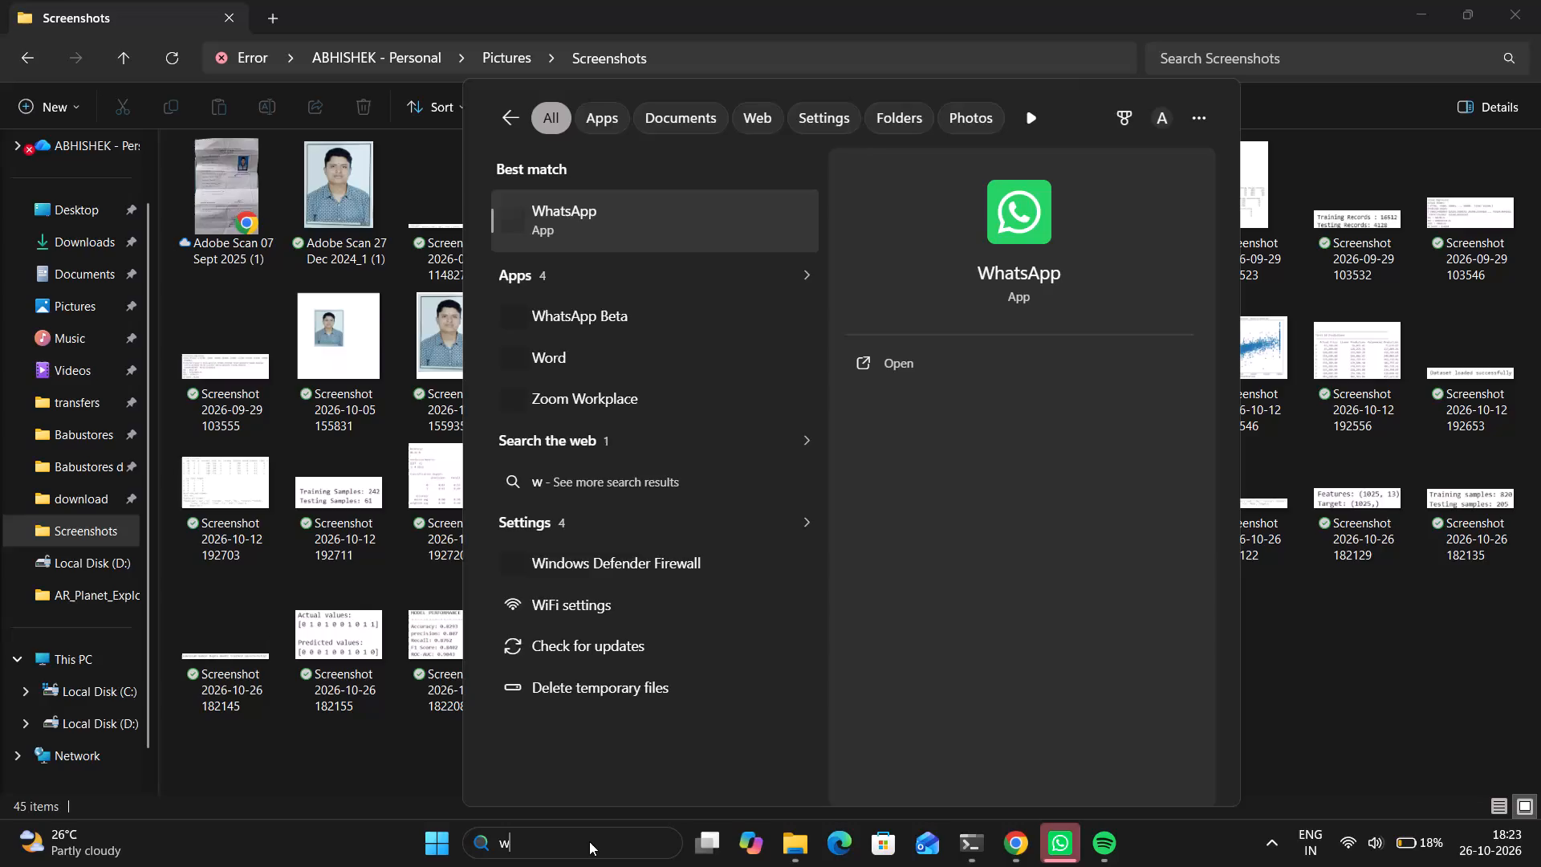
Find Word through the system search and launch it.
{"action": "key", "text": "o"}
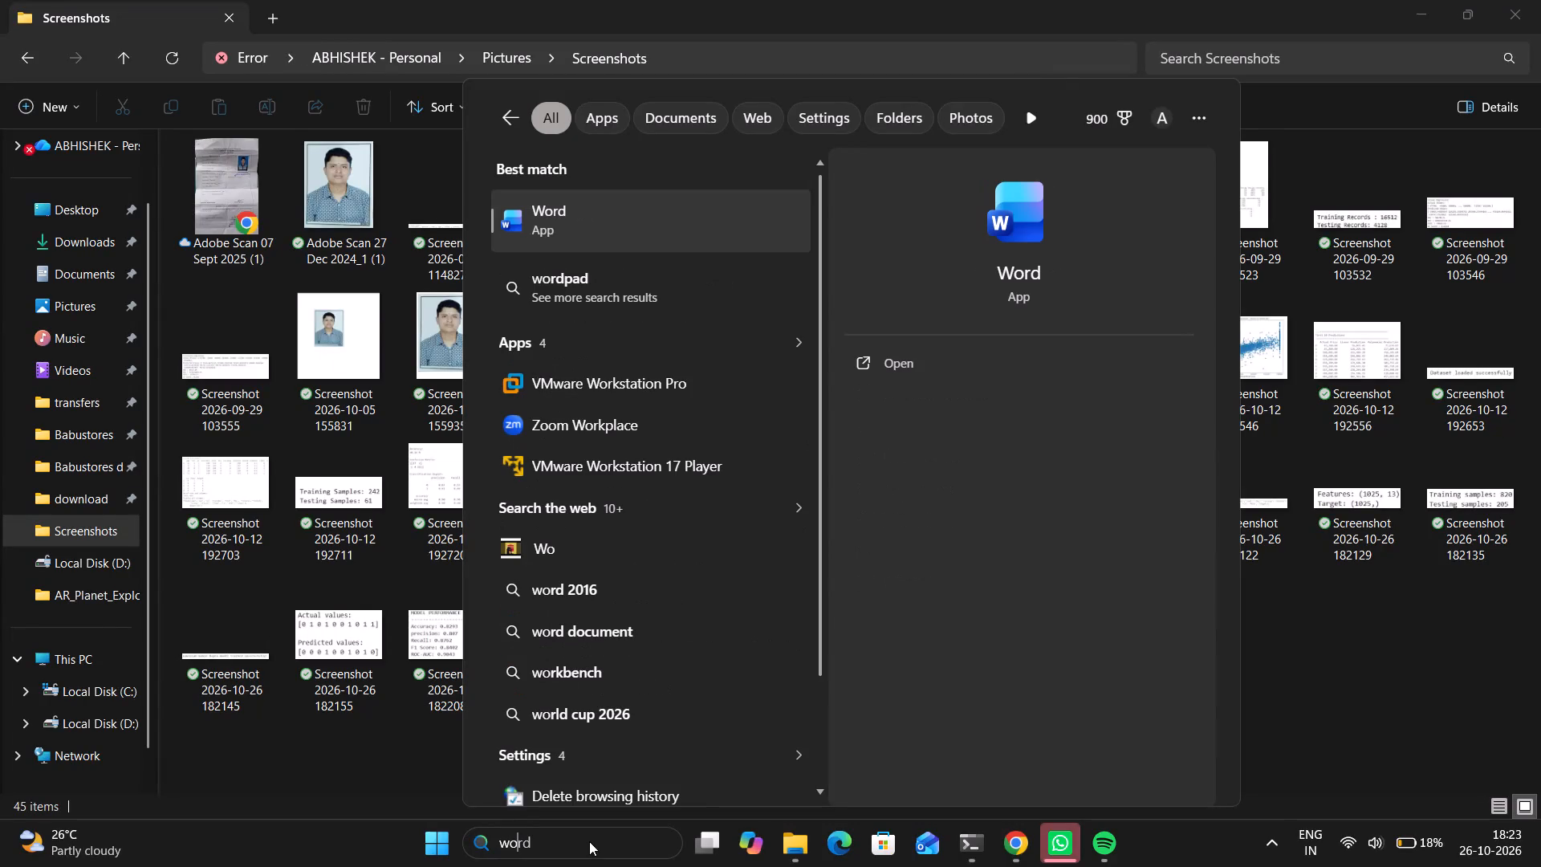
{"action": "key", "text": "Return"}
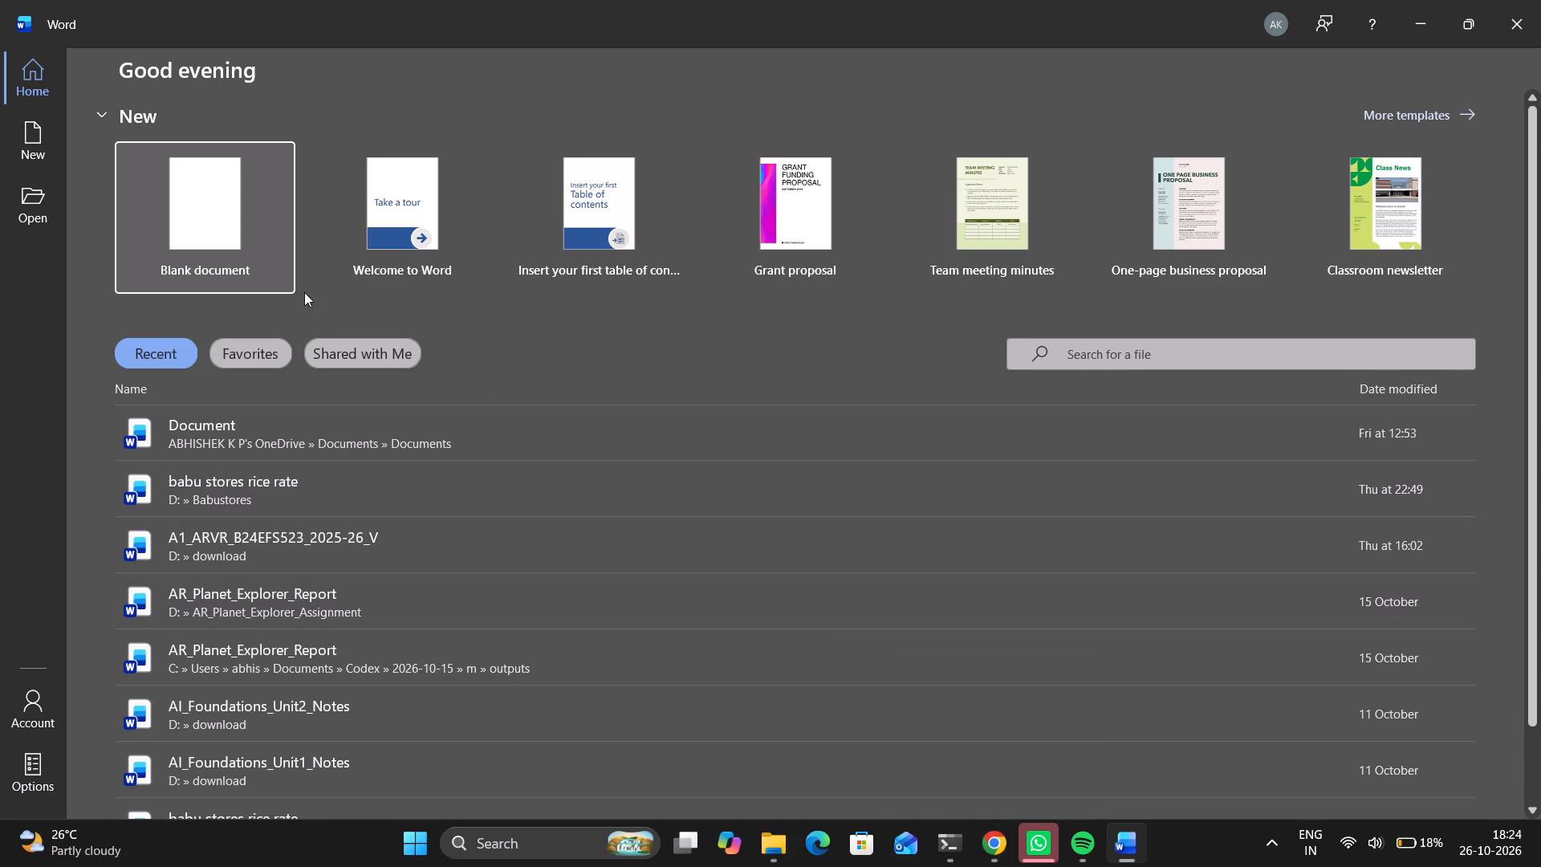
Create a new blank document.
{"action": "left_click", "coordinate": [264, 274]}
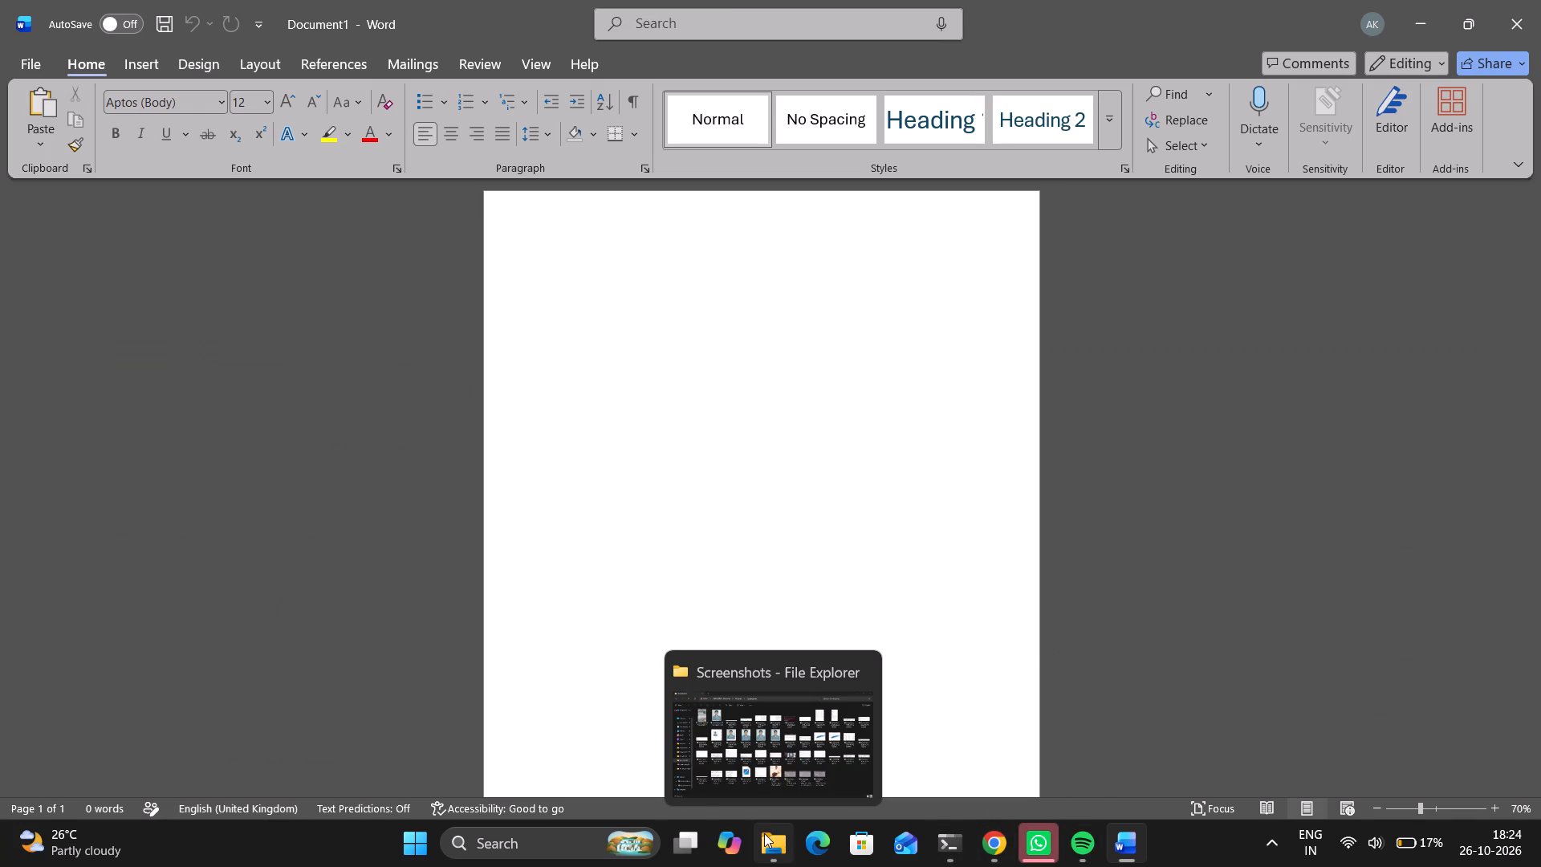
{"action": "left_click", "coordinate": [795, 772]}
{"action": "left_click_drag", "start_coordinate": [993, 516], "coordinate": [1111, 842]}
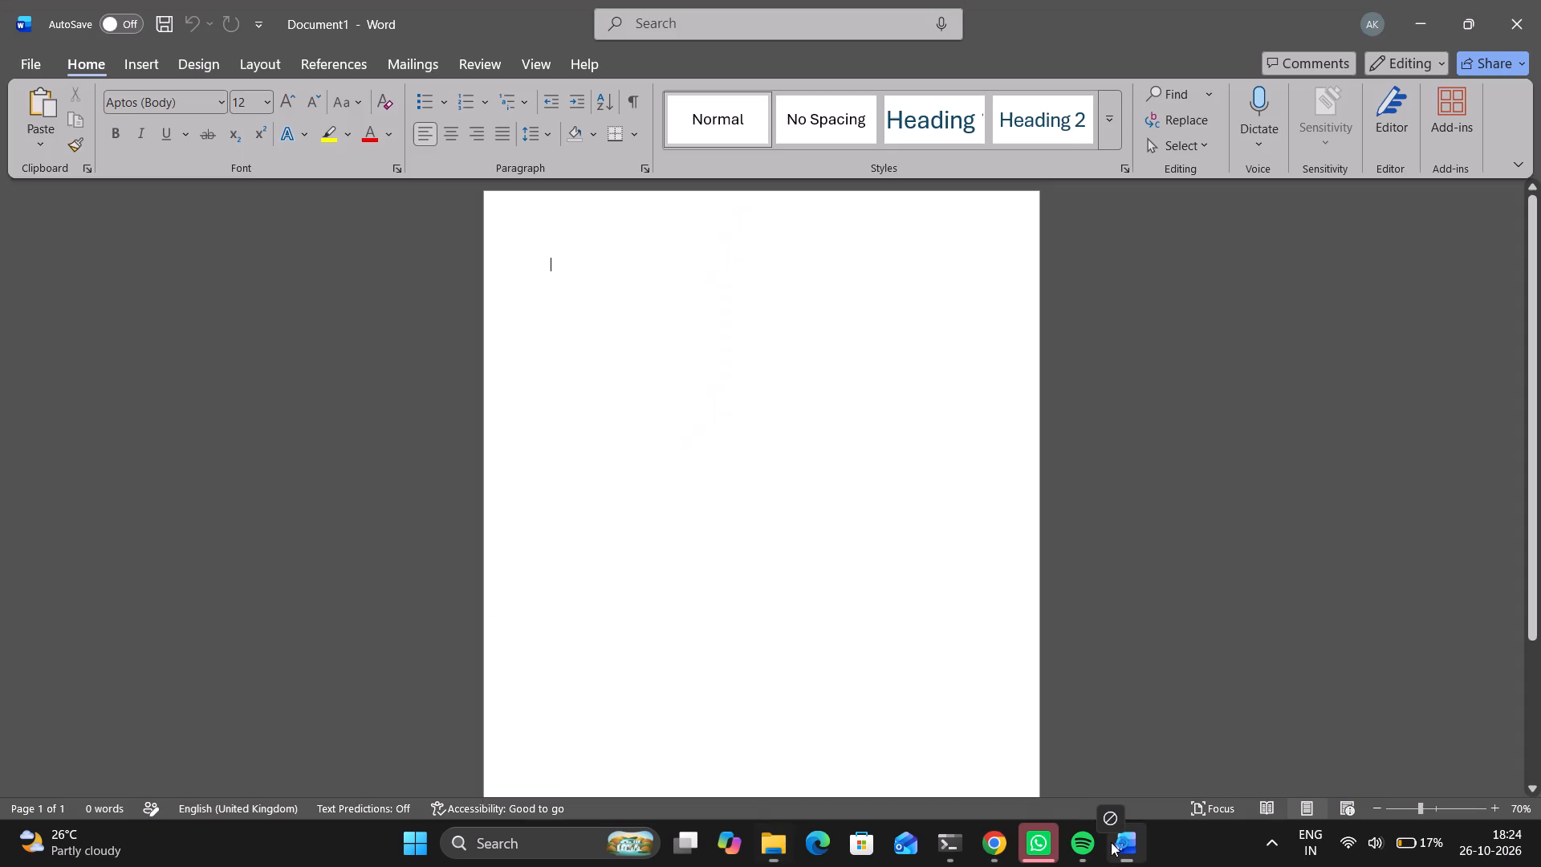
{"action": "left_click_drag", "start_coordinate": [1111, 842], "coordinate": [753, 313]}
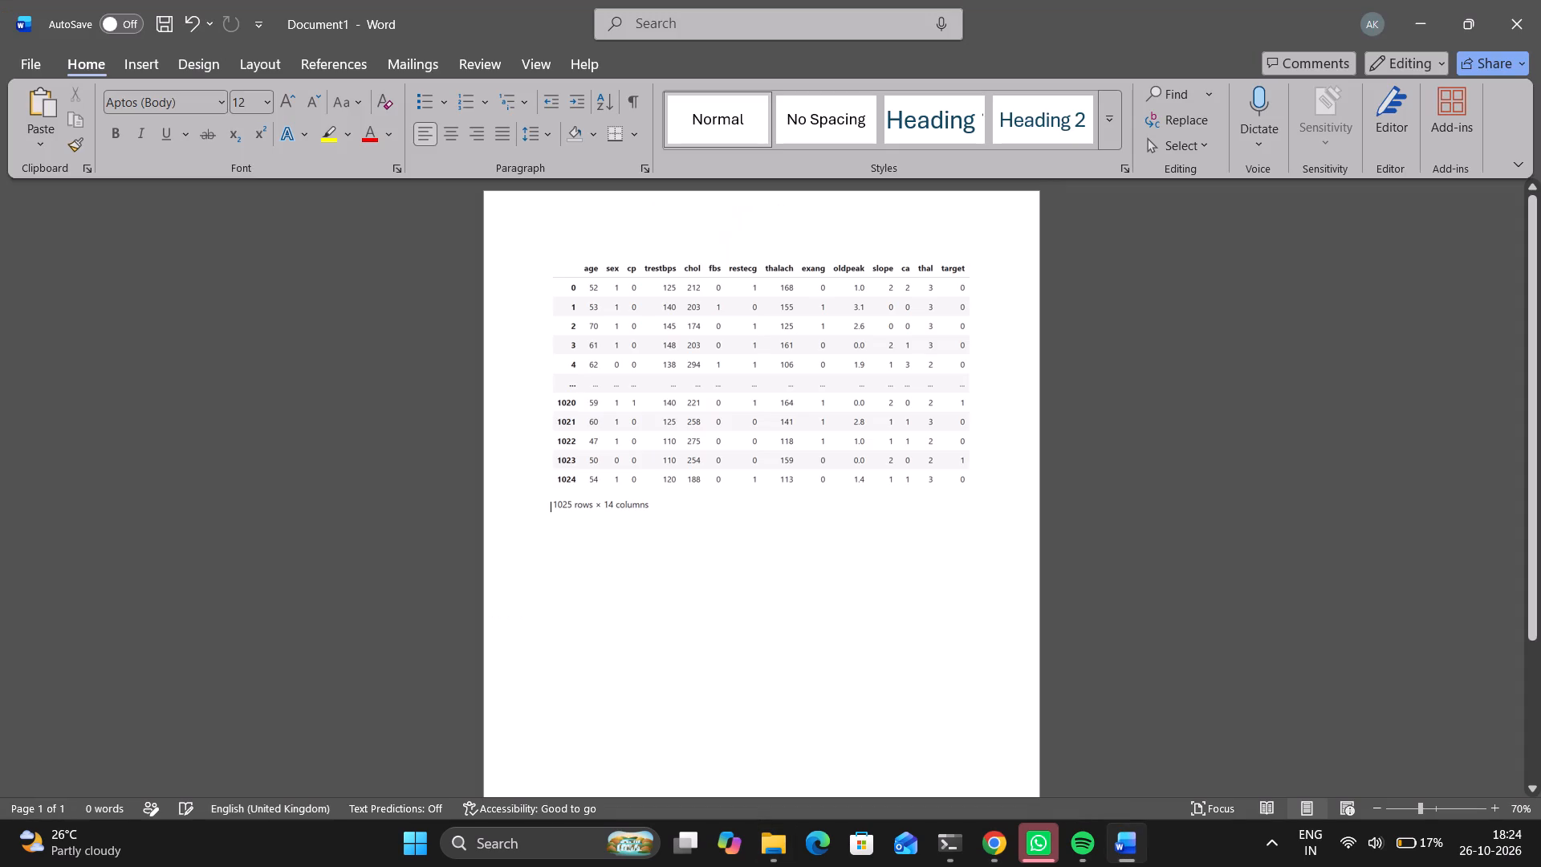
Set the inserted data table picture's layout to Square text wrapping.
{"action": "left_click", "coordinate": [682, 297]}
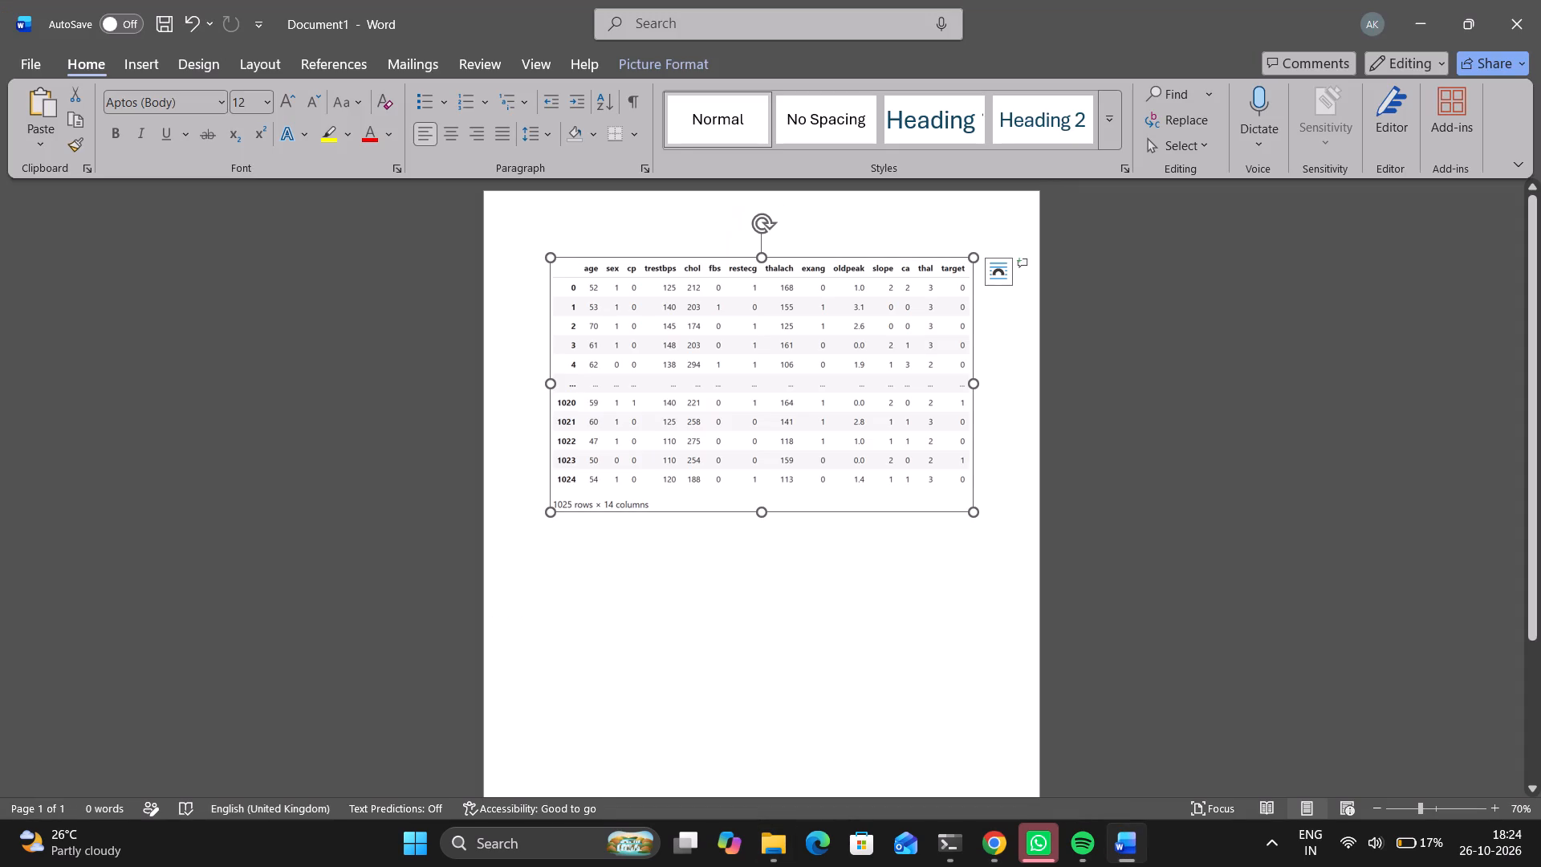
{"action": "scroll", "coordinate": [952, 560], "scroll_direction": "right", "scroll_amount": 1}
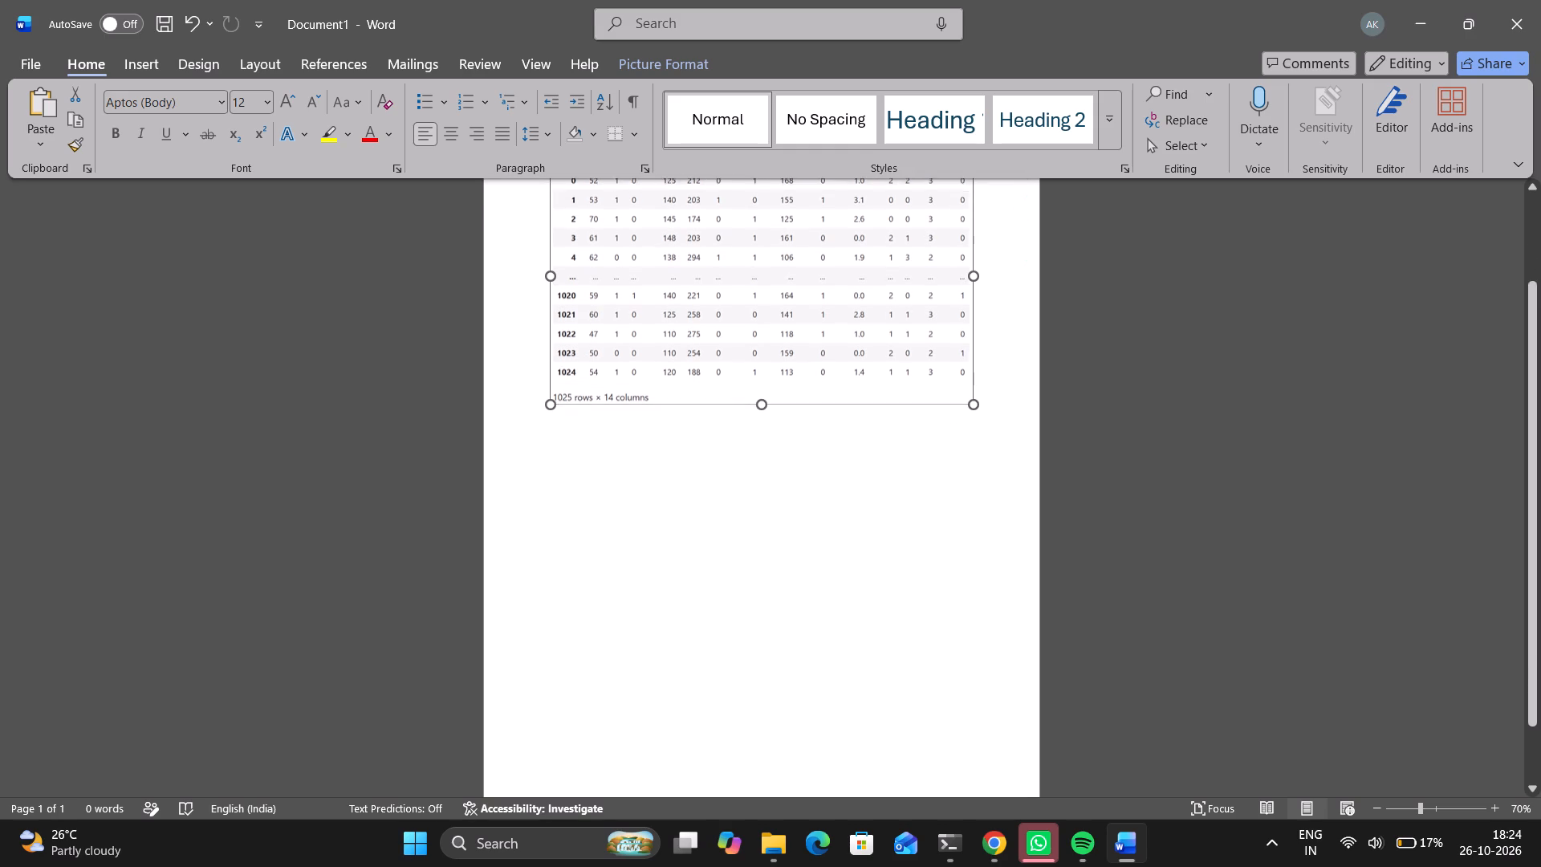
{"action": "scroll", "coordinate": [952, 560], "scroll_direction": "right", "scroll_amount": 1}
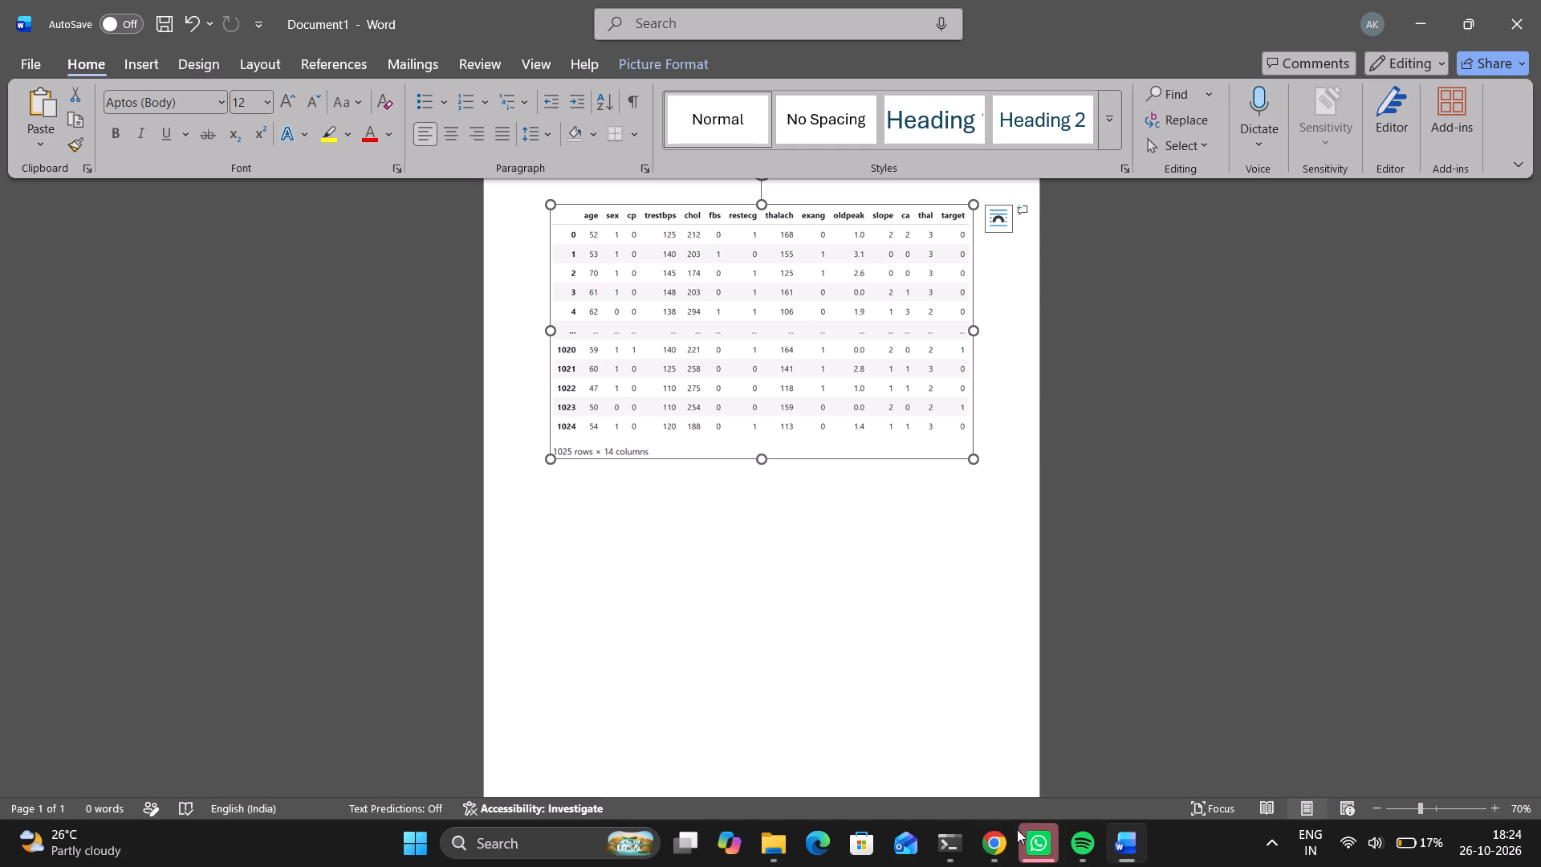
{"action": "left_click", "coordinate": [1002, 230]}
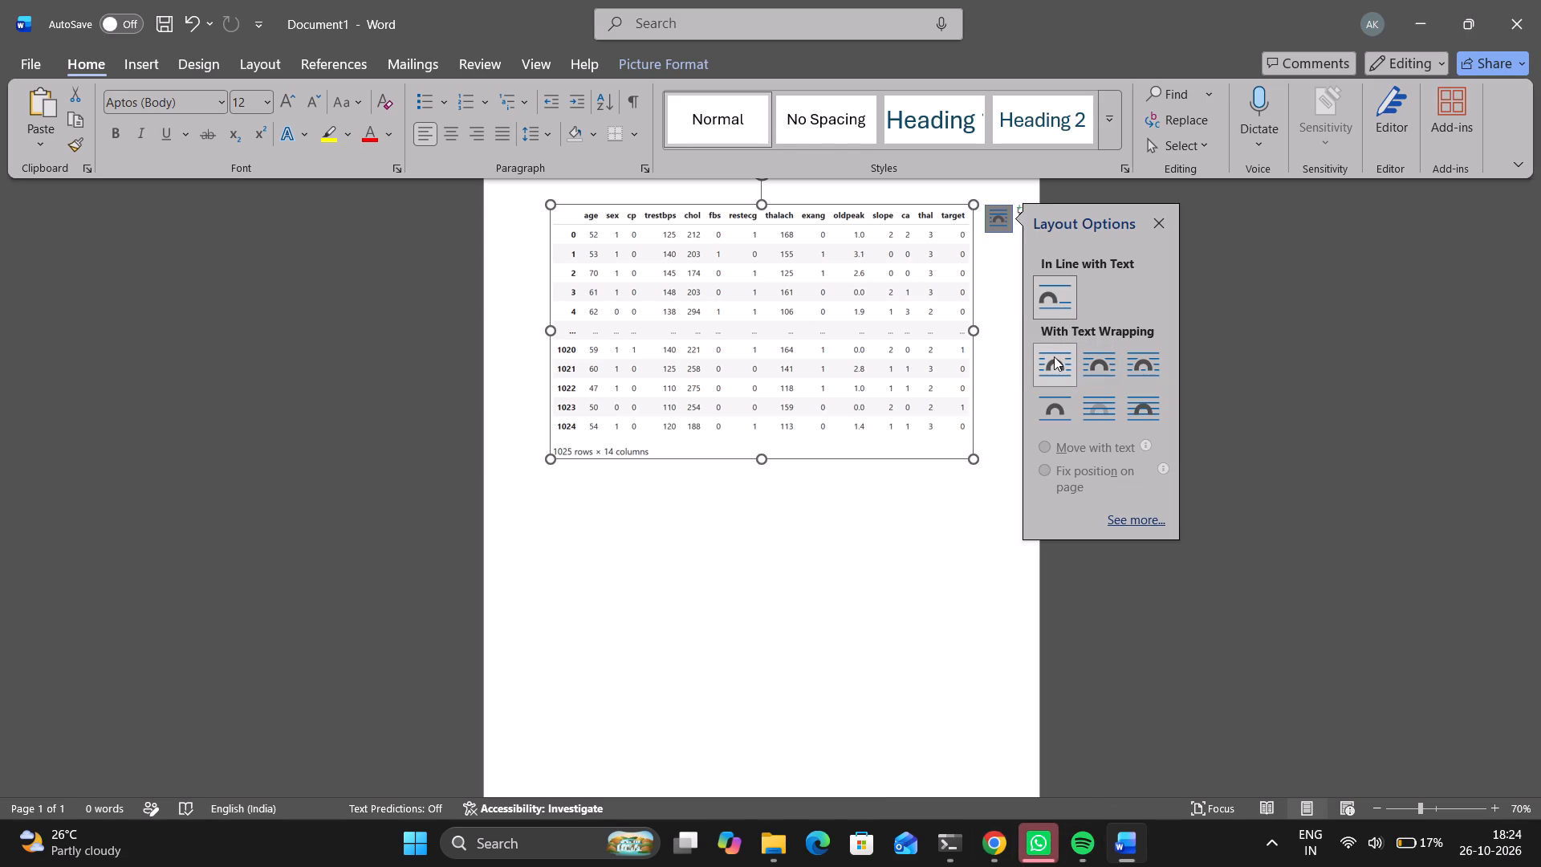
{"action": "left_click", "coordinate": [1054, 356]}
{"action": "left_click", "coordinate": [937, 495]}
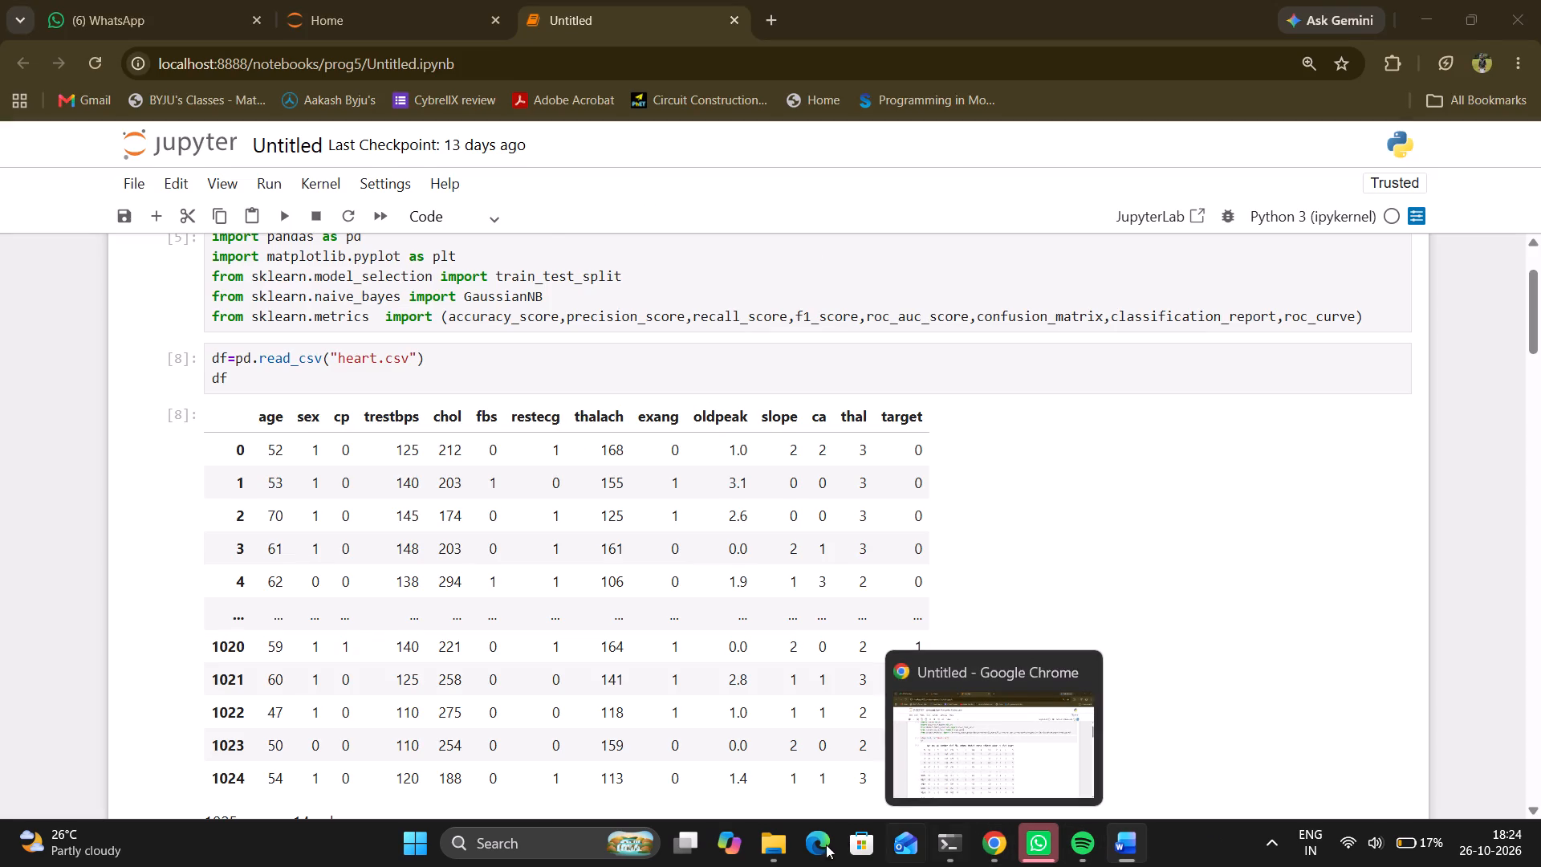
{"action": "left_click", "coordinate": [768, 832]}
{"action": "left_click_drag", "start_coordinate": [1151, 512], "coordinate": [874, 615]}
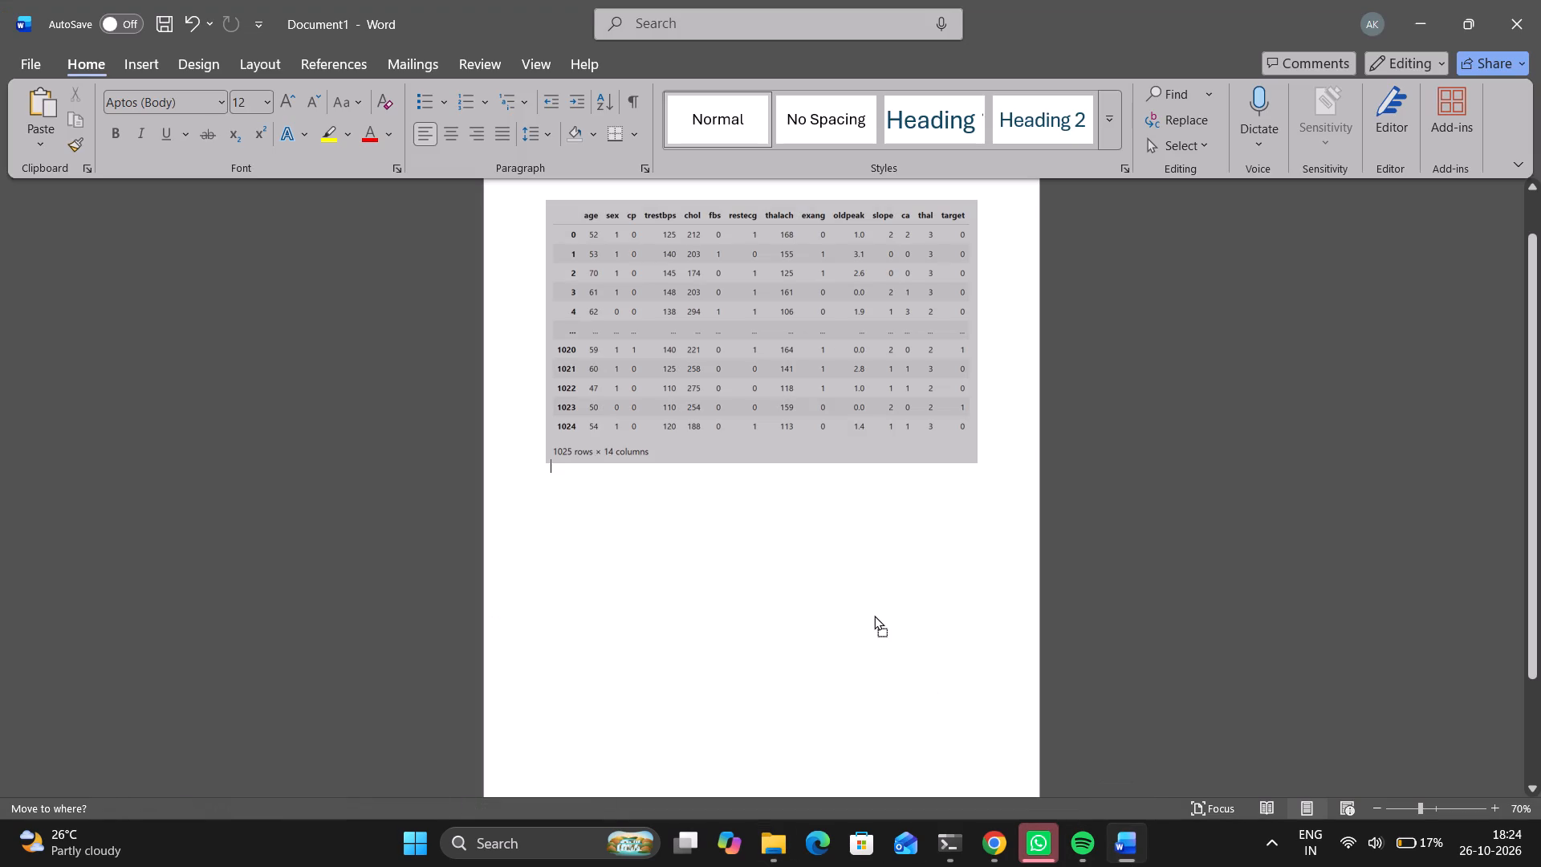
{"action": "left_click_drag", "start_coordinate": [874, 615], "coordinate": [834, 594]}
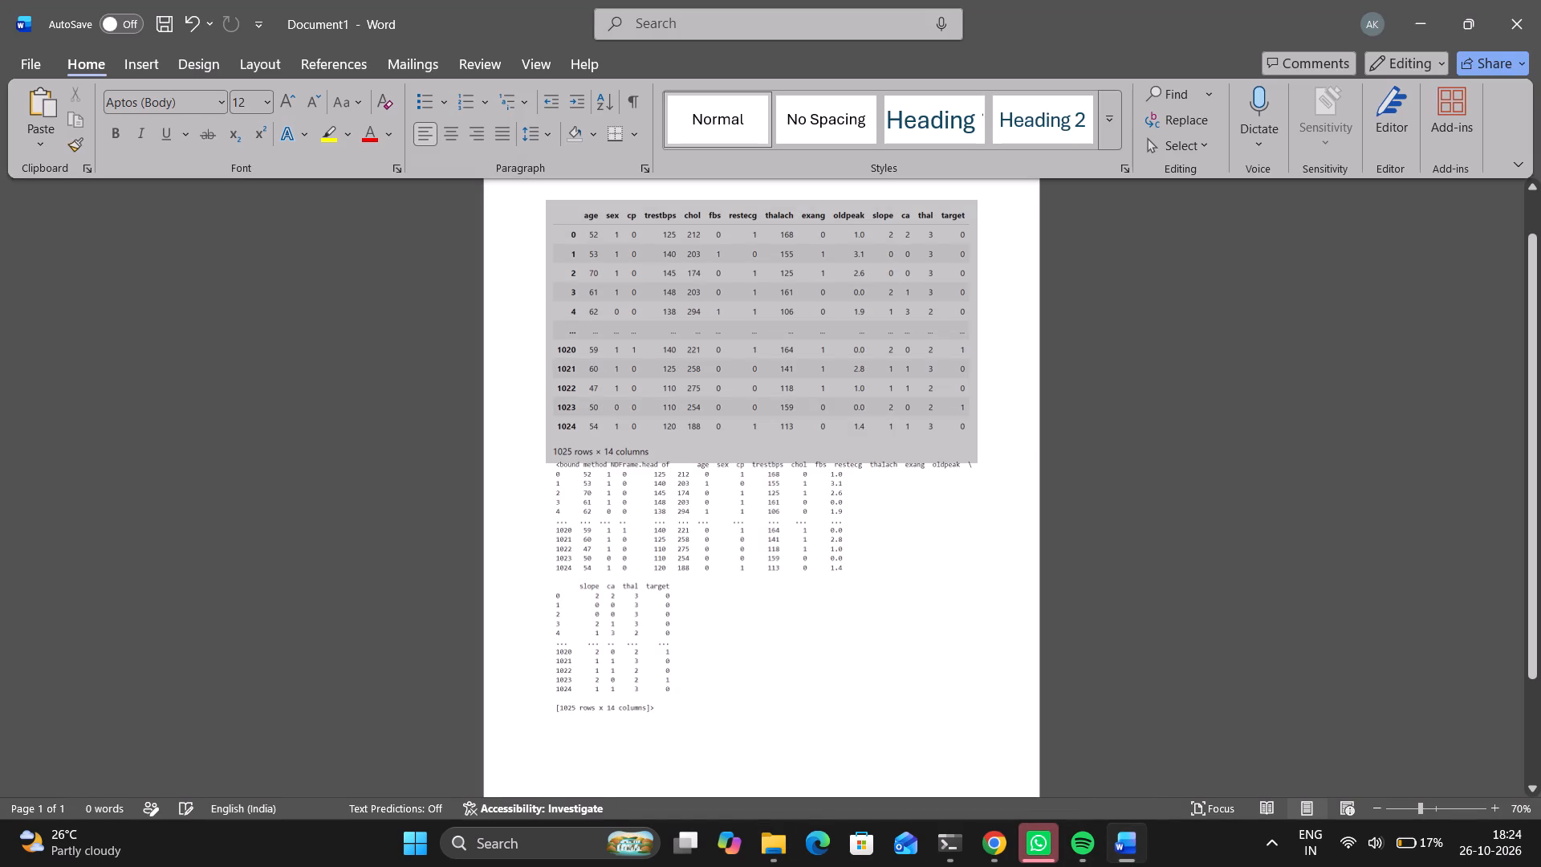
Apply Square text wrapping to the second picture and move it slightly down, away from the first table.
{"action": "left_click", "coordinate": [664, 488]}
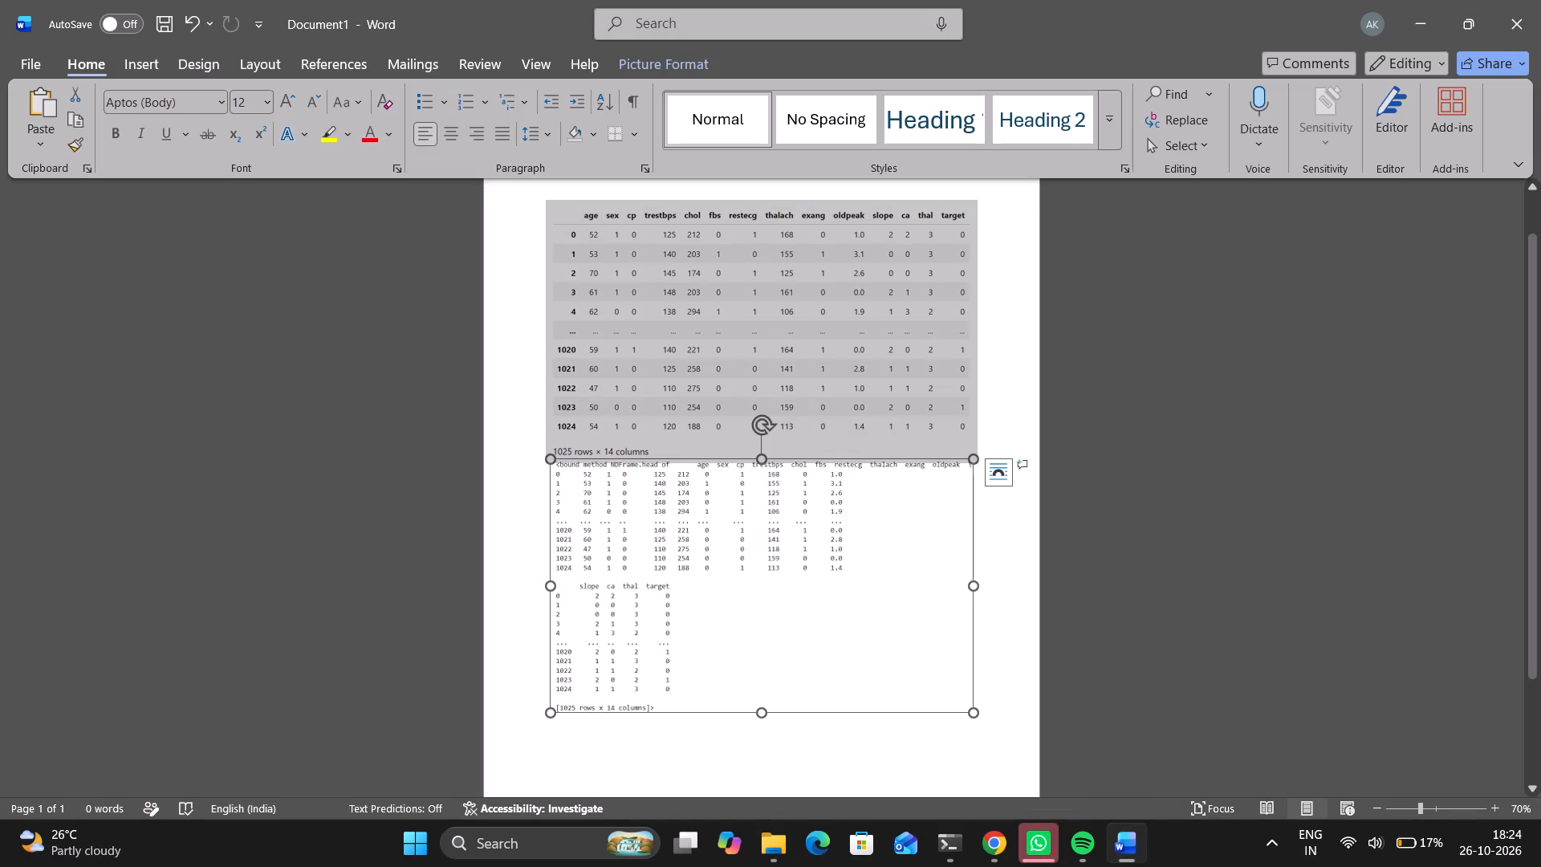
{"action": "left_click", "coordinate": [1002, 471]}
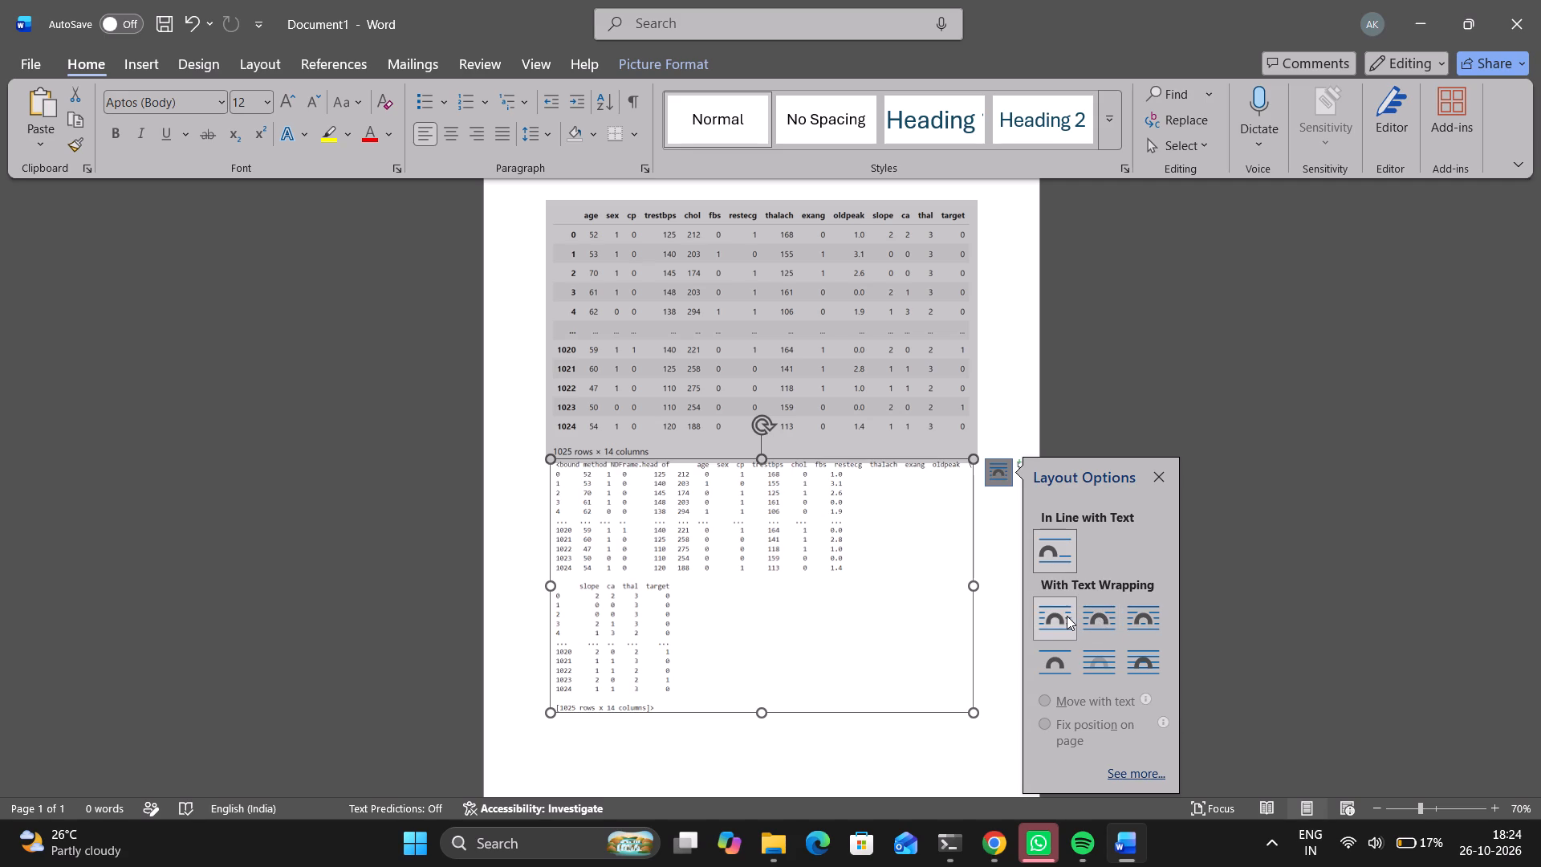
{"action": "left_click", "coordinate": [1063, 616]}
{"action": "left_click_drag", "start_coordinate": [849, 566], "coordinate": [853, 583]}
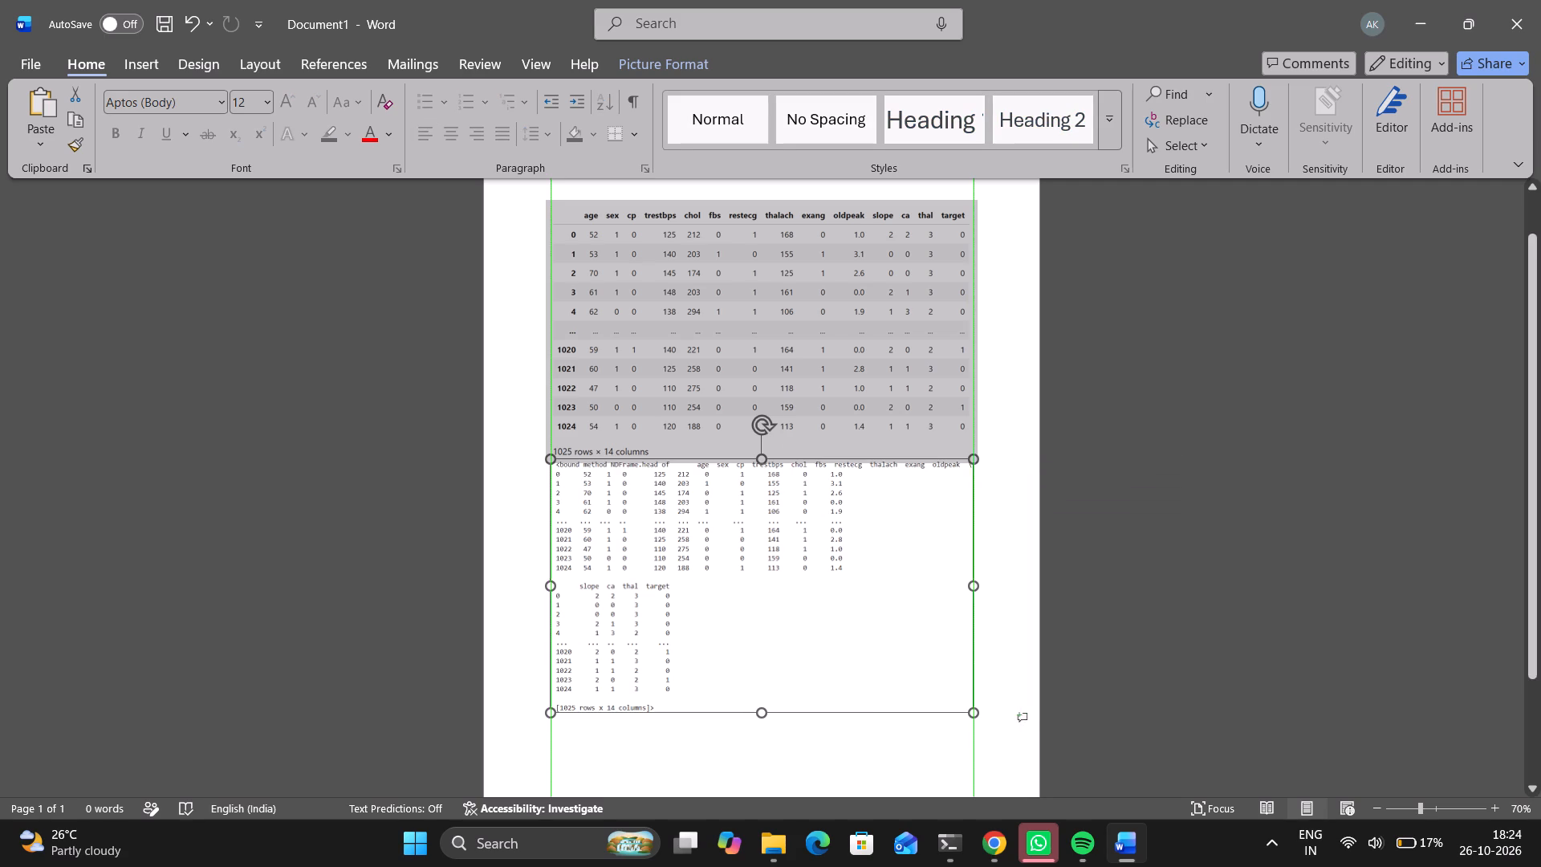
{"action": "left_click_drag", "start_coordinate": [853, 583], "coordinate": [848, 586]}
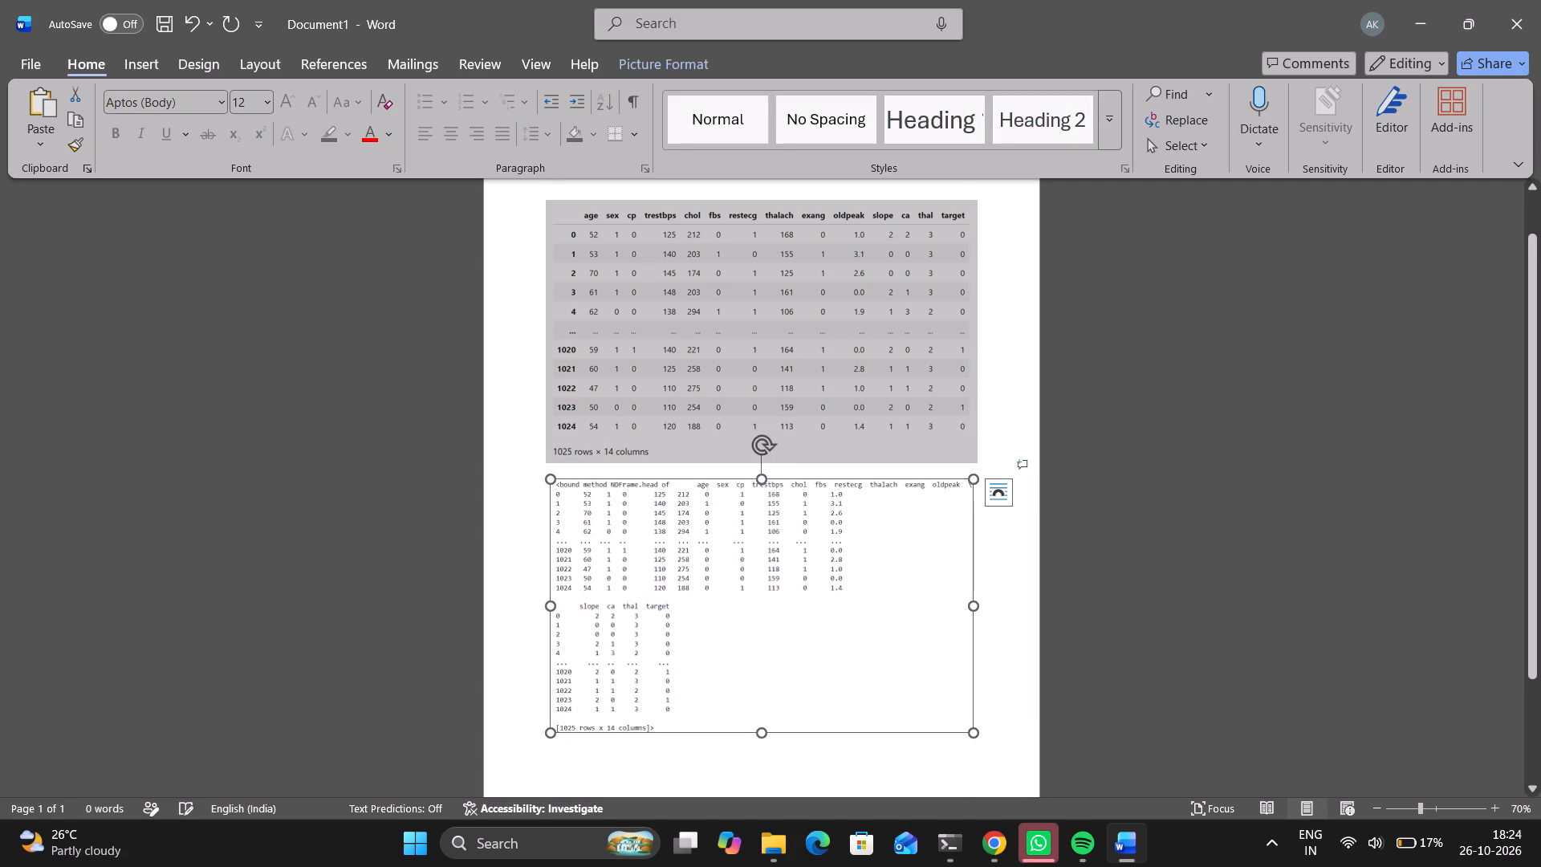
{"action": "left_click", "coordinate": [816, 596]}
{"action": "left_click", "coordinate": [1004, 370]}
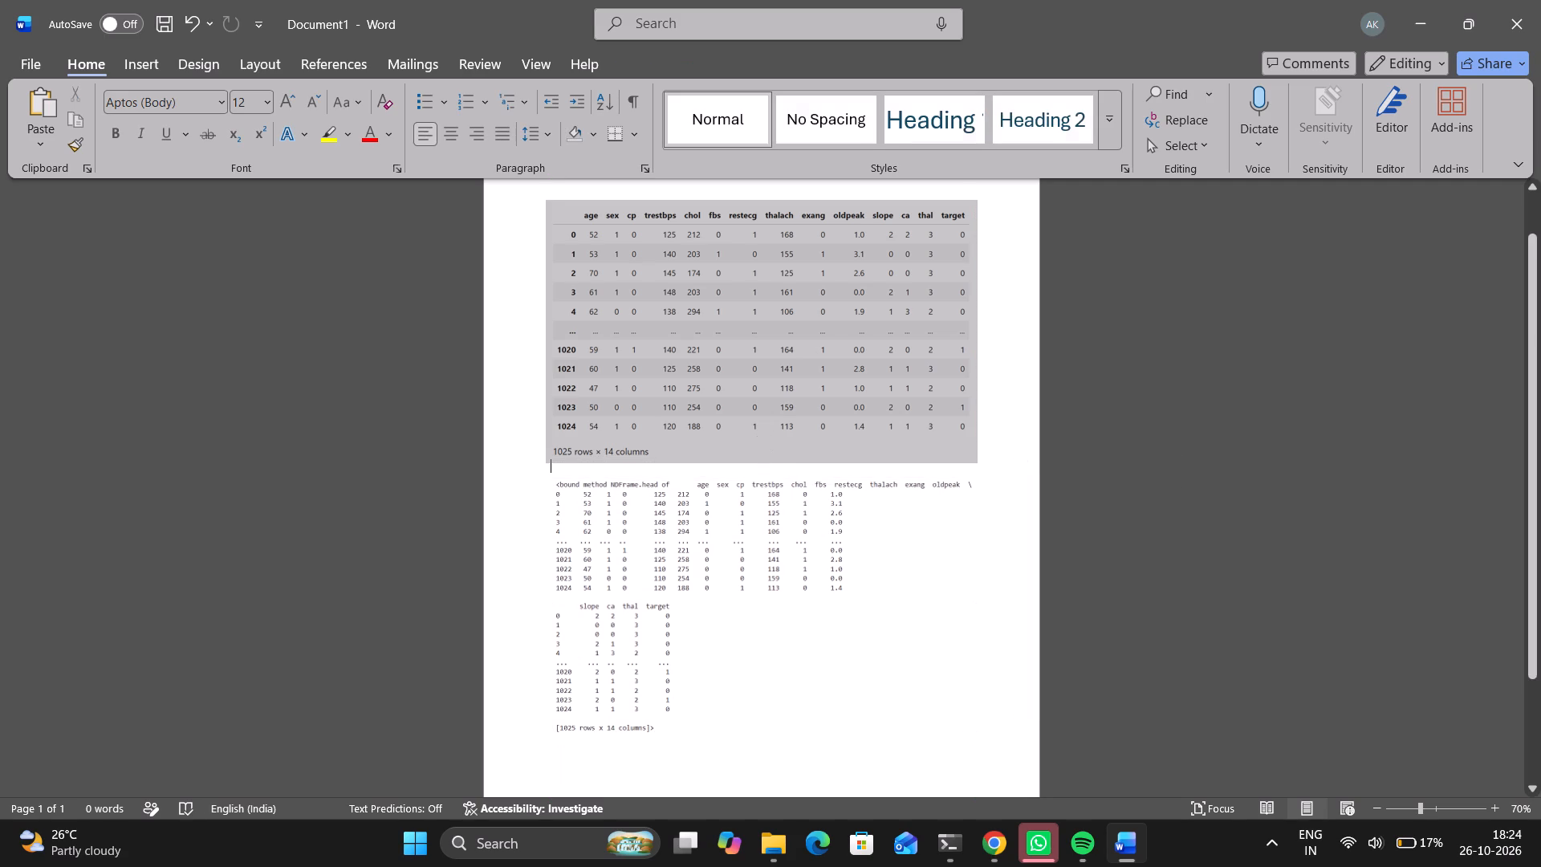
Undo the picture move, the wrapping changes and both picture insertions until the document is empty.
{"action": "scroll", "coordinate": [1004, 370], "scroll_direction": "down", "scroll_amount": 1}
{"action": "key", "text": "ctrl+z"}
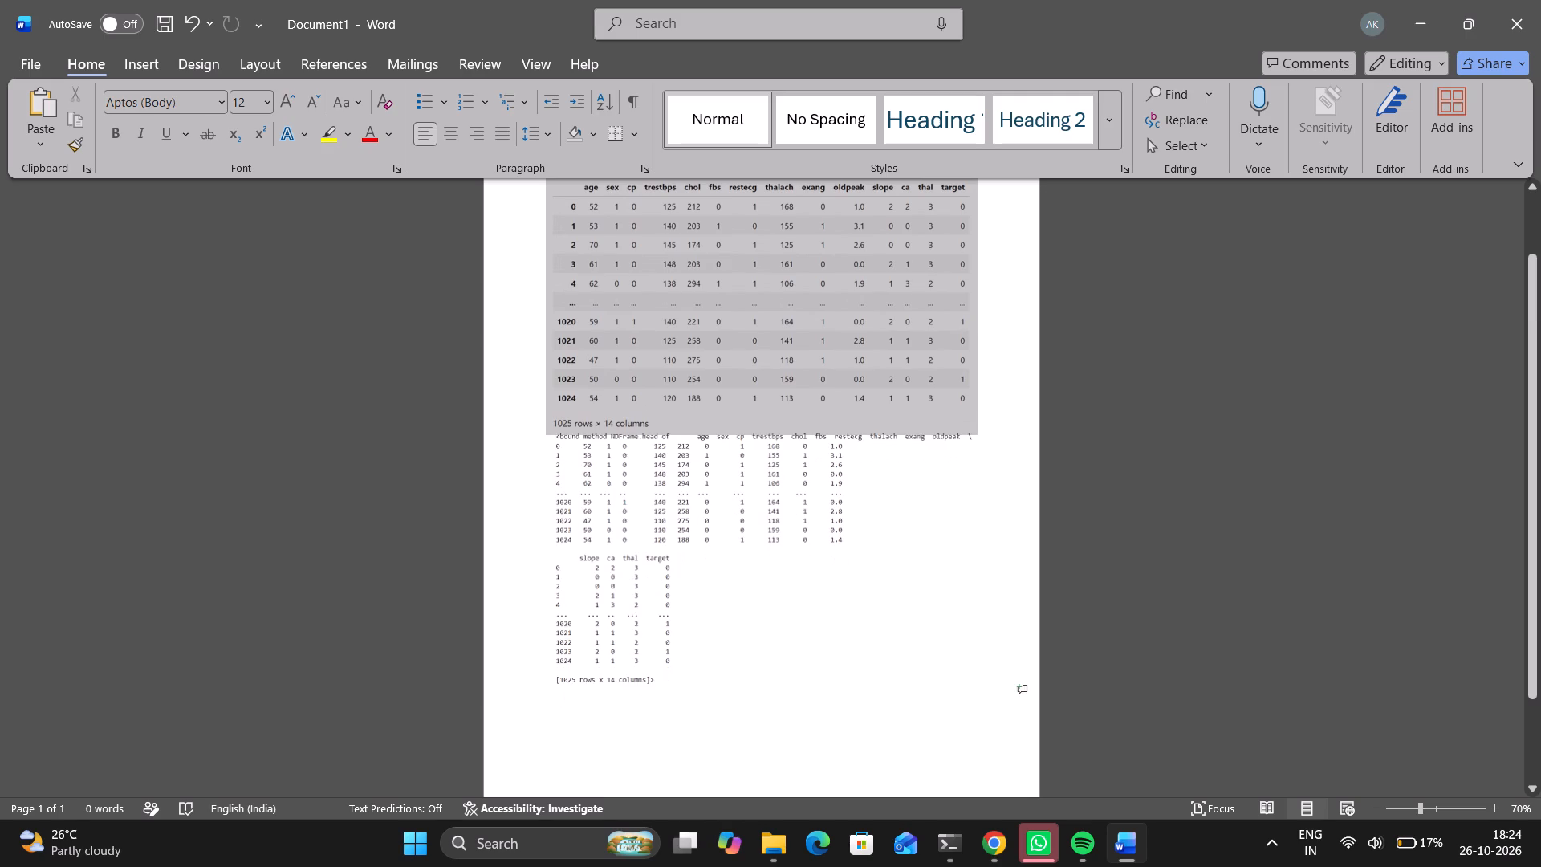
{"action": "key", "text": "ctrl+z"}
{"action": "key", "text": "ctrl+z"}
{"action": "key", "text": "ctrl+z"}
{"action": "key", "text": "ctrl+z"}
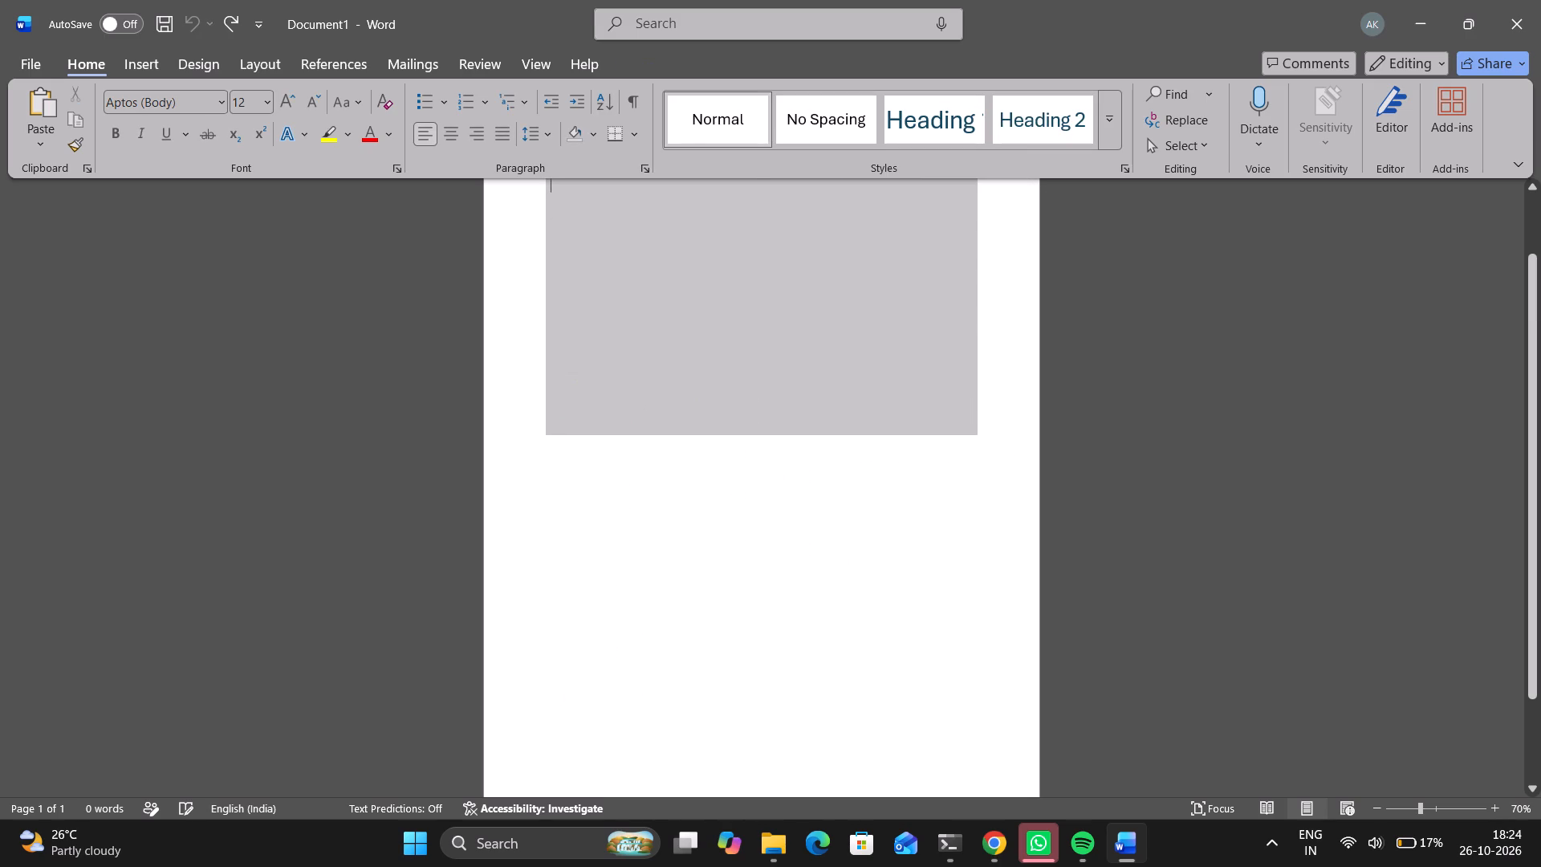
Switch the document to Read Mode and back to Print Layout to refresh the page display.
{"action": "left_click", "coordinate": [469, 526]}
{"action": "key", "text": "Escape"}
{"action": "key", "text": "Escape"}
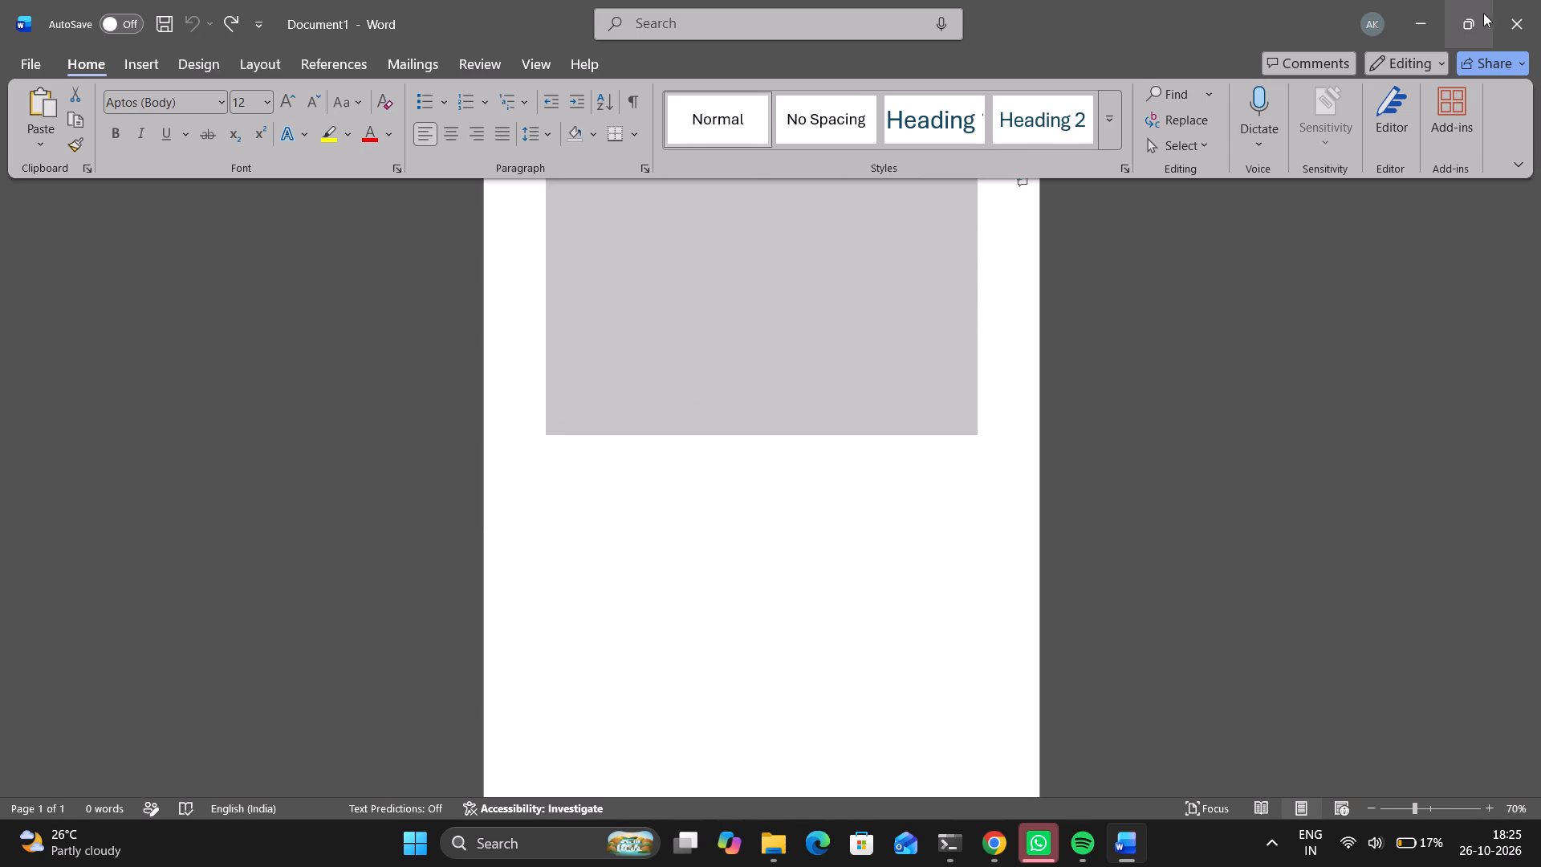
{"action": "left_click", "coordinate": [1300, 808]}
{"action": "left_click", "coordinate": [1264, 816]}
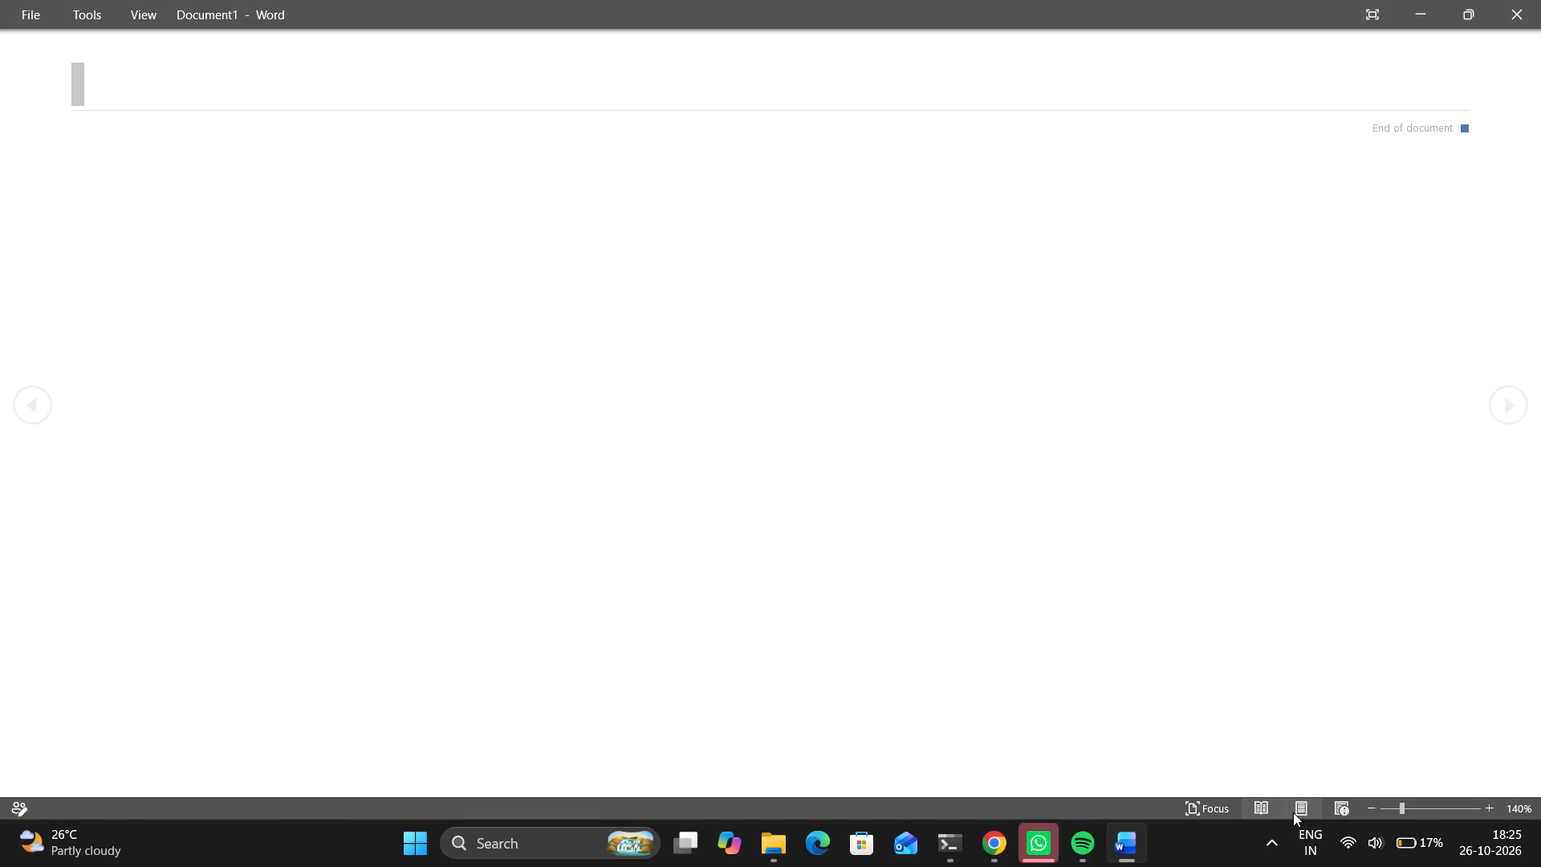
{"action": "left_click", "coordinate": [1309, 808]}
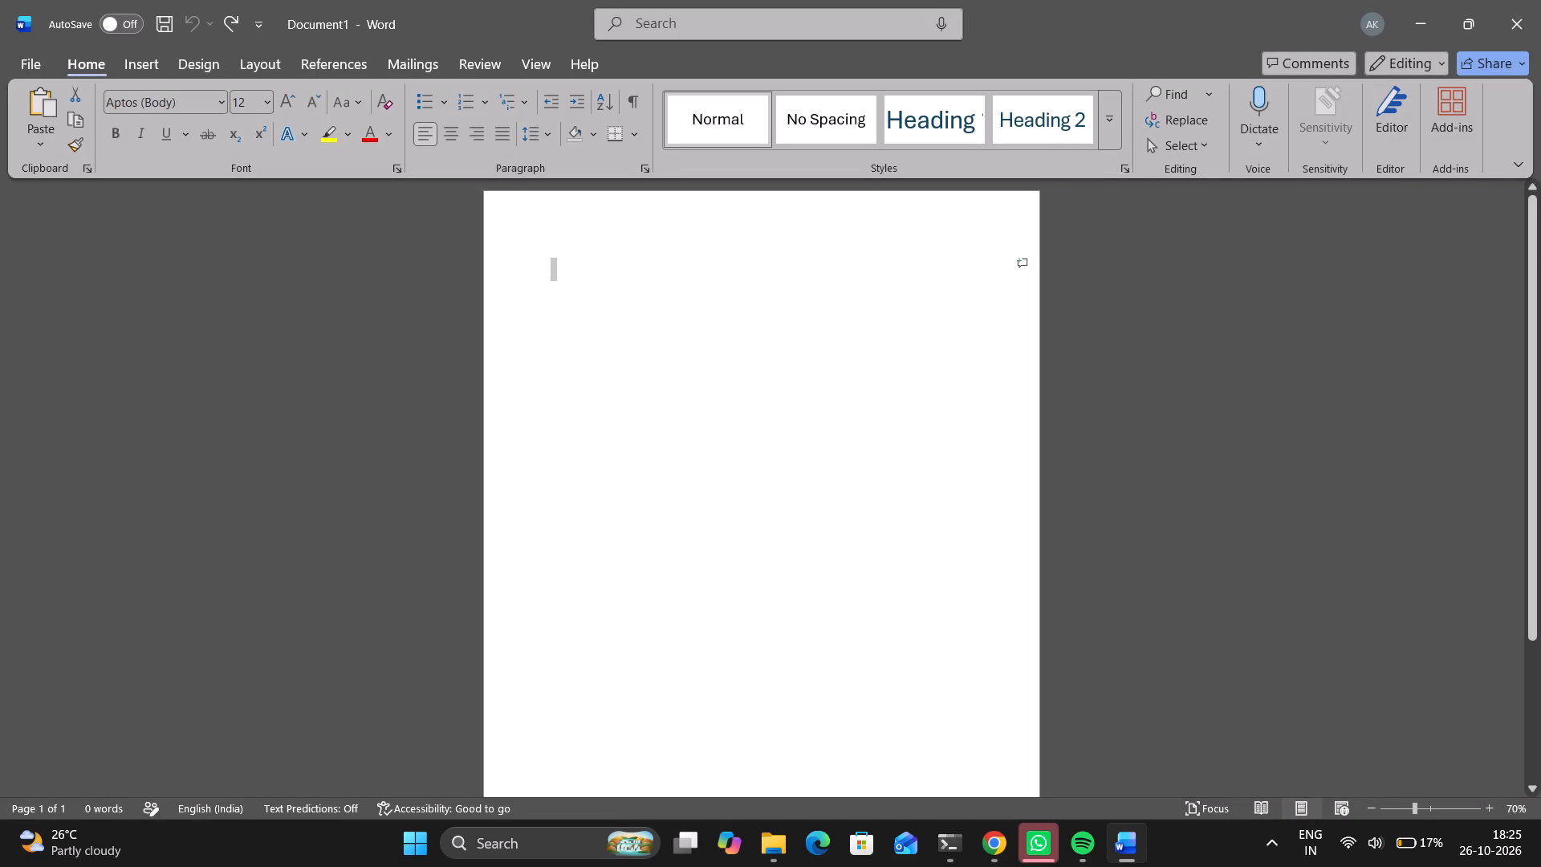
{"action": "left_click", "coordinate": [783, 846]}
{"action": "left_click_drag", "start_coordinate": [1027, 493], "coordinate": [1116, 834]}
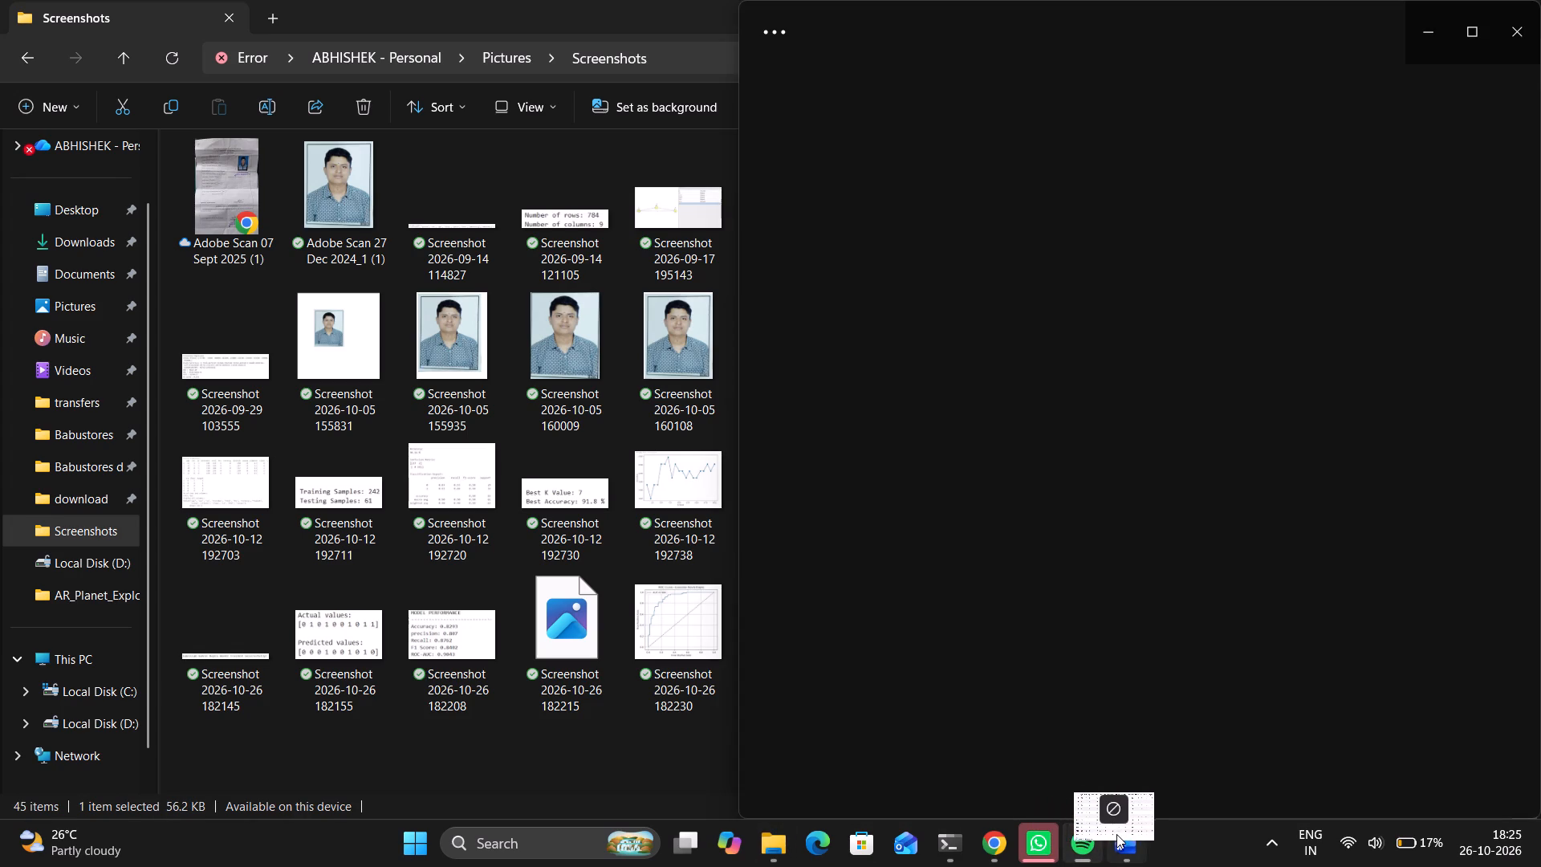
{"action": "left_click_drag", "start_coordinate": [1116, 834], "coordinate": [861, 494]}
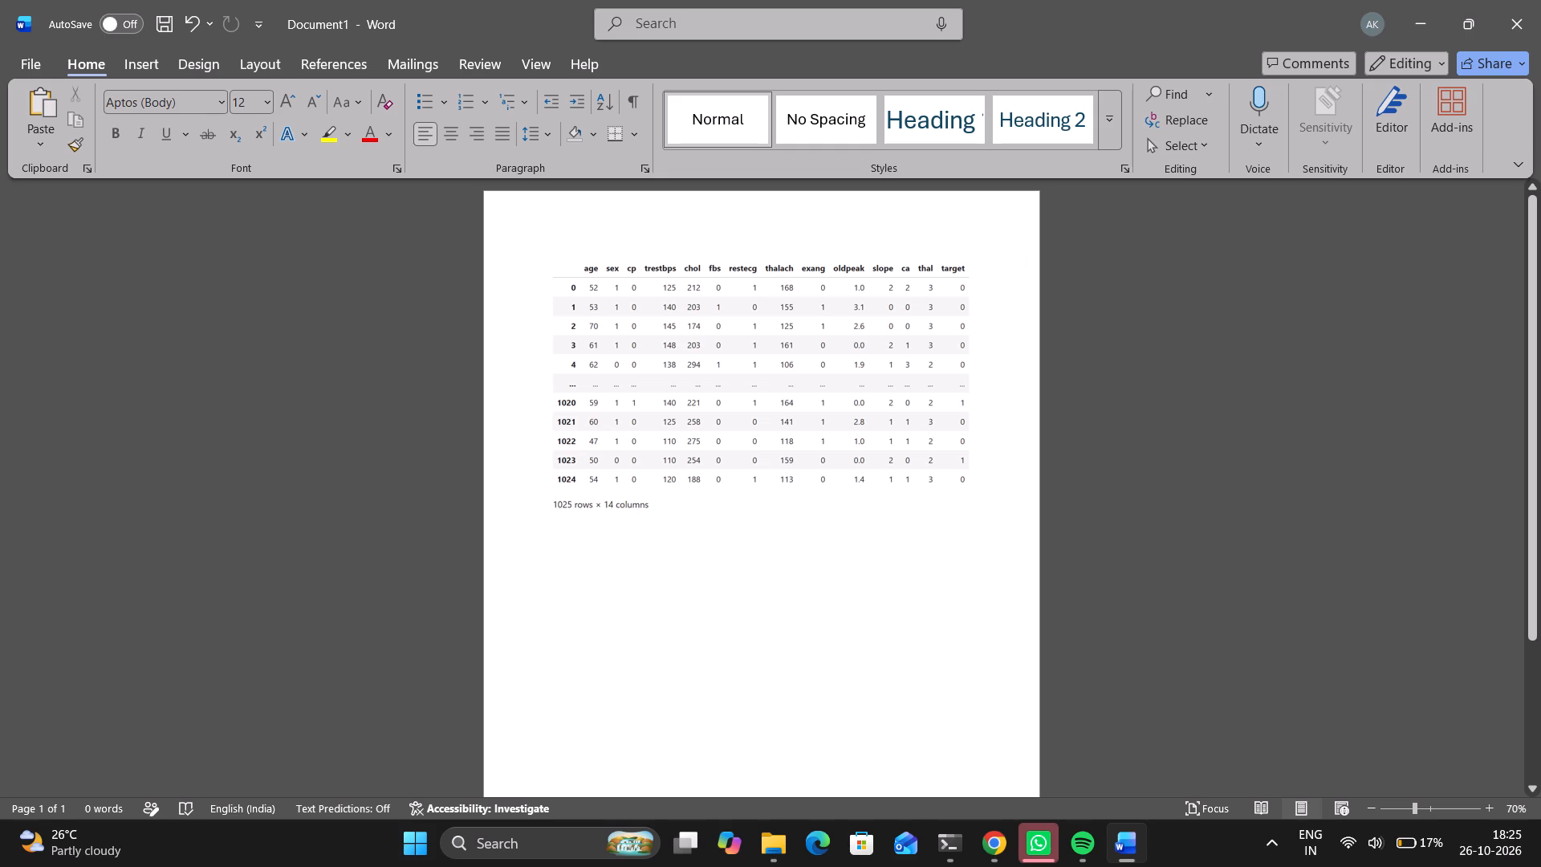
{"action": "left_click", "coordinate": [758, 561]}
{"action": "key", "text": "Return"}
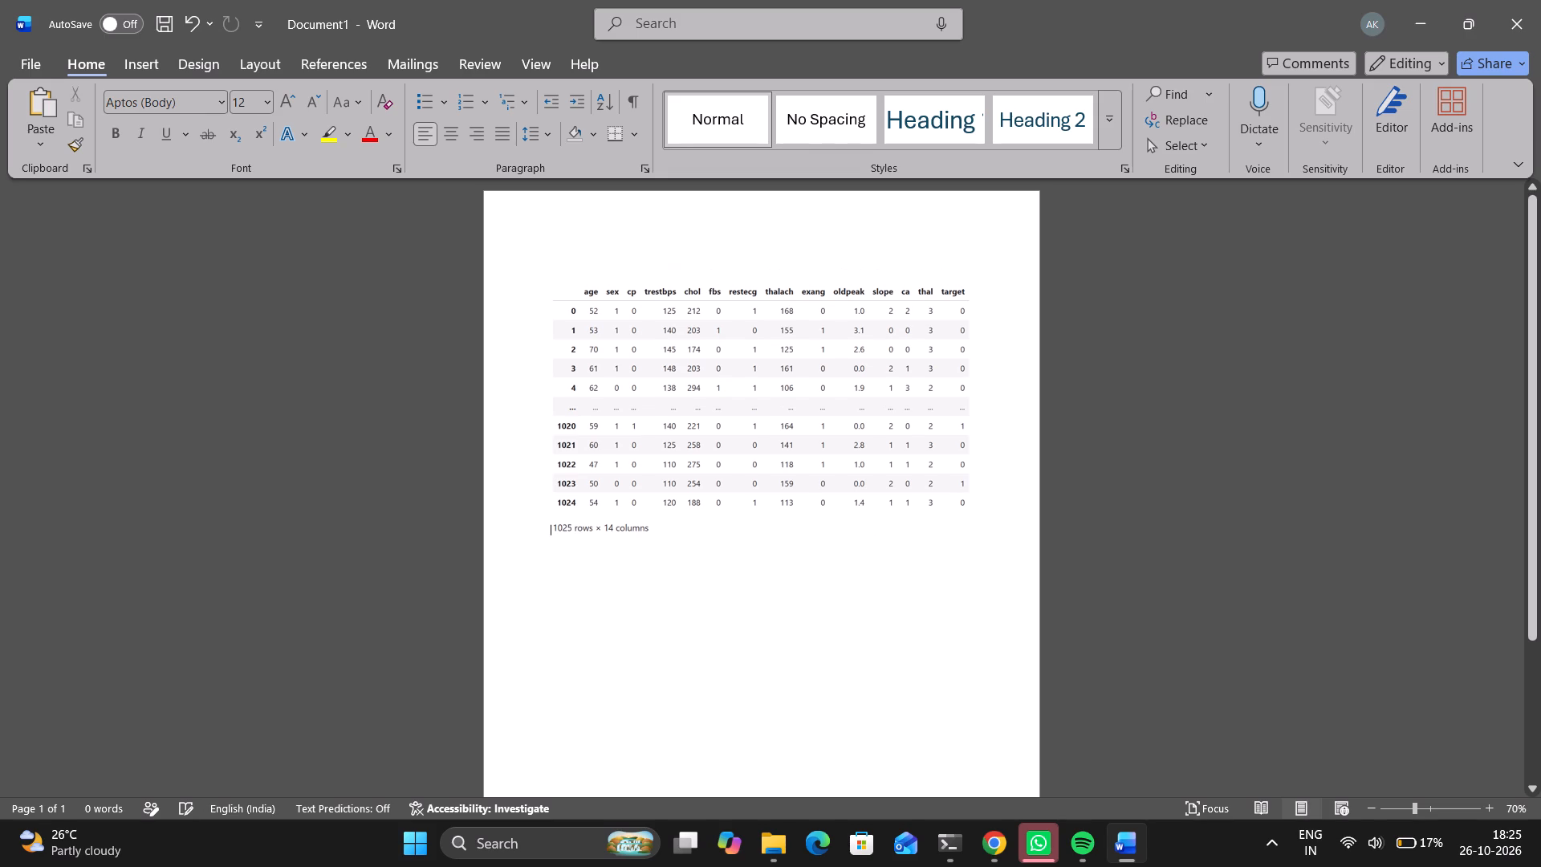
{"action": "key", "text": "BackSpace"}
{"action": "key", "text": "BackSpace"}
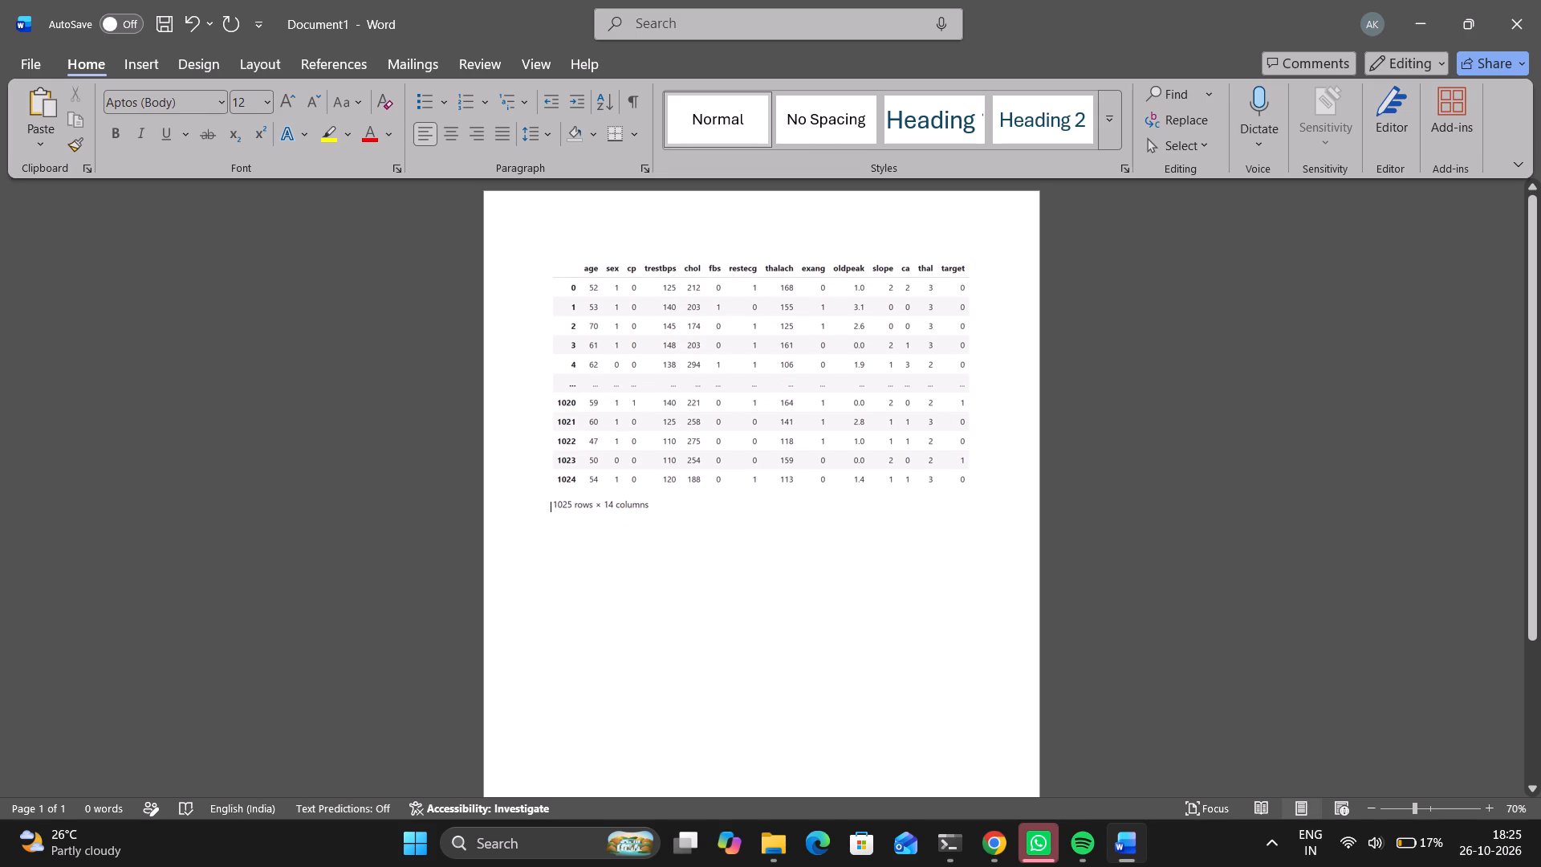
{"action": "key", "text": "Right"}
{"action": "key", "text": "Return"}
{"action": "key", "text": "Return"}
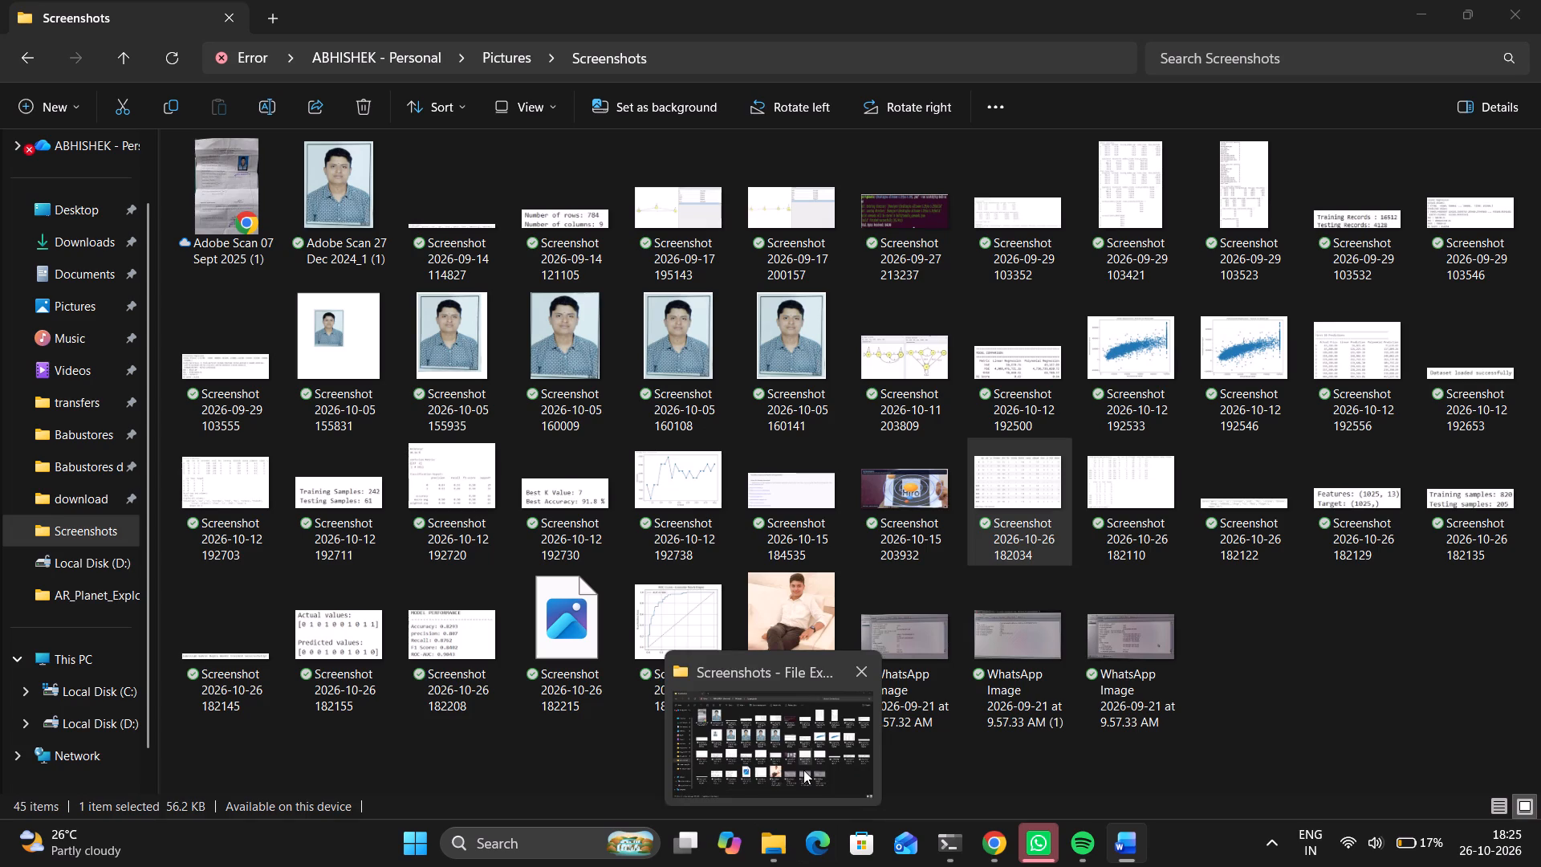
{"action": "left_click", "coordinate": [803, 770]}
{"action": "left_click_drag", "start_coordinate": [1118, 490], "coordinate": [1138, 776]}
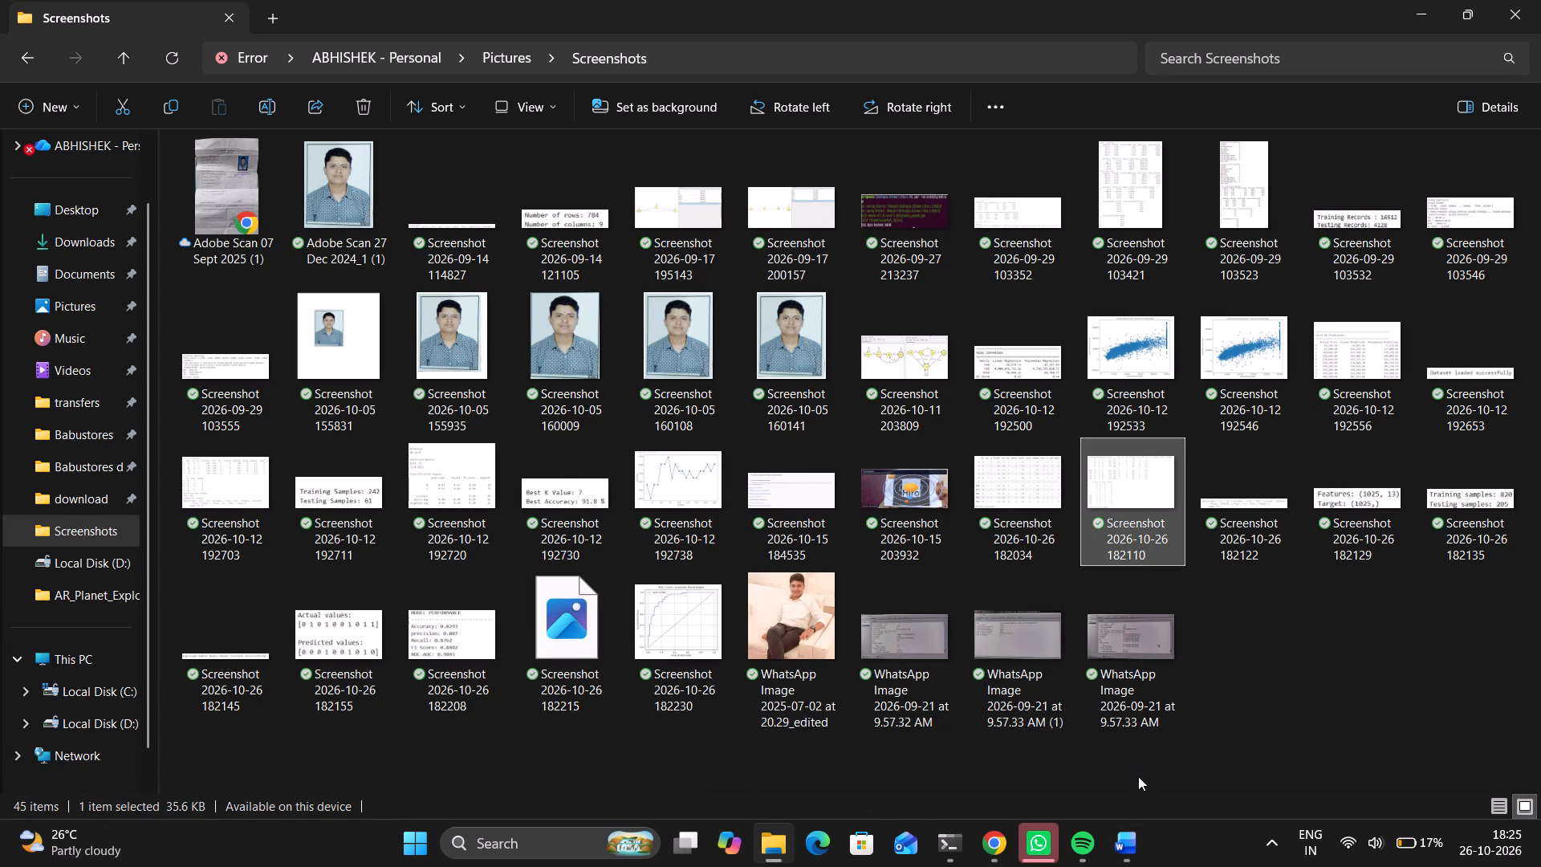
{"action": "left_click_drag", "start_coordinate": [1138, 776], "coordinate": [890, 632]}
{"action": "scroll", "coordinate": [890, 632], "scroll_direction": "down", "scroll_amount": 3}
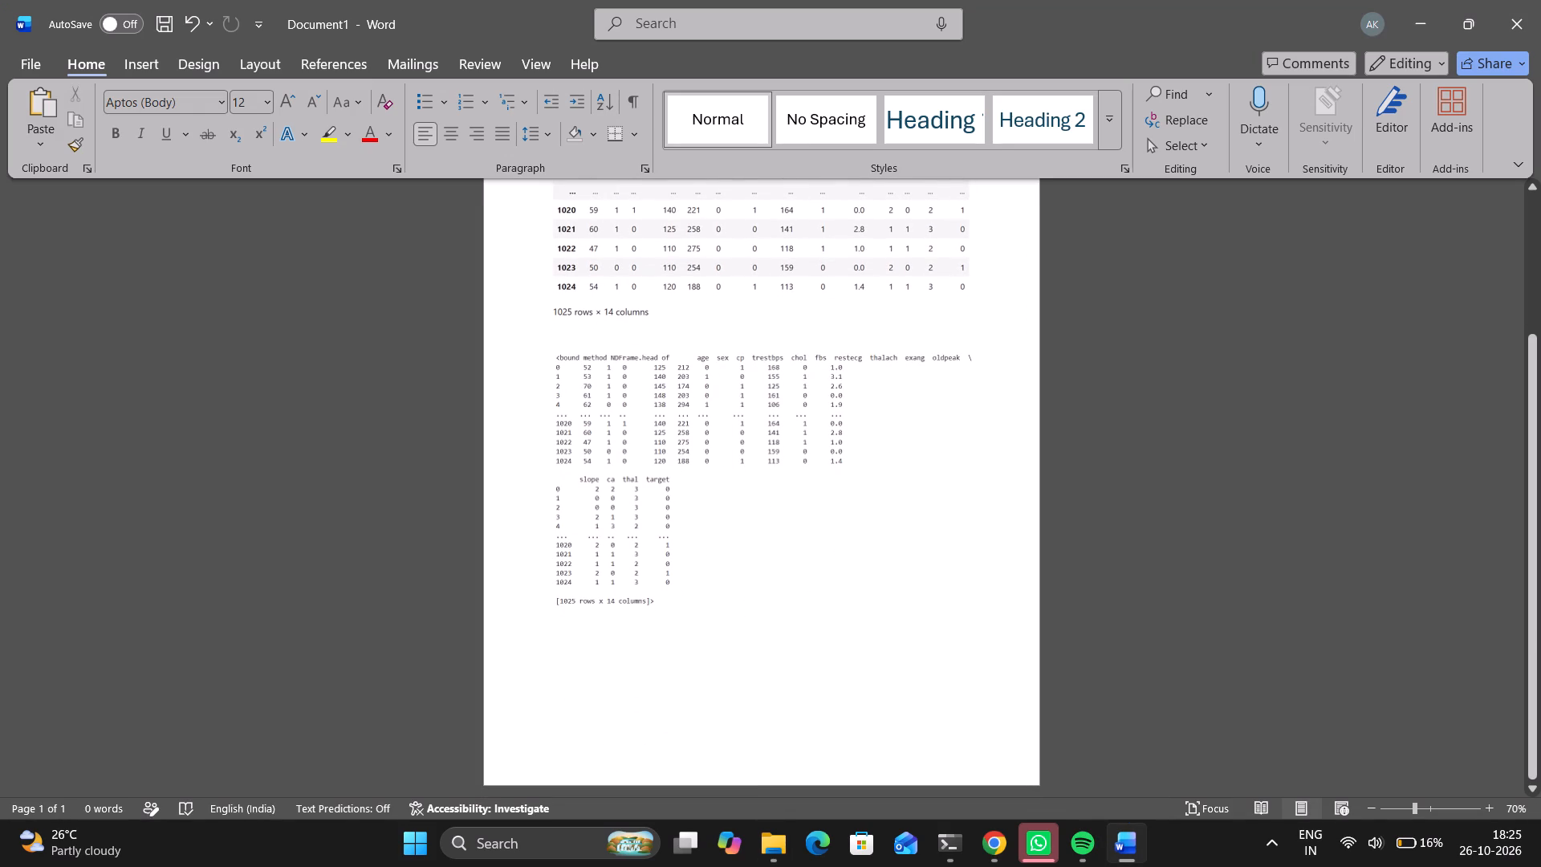
{"action": "key", "text": "Right"}
{"action": "key", "text": "Return"}
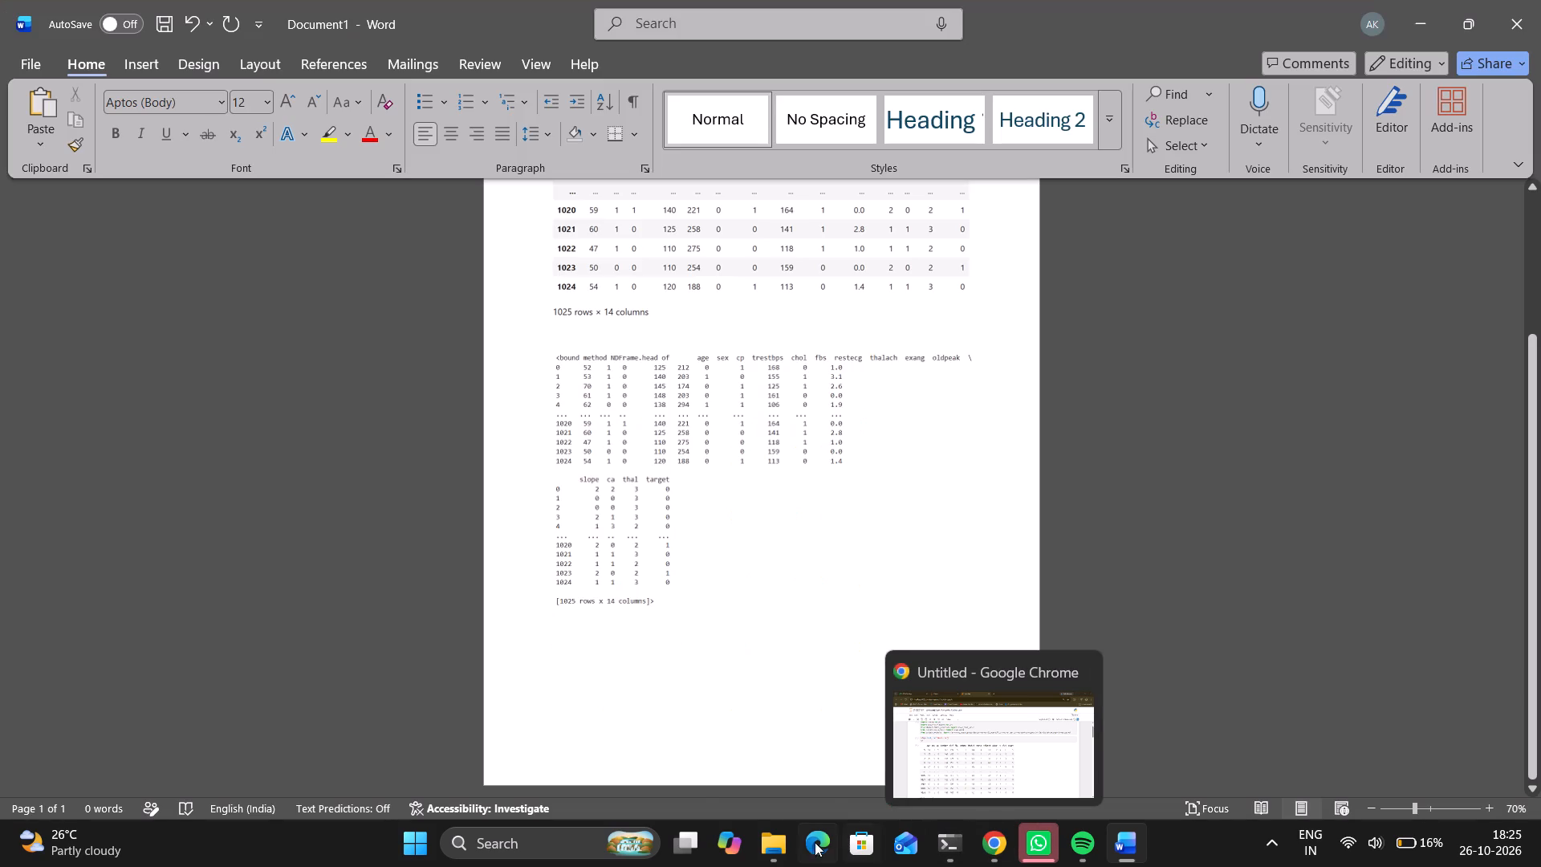
{"action": "left_click", "coordinate": [831, 731]}
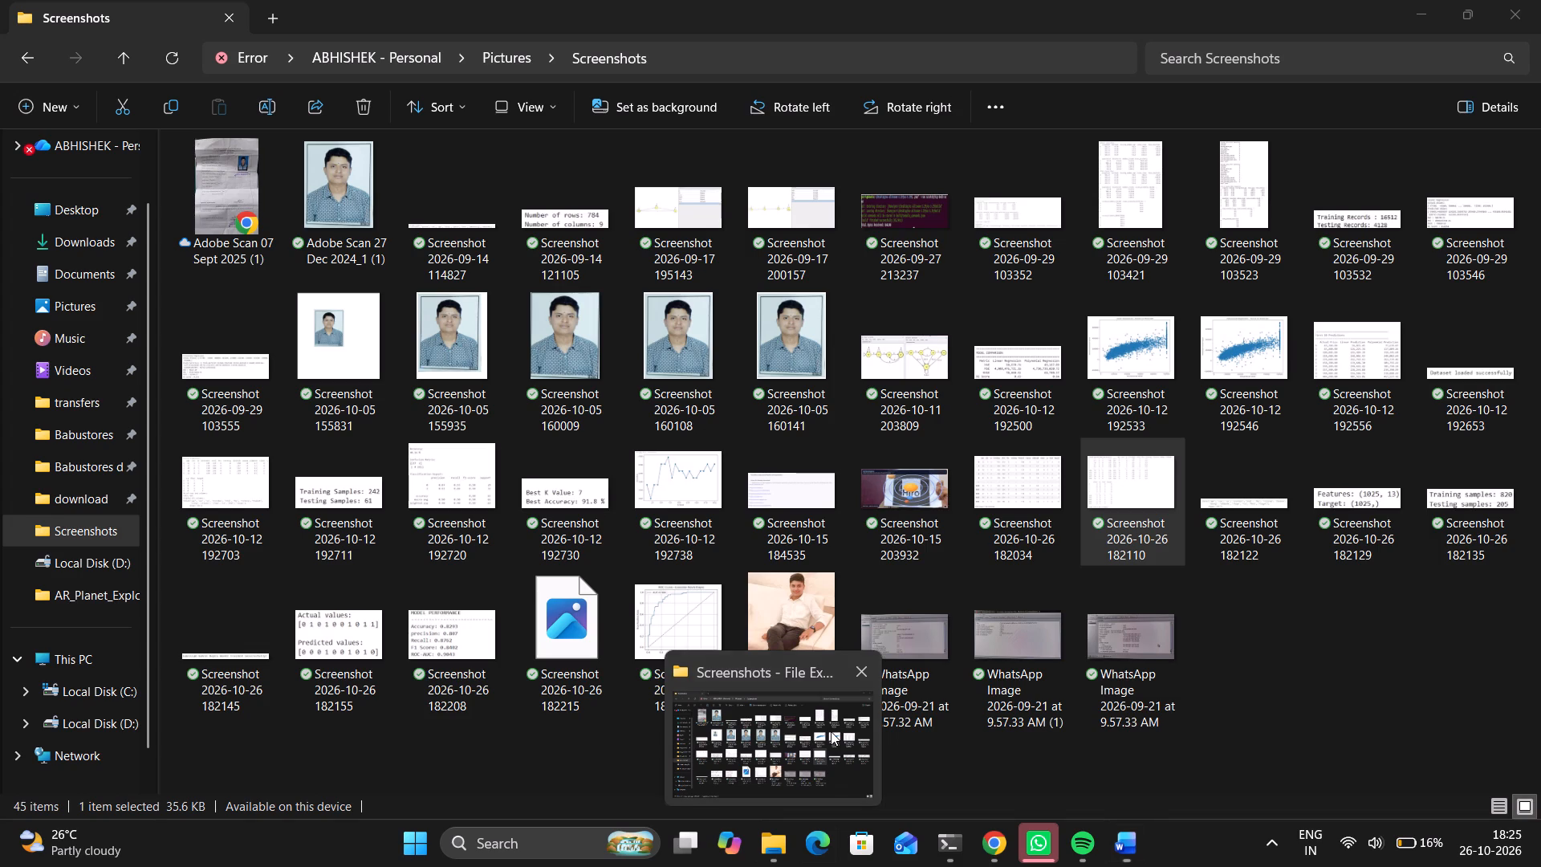
{"action": "left_click_drag", "start_coordinate": [1216, 499], "coordinate": [1142, 846]}
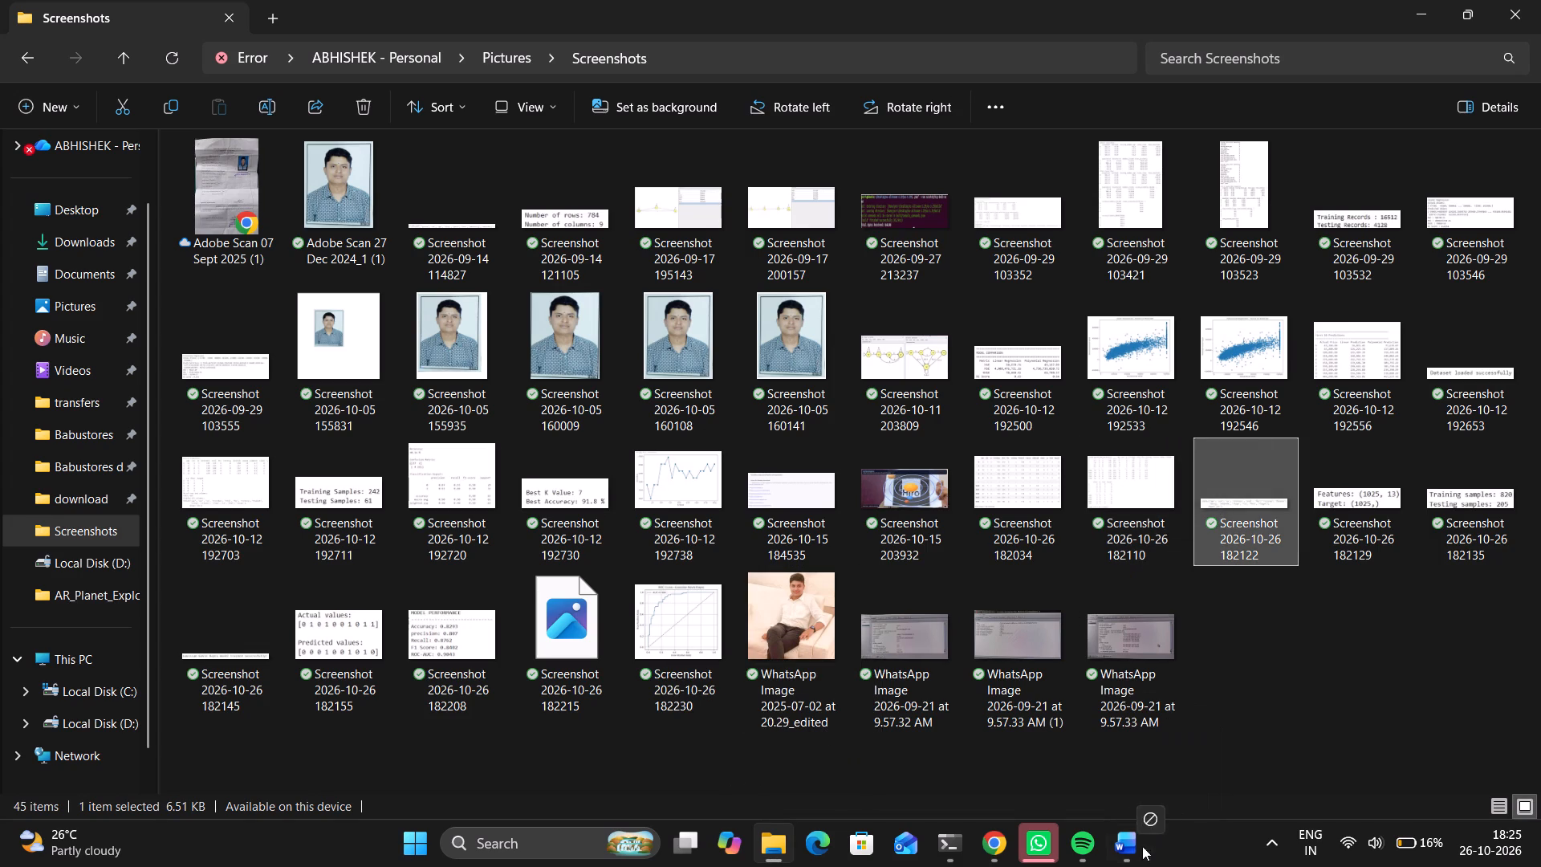
{"action": "left_click_drag", "start_coordinate": [1142, 846], "coordinate": [985, 688]}
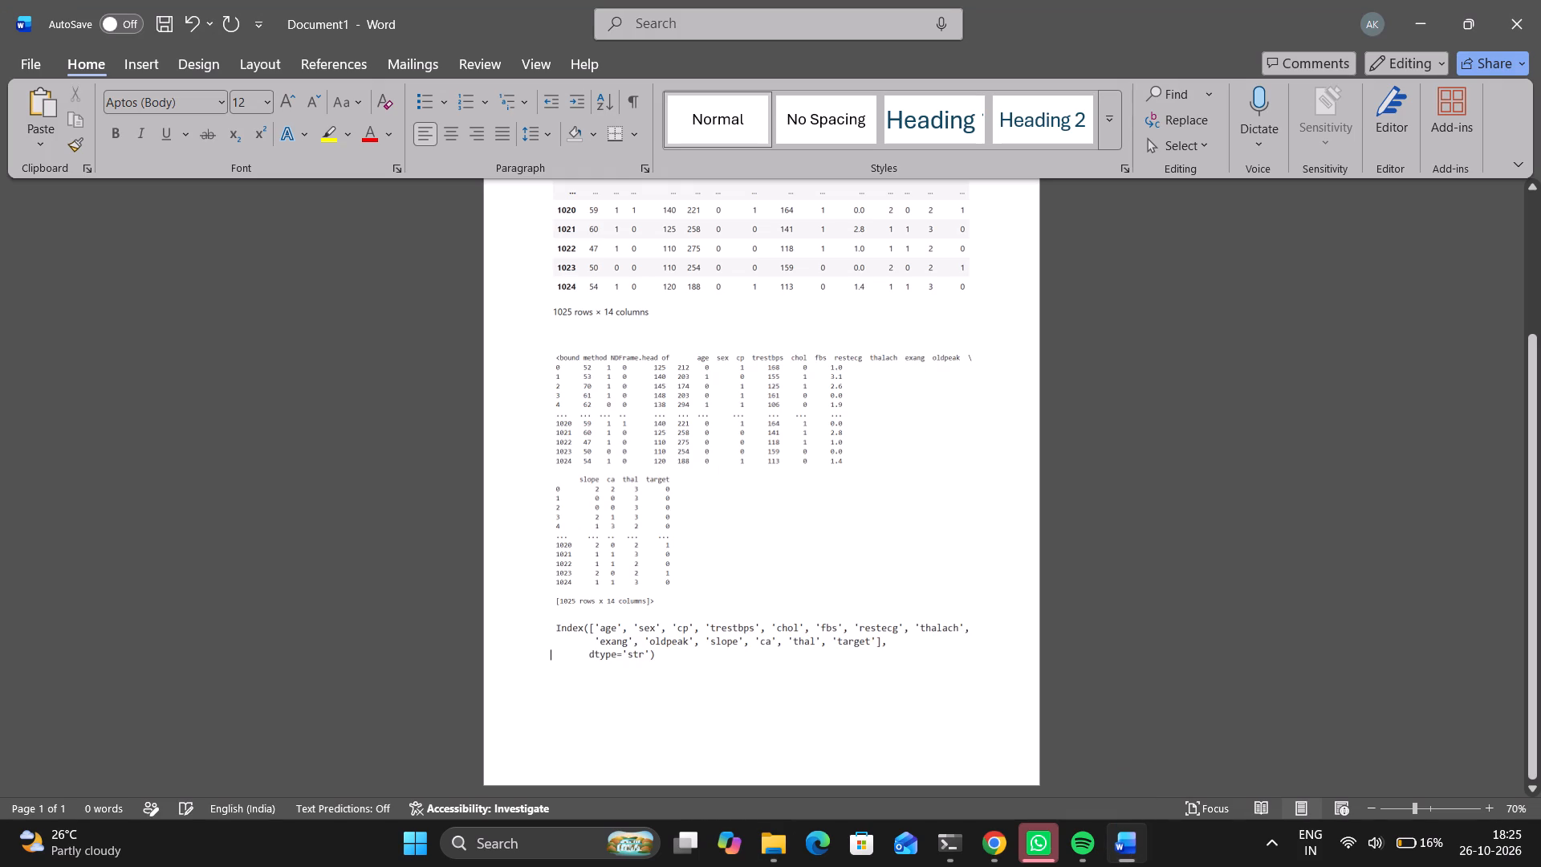
{"action": "key", "text": "Return"}
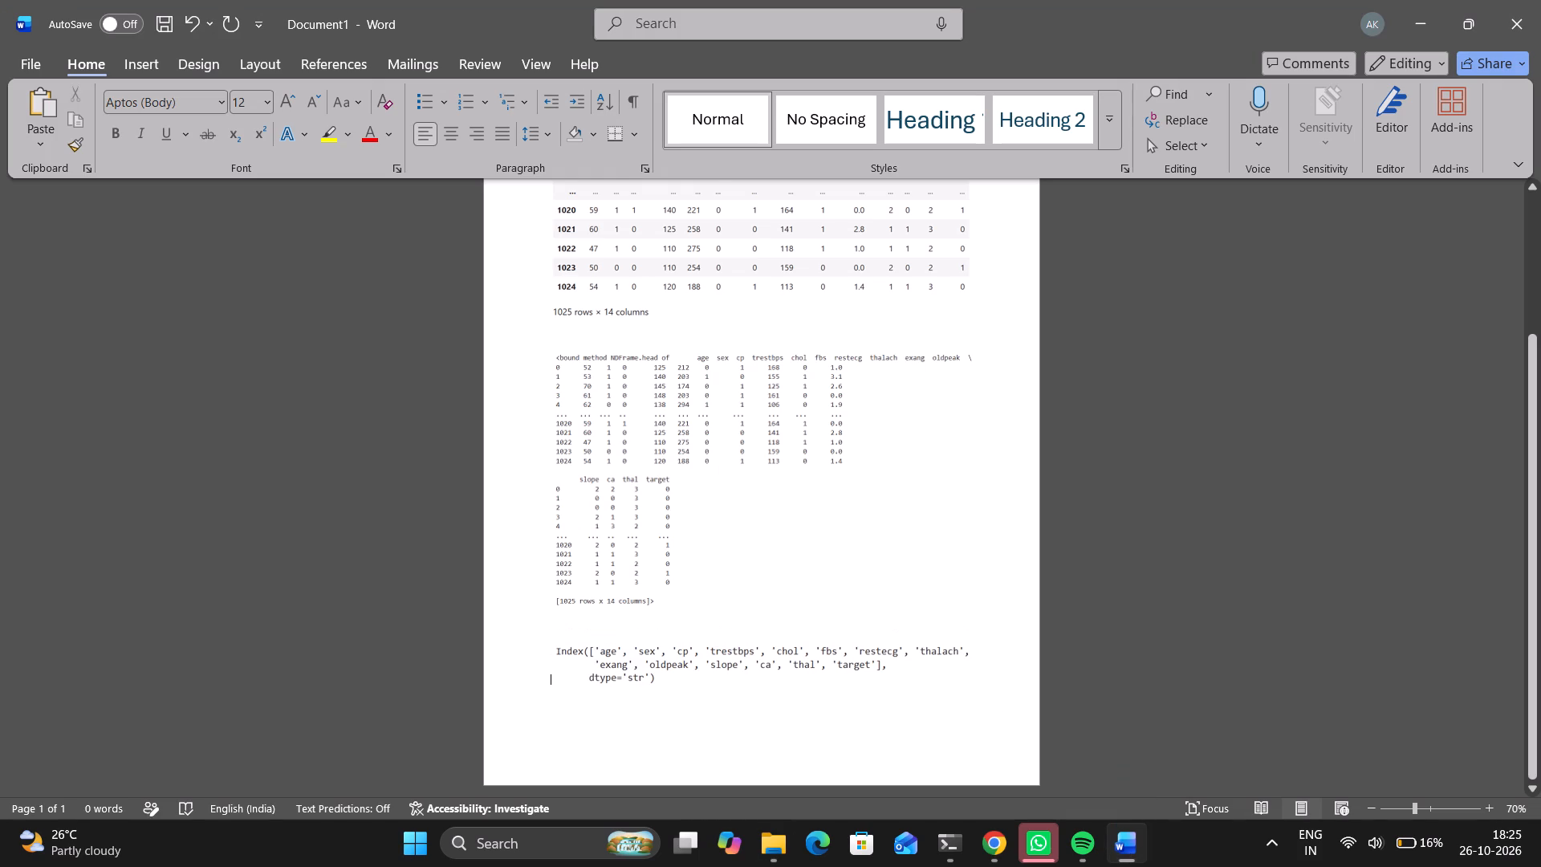
{"action": "scroll", "coordinate": [901, 613], "scroll_direction": "down", "scroll_amount": 1}
{"action": "key", "text": "Right"}
{"action": "key", "text": "Return"}
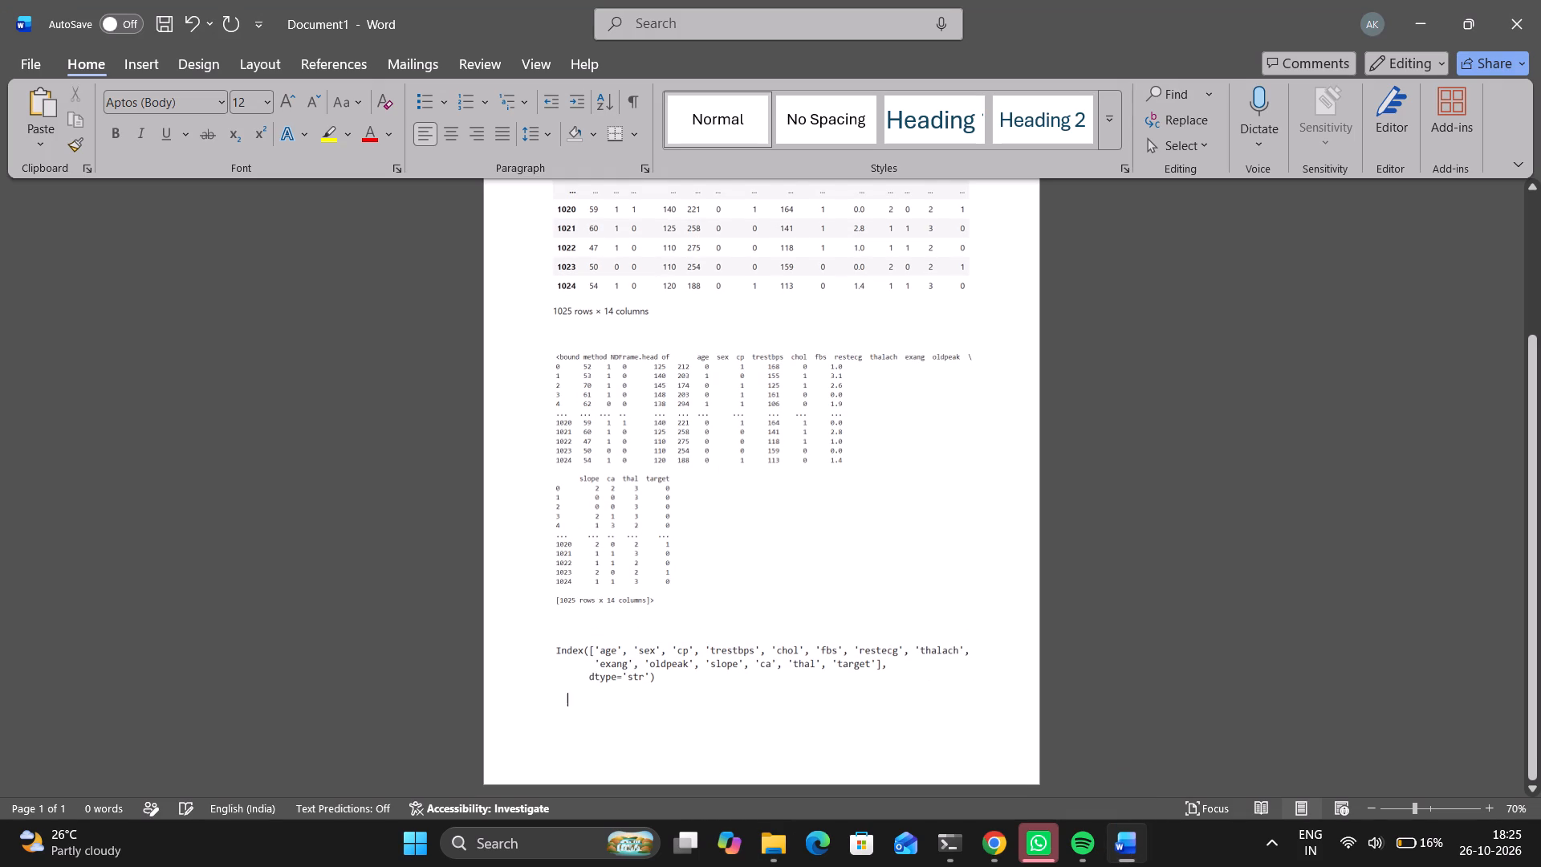
{"action": "key", "text": "Return"}
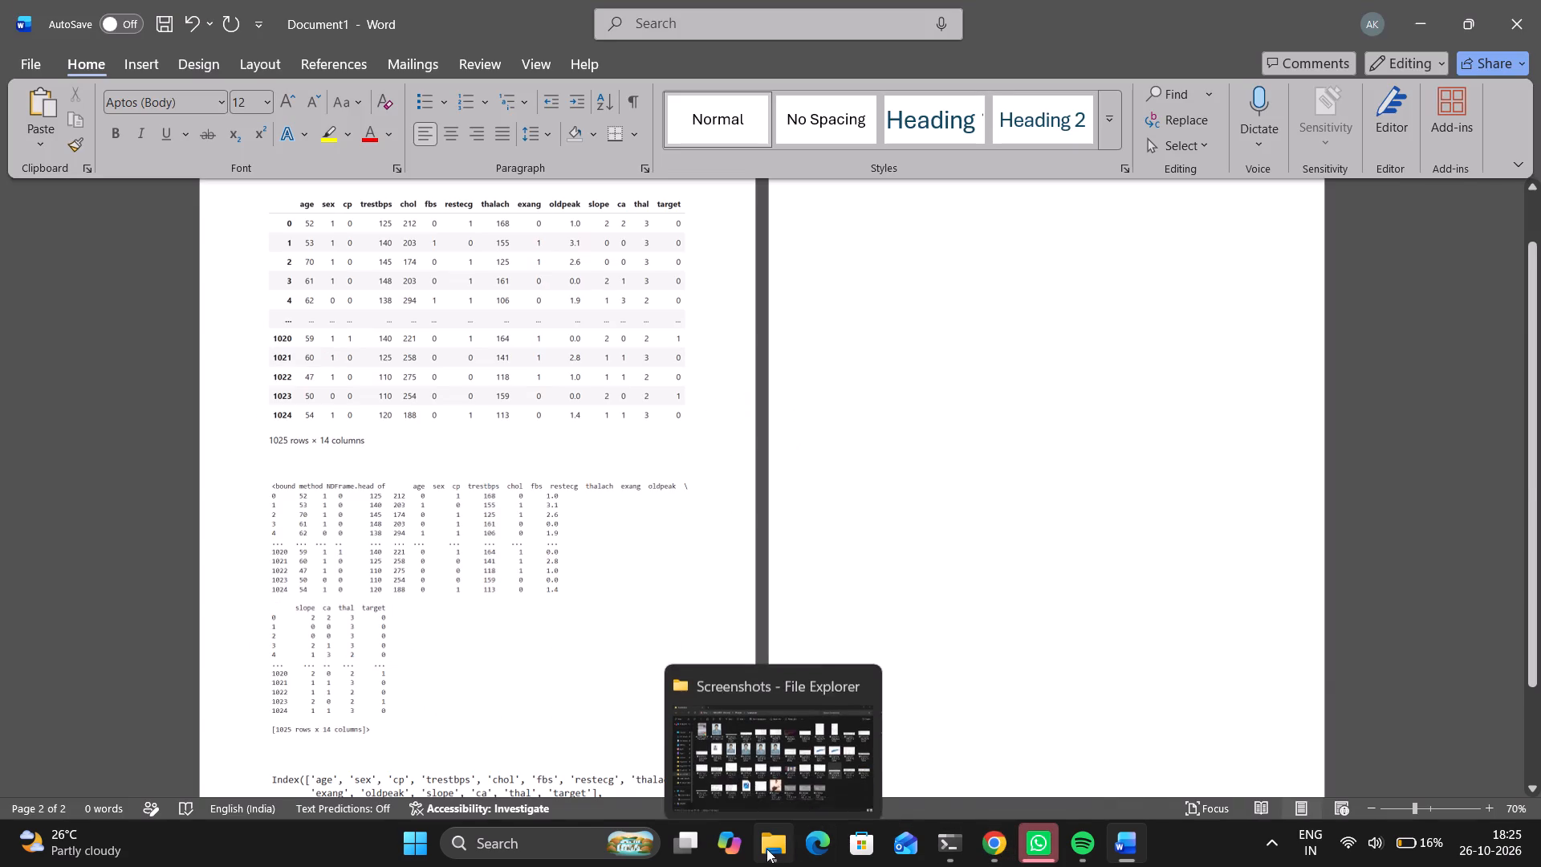
{"action": "left_click", "coordinate": [766, 763]}
{"action": "left_click_drag", "start_coordinate": [1368, 490], "coordinate": [1157, 694]}
{"action": "key", "text": "Right"}
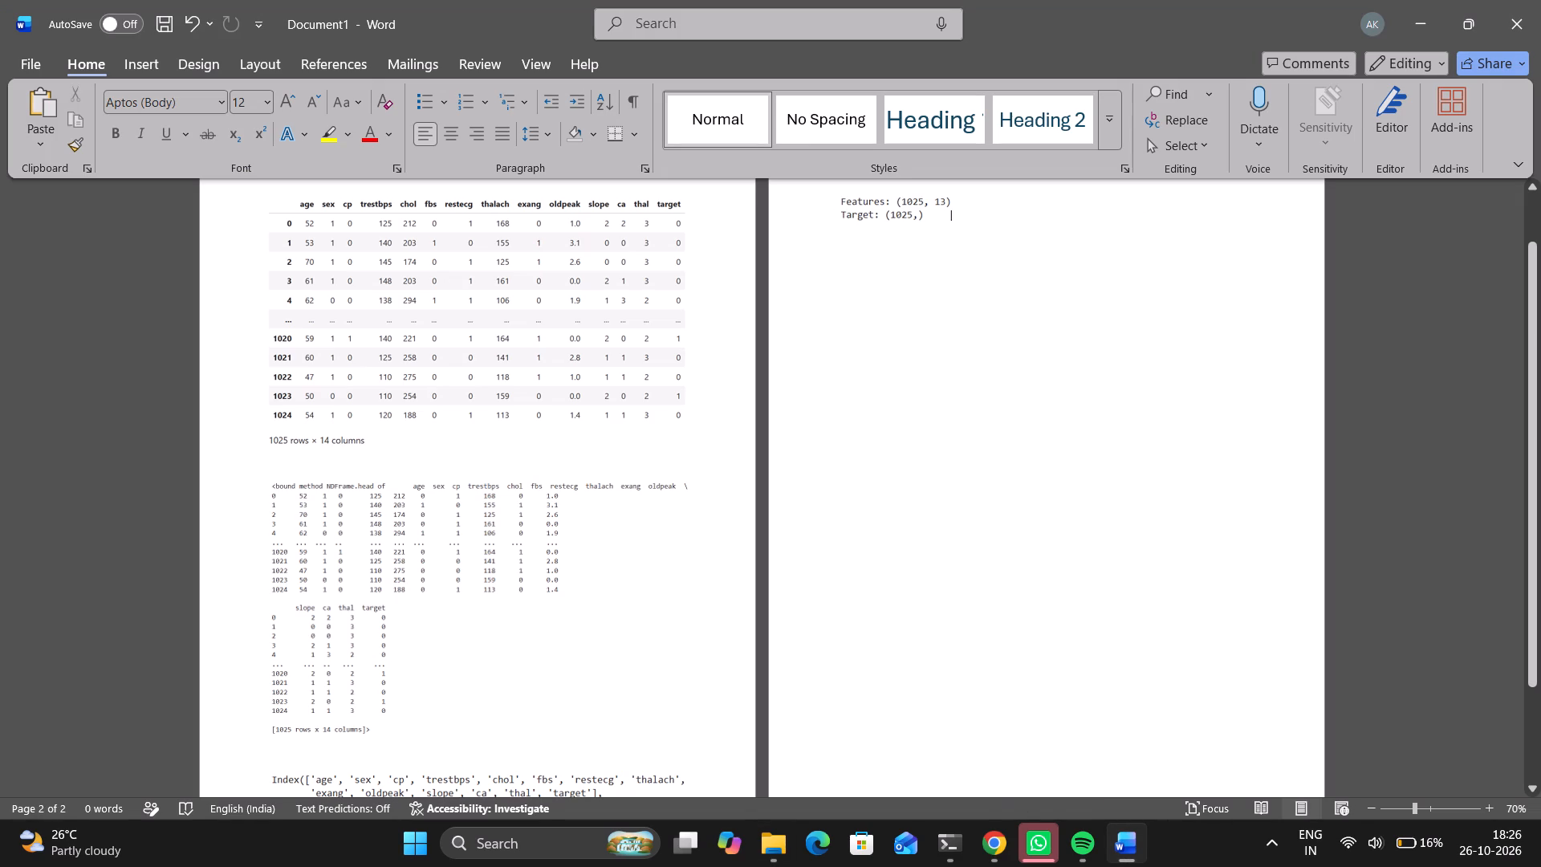
{"action": "key", "text": "space"}
{"action": "key", "text": "space"}
{"action": "key", "text": "space"}
{"action": "key", "text": "space"}
{"action": "key", "text": "space"}
{"action": "key", "text": "space"}
{"action": "key", "text": "space"}
{"action": "key", "text": "space"}
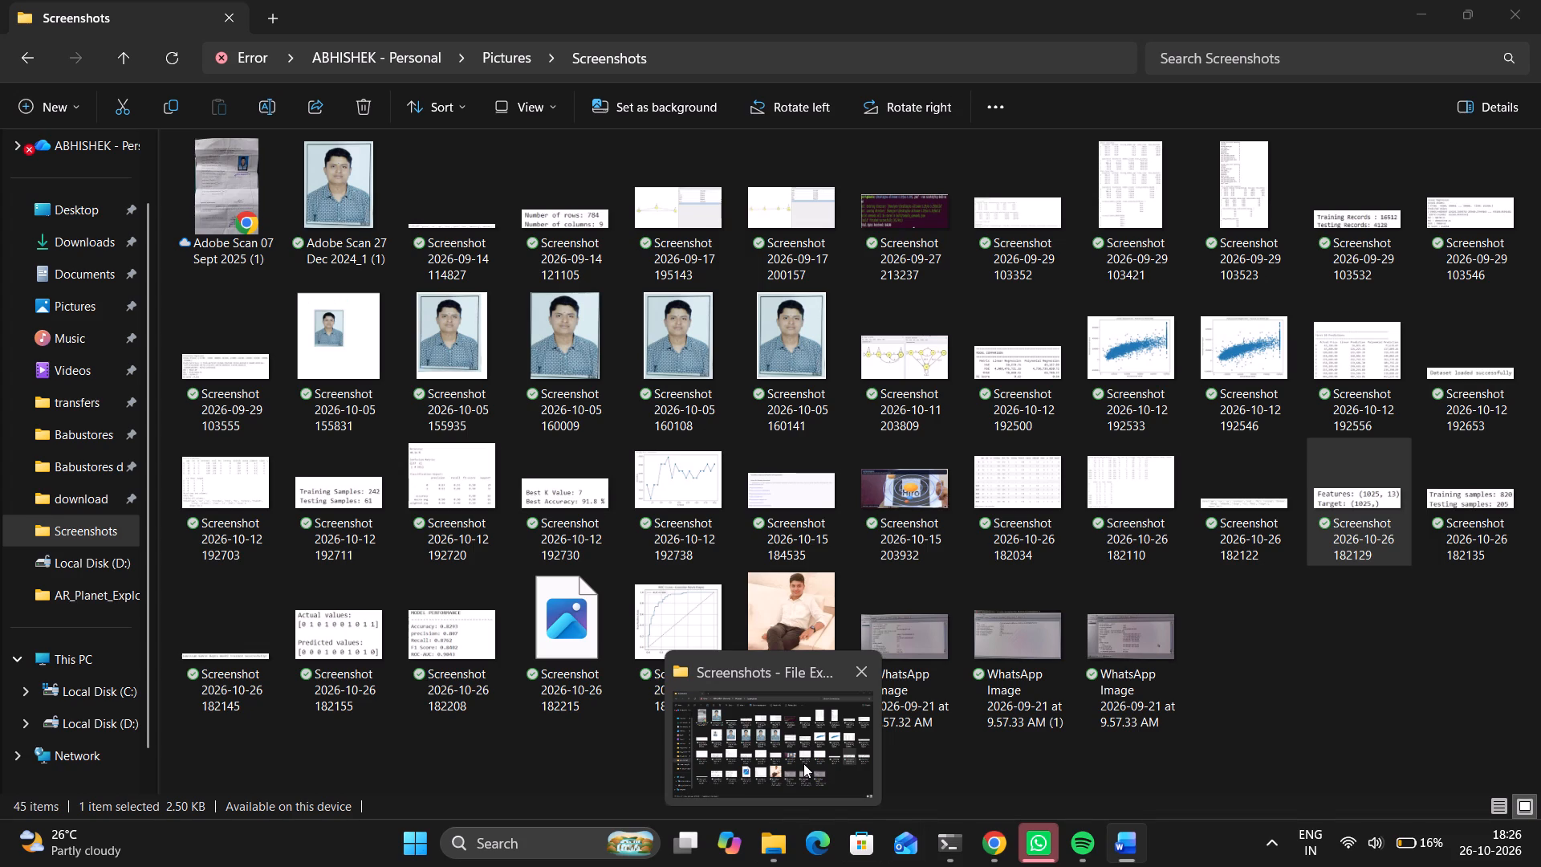
{"action": "left_click", "coordinate": [803, 763]}
{"action": "left_click_drag", "start_coordinate": [1469, 467], "coordinate": [1304, 708]}
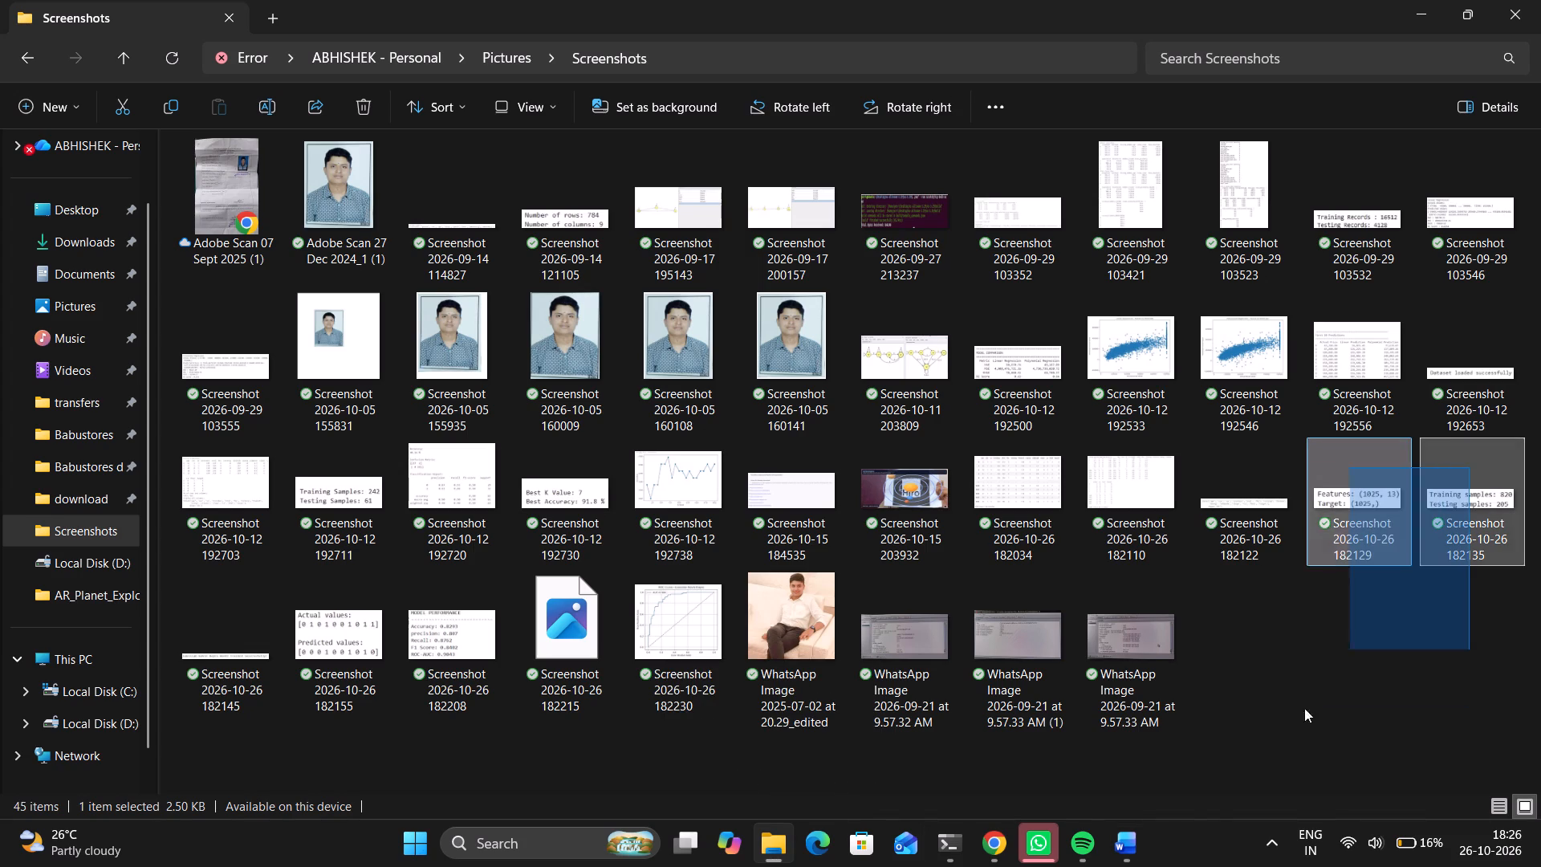
{"action": "left_click_drag", "start_coordinate": [1304, 708], "coordinate": [1458, 528]}
{"action": "left_click_drag", "start_coordinate": [1458, 528], "coordinate": [1241, 824]}
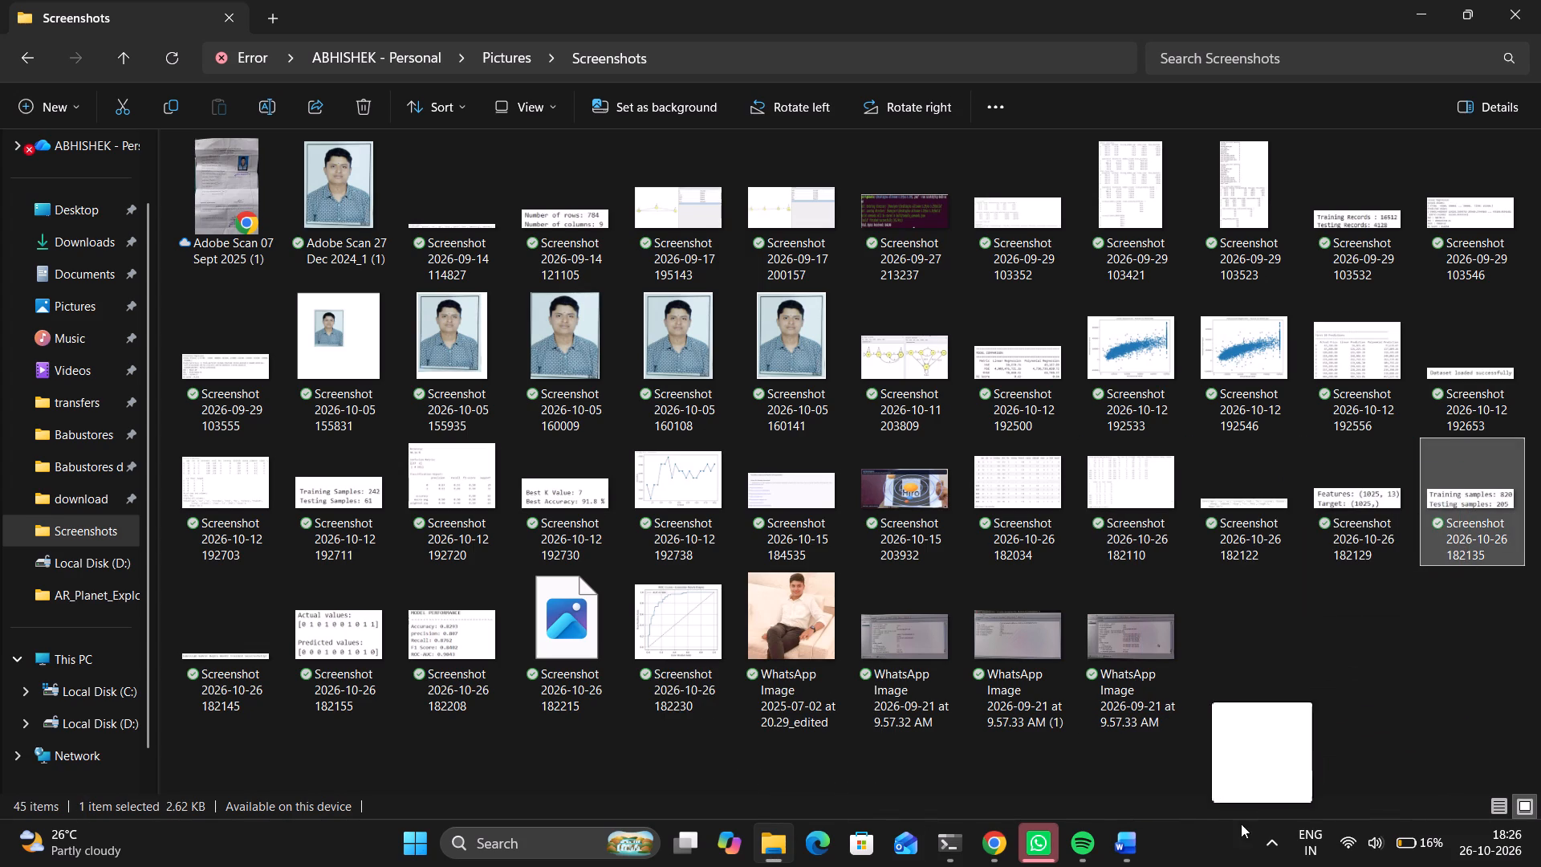
{"action": "left_click_drag", "start_coordinate": [1241, 824], "coordinate": [1156, 657]}
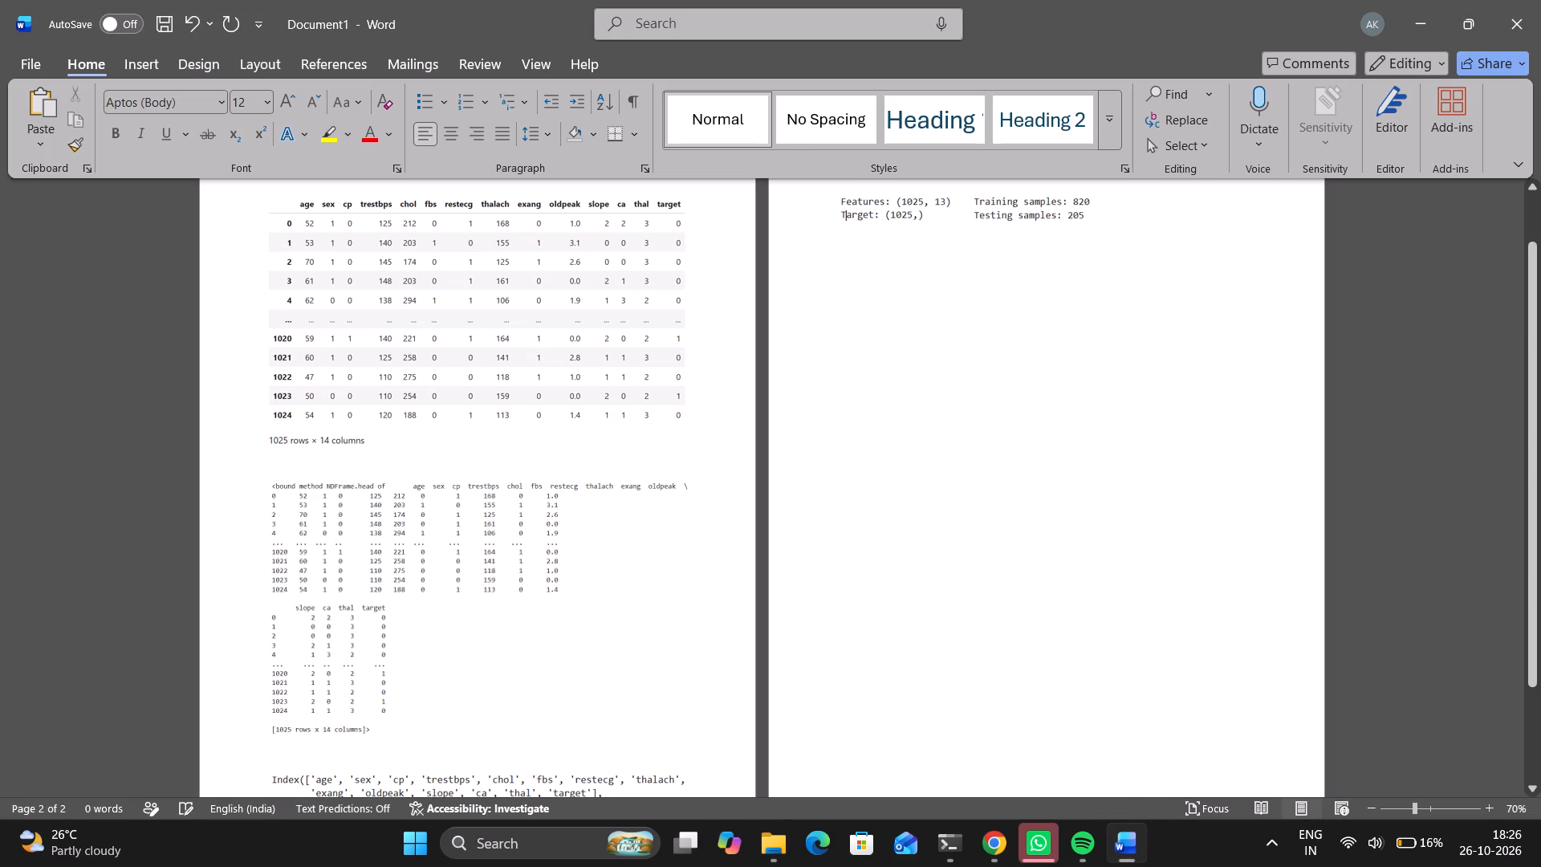
{"action": "key", "text": "Right"}
{"action": "key", "text": "Right"}
{"action": "key", "text": "Right"}
{"action": "key", "text": "Right"}
{"action": "key", "text": "Right"}
{"action": "key", "text": "Right"}
{"action": "key", "text": "Right"}
{"action": "key", "text": "Right"}
{"action": "key", "text": "Right"}
{"action": "key", "text": "Right"}
{"action": "key", "text": "Right"}
{"action": "key", "text": "Right"}
{"action": "key", "text": "Right"}
{"action": "key", "text": "space"}
{"action": "key", "text": "space"}
{"action": "key", "text": "space"}
{"action": "key", "text": "space"}
{"action": "key", "text": "space"}
{"action": "key", "text": "space"}
{"action": "key", "text": "space"}
{"action": "key", "text": "space"}
{"action": "key", "text": "space"}
{"action": "key", "text": "space"}
{"action": "key", "text": "space"}
{"action": "key", "text": "space"}
{"action": "left_click", "coordinate": [792, 849]}
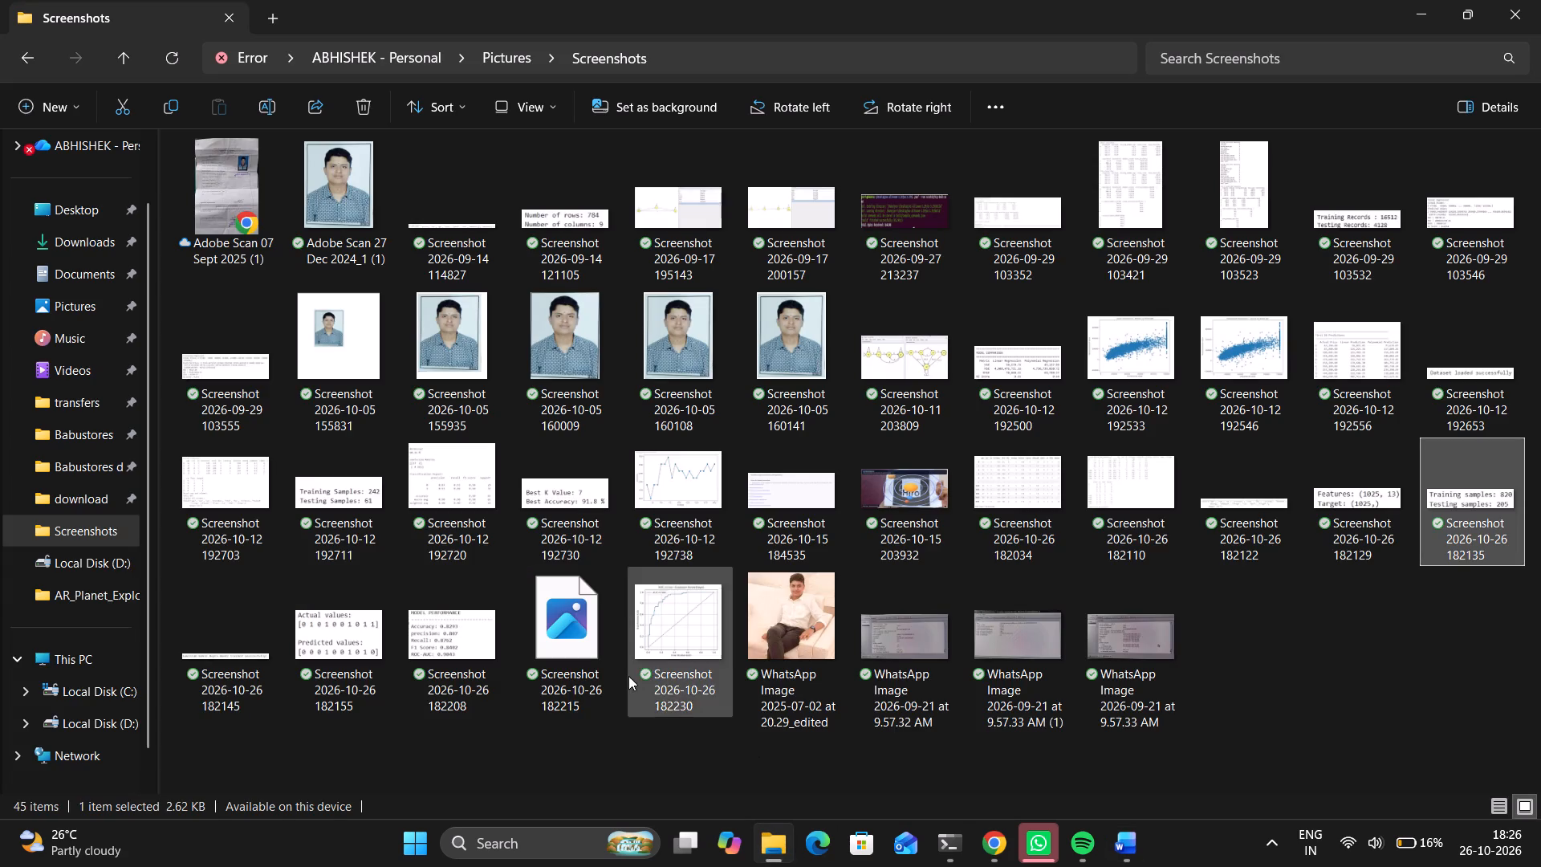
{"action": "left_click_drag", "start_coordinate": [198, 646], "coordinate": [851, 763]}
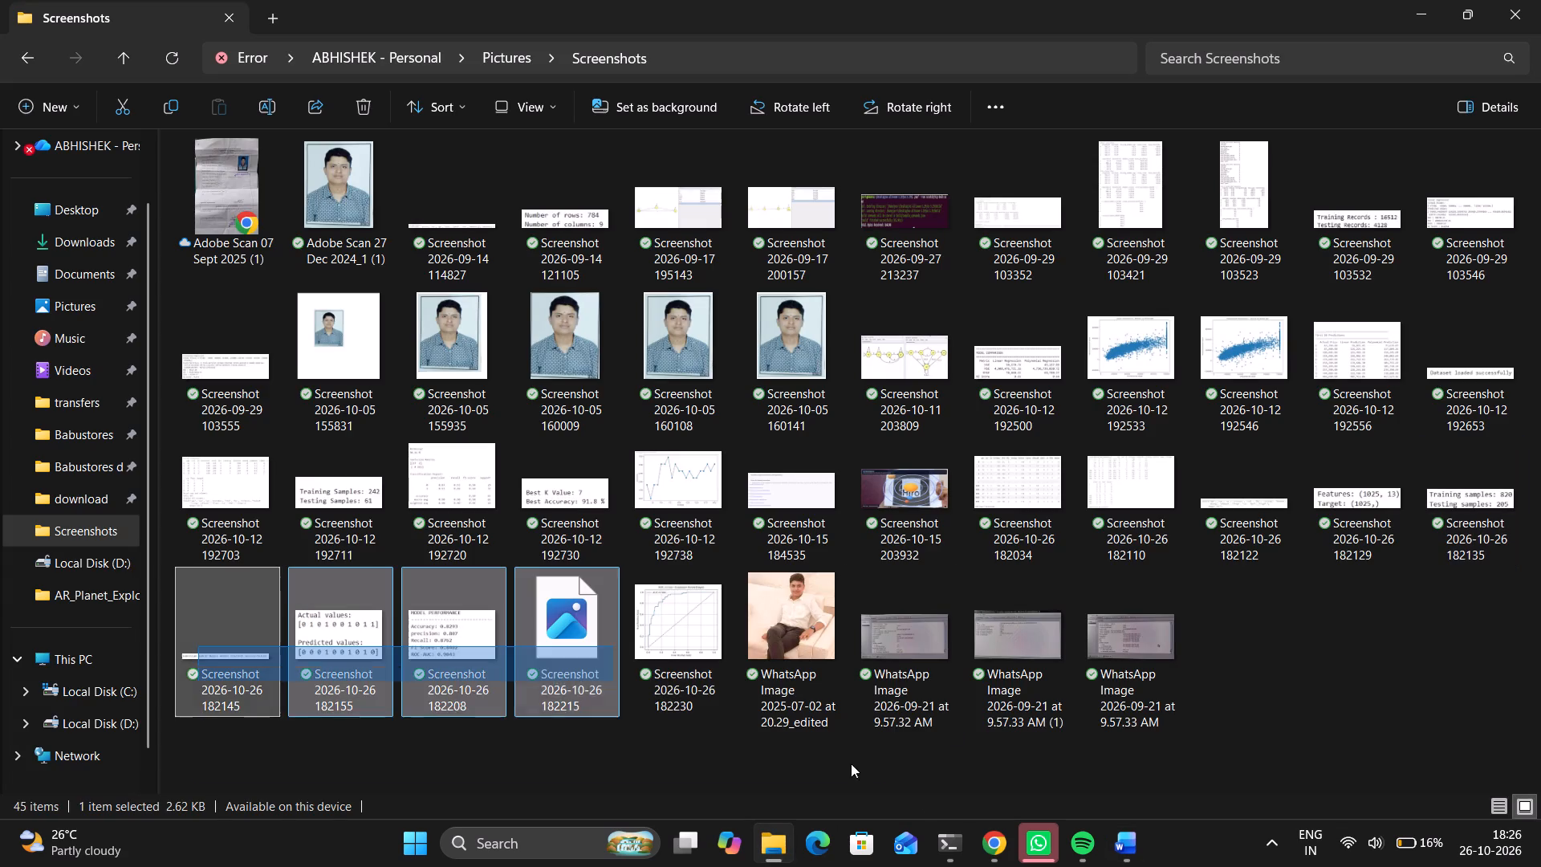
{"action": "left_click_drag", "start_coordinate": [851, 763], "coordinate": [255, 637]}
{"action": "left_click_drag", "start_coordinate": [255, 637], "coordinate": [876, 724]}
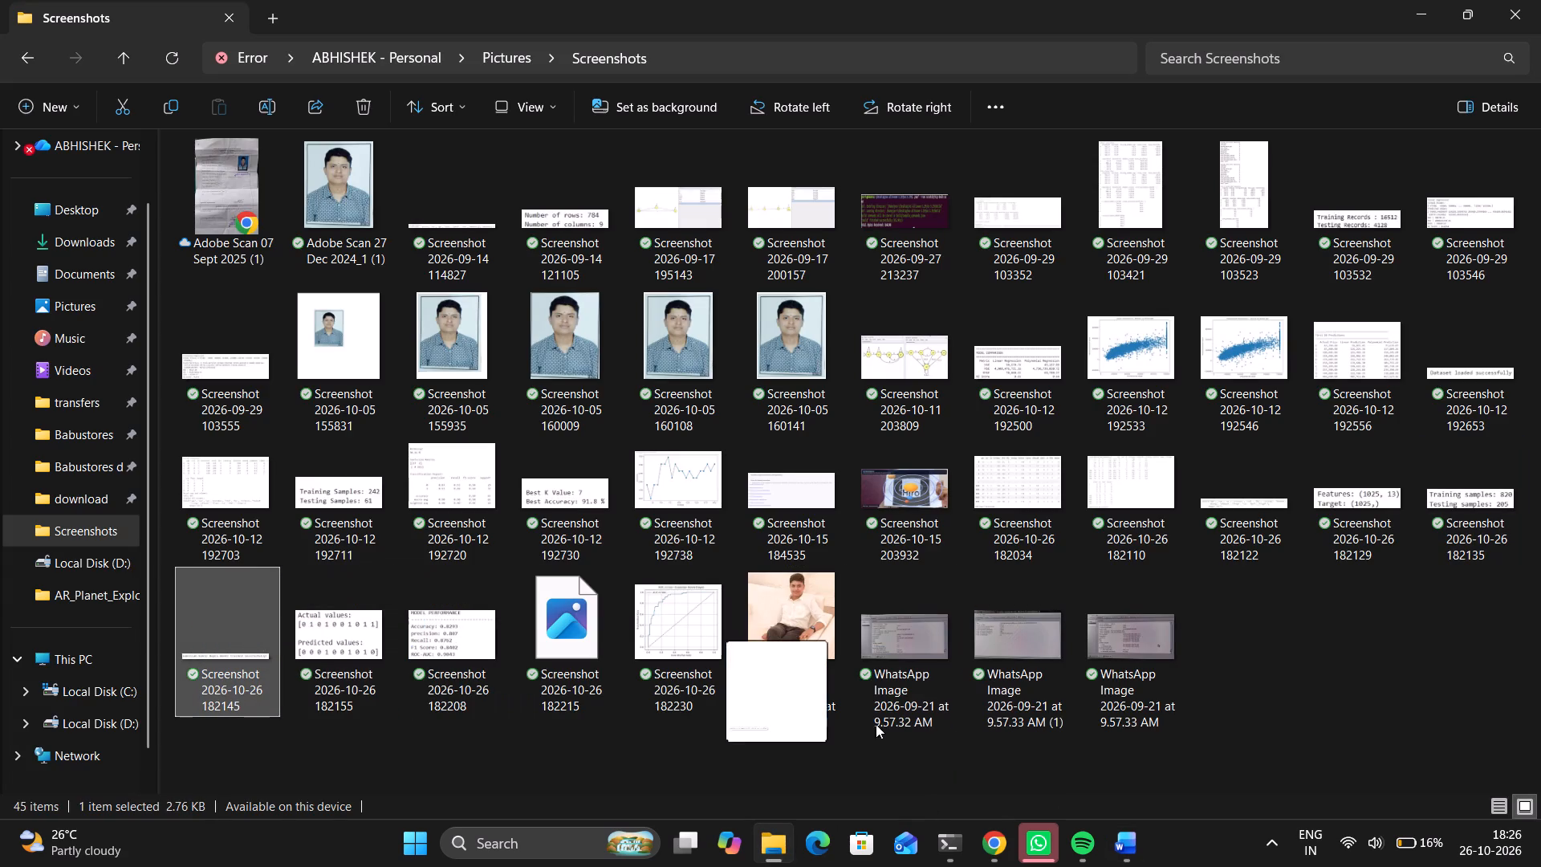
{"action": "left_click_drag", "start_coordinate": [876, 724], "coordinate": [1112, 841]}
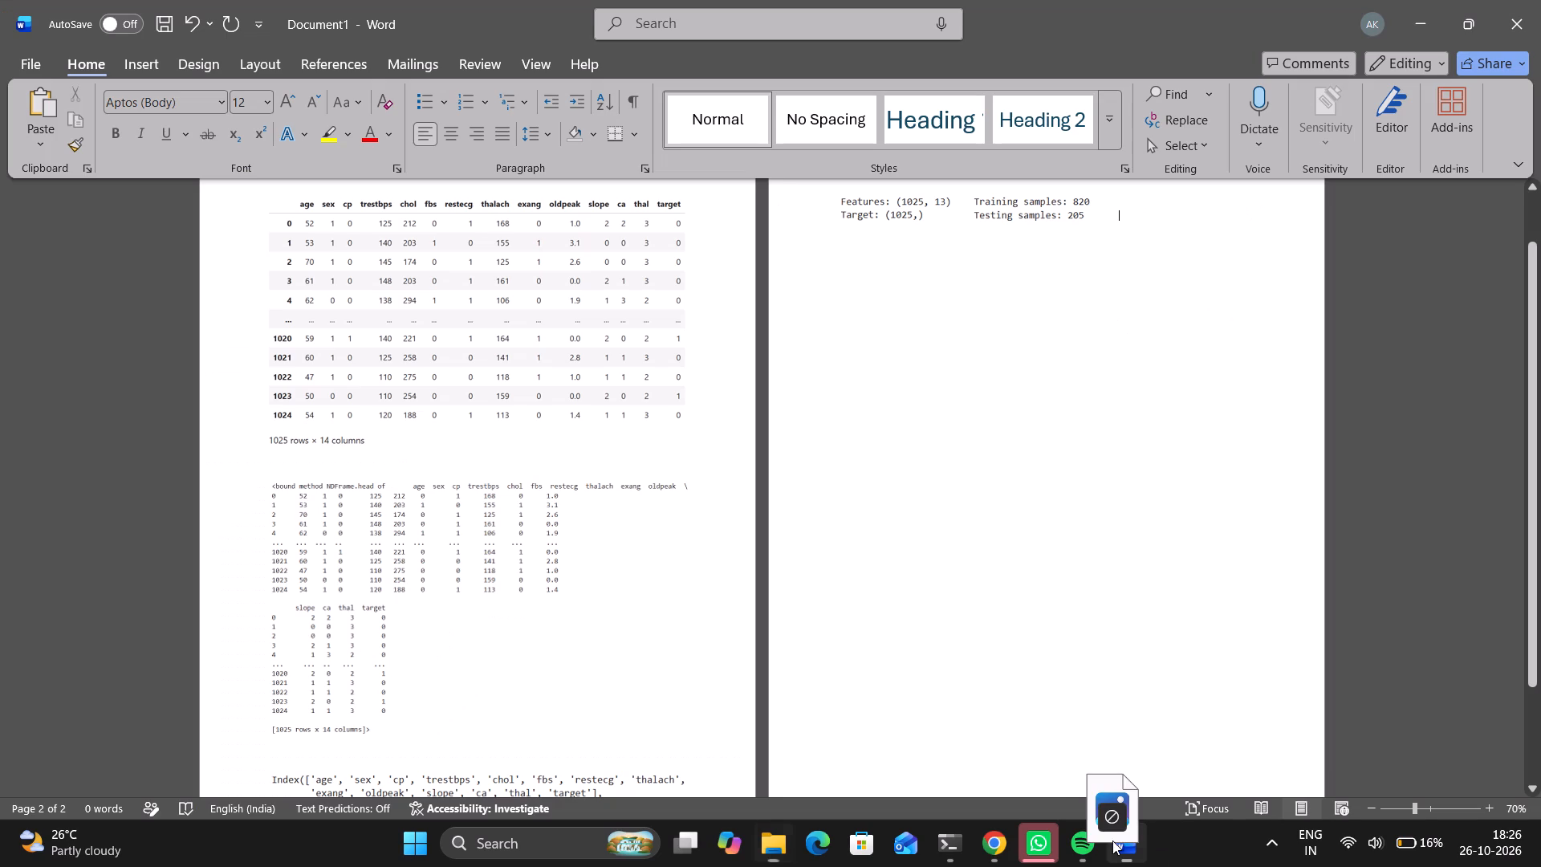
{"action": "left_click_drag", "start_coordinate": [1112, 841], "coordinate": [1147, 686]}
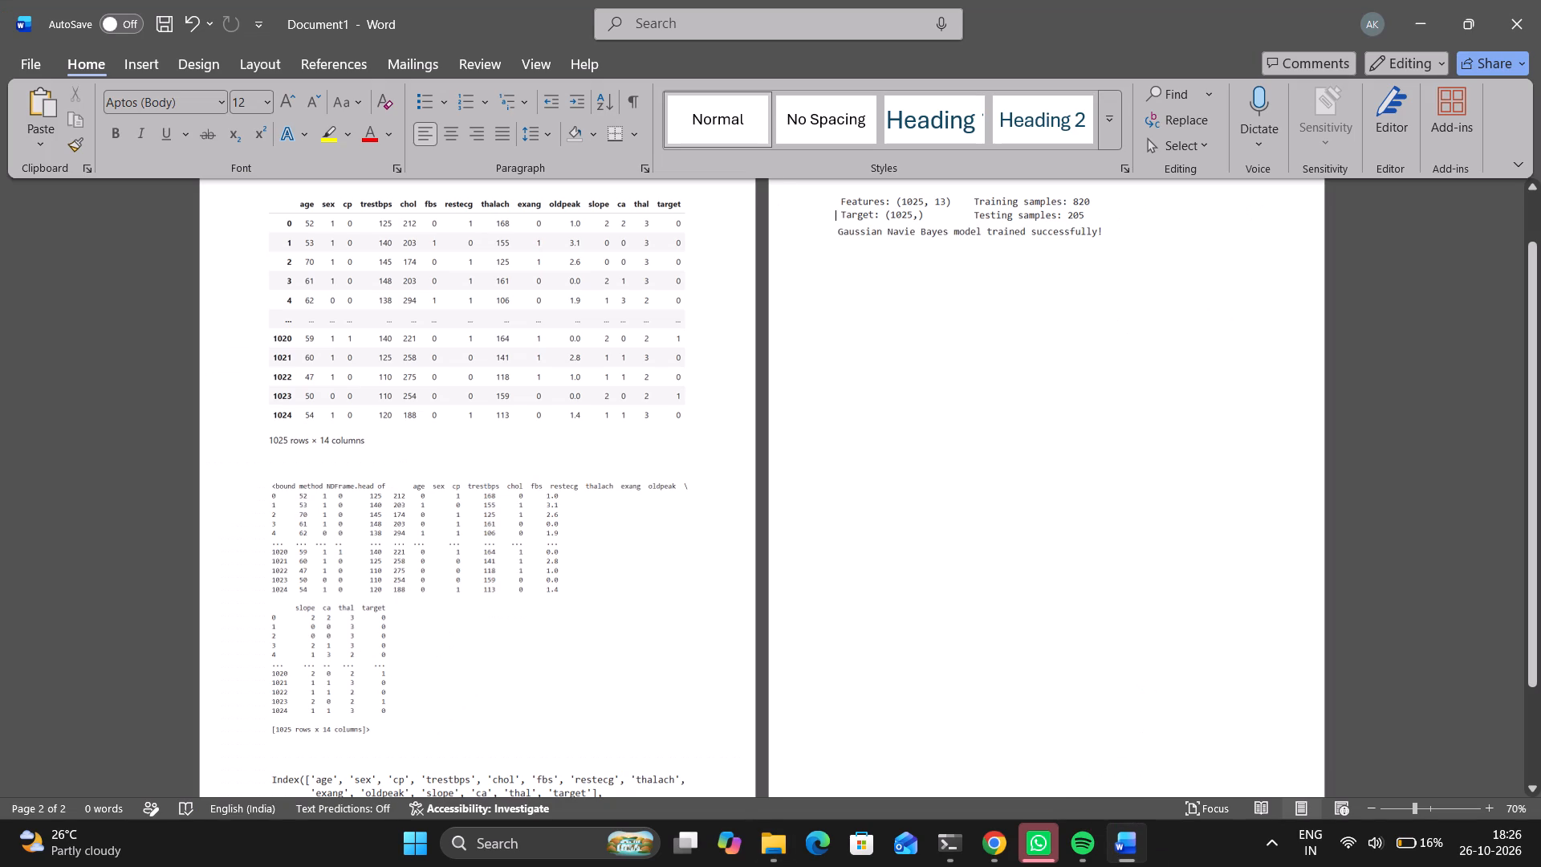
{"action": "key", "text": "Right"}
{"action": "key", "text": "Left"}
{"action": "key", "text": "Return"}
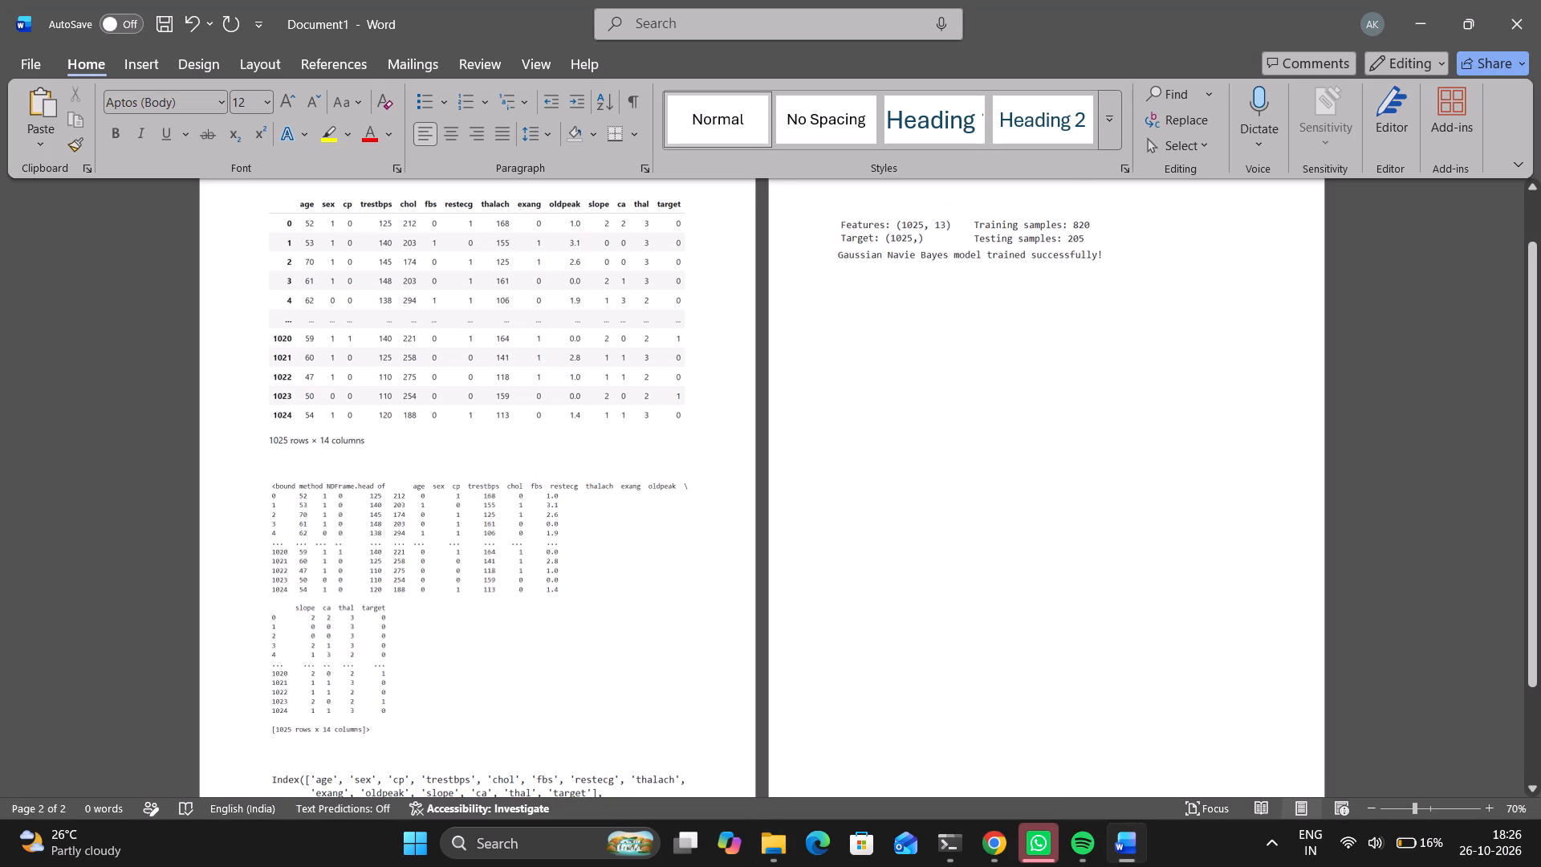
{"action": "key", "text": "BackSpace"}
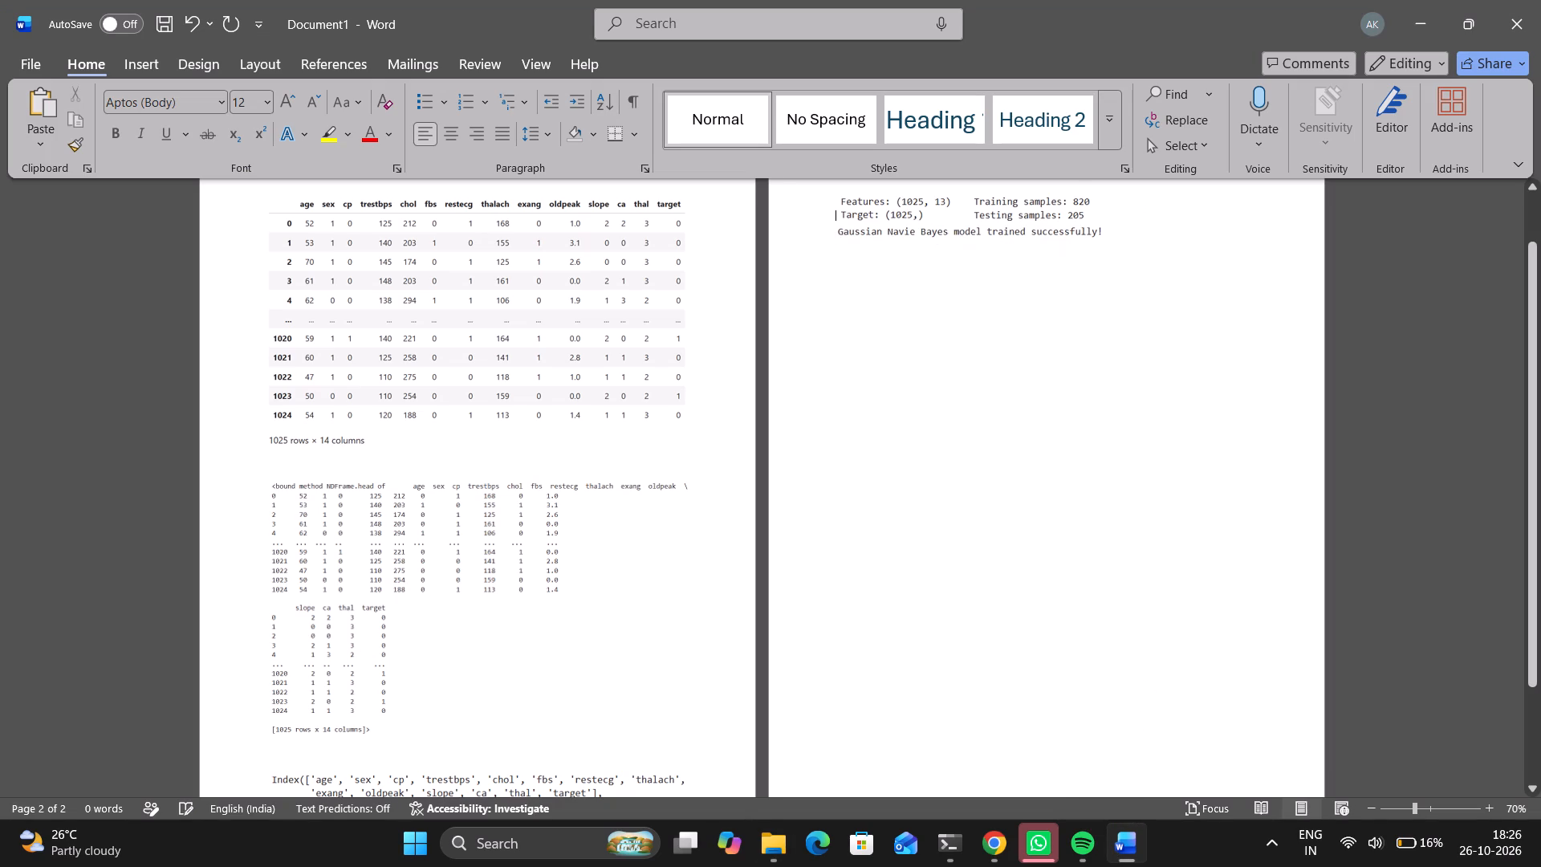
Delete seven of the spaces after the training/testing samples picture and start the Gaussian Navie Bayes picture on its own line, without a blank line above.
{"action": "key", "text": "Right"}
{"action": "key", "text": "Right"}
{"action": "key", "text": "Right"}
{"action": "key", "text": "Right"}
{"action": "key", "text": "Right"}
{"action": "key", "text": "Right"}
{"action": "key", "text": "Right"}
{"action": "key", "text": "Right"}
{"action": "key", "text": "Right"}
{"action": "key", "text": "Right"}
{"action": "key", "text": "Right"}
{"action": "key", "text": "Right"}
{"action": "key", "text": "Right"}
{"action": "key", "text": "Right"}
{"action": "key", "text": "Right"}
{"action": "key", "text": "Right"}
{"action": "key", "text": "Right"}
{"action": "key", "text": "Right"}
{"action": "key", "text": "BackSpace"}
{"action": "key", "text": "BackSpace"}
{"action": "key", "text": "BackSpace"}
{"action": "key", "text": "BackSpace"}
{"action": "key", "text": "BackSpace"}
{"action": "key", "text": "BackSpace"}
{"action": "key", "text": "BackSpace"}
{"action": "key", "text": "Return"}
{"action": "key", "text": "Return"}
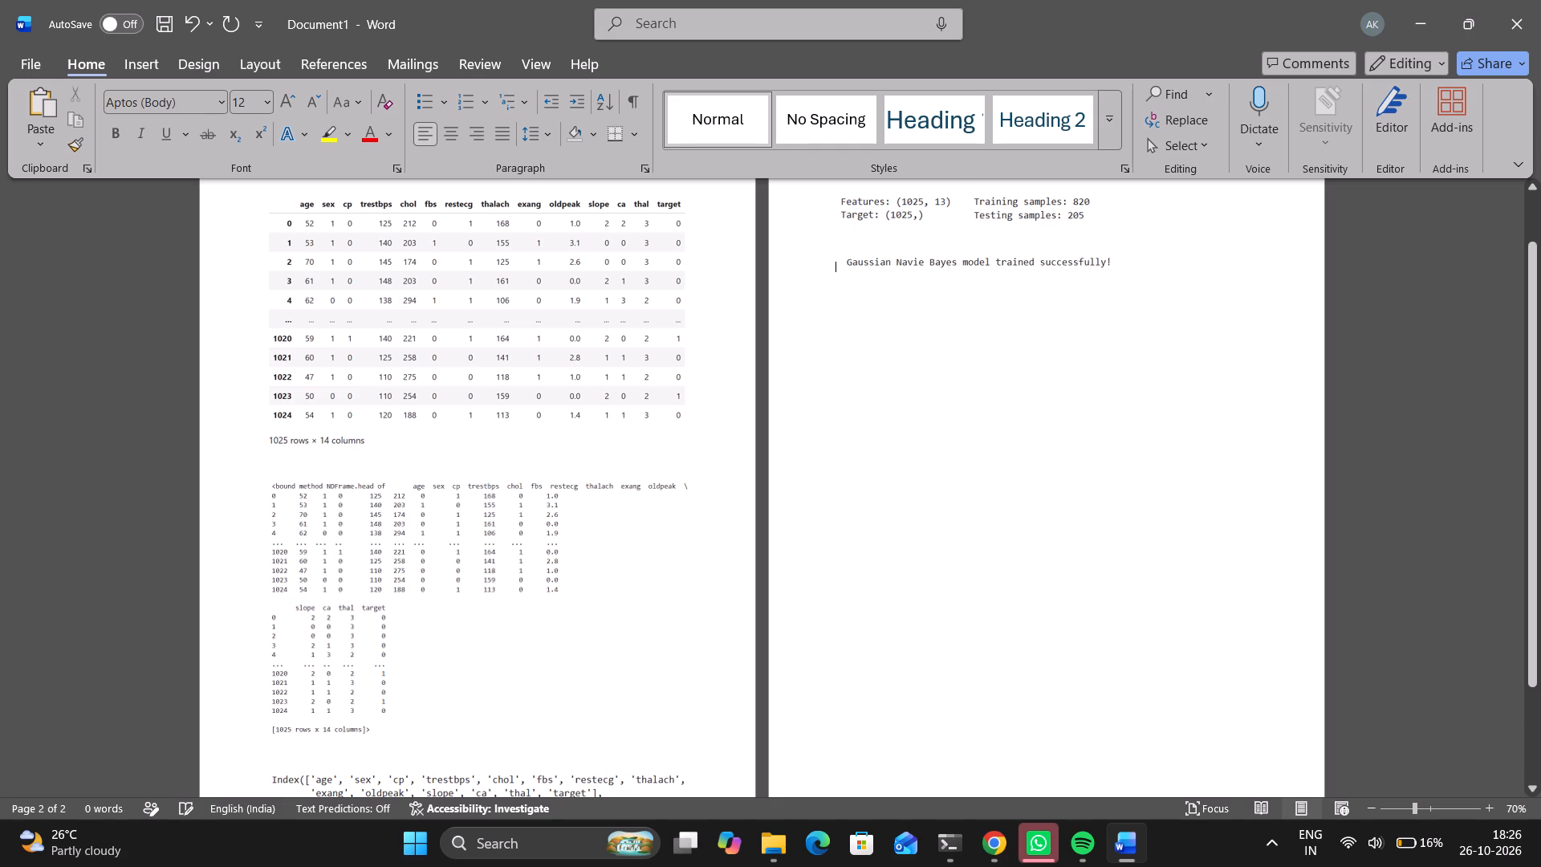
{"action": "key", "text": "BackSpace"}
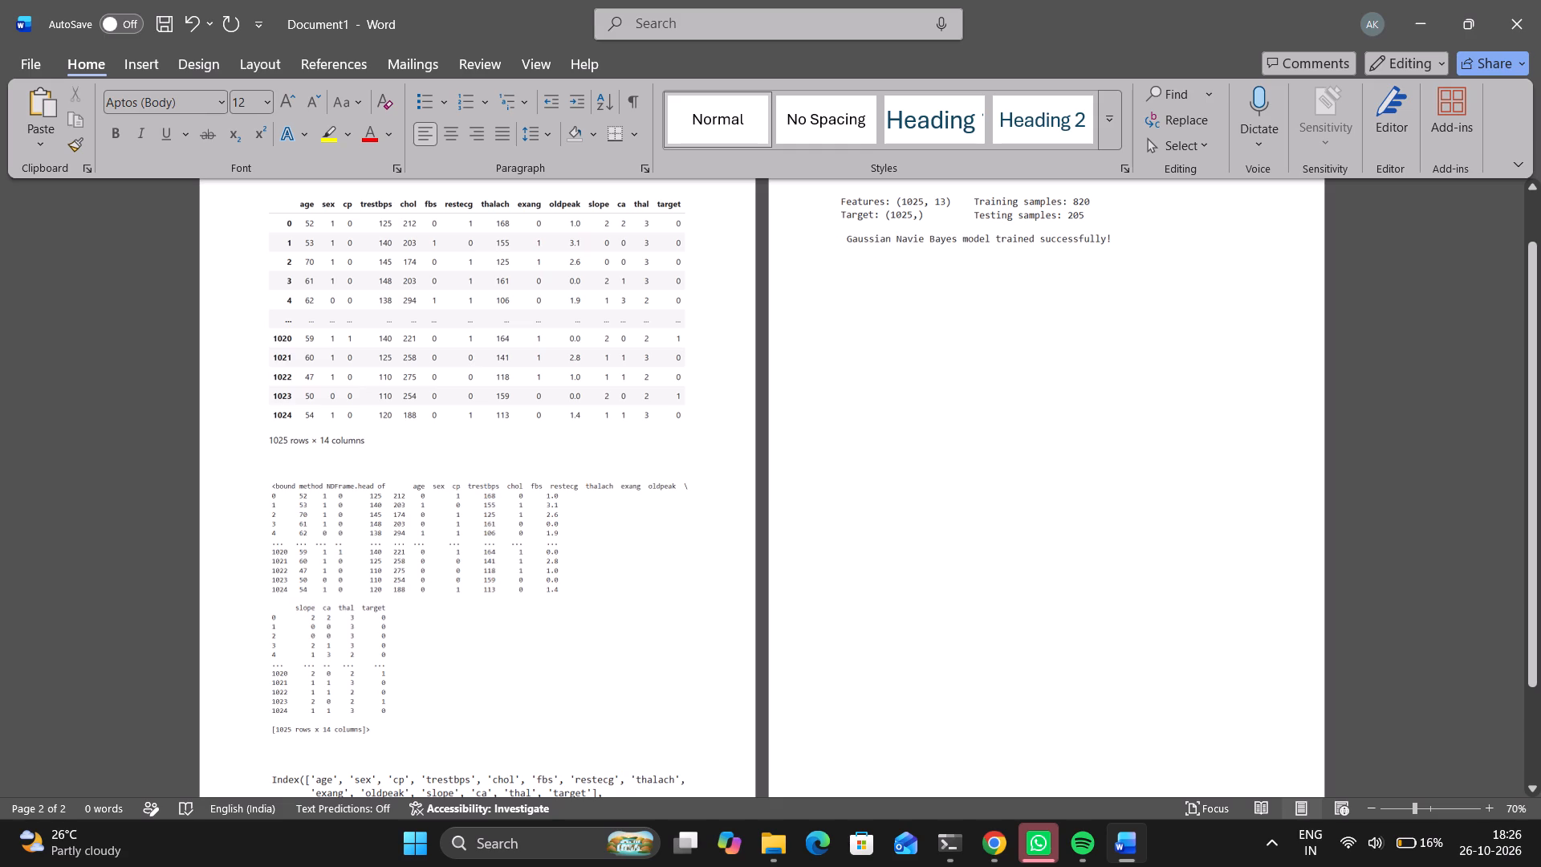
Delete the four leftover spaces before the Gaussian Navie Bayes picture so it starts at the page margin.
{"action": "key", "text": "Right"}
{"action": "key", "text": "Right"}
{"action": "key", "text": "Right"}
{"action": "key", "text": "Right"}
{"action": "key", "text": "BackSpace"}
{"action": "key", "text": "BackSpace"}
{"action": "key", "text": "BackSpace"}
{"action": "key", "text": "BackSpace"}
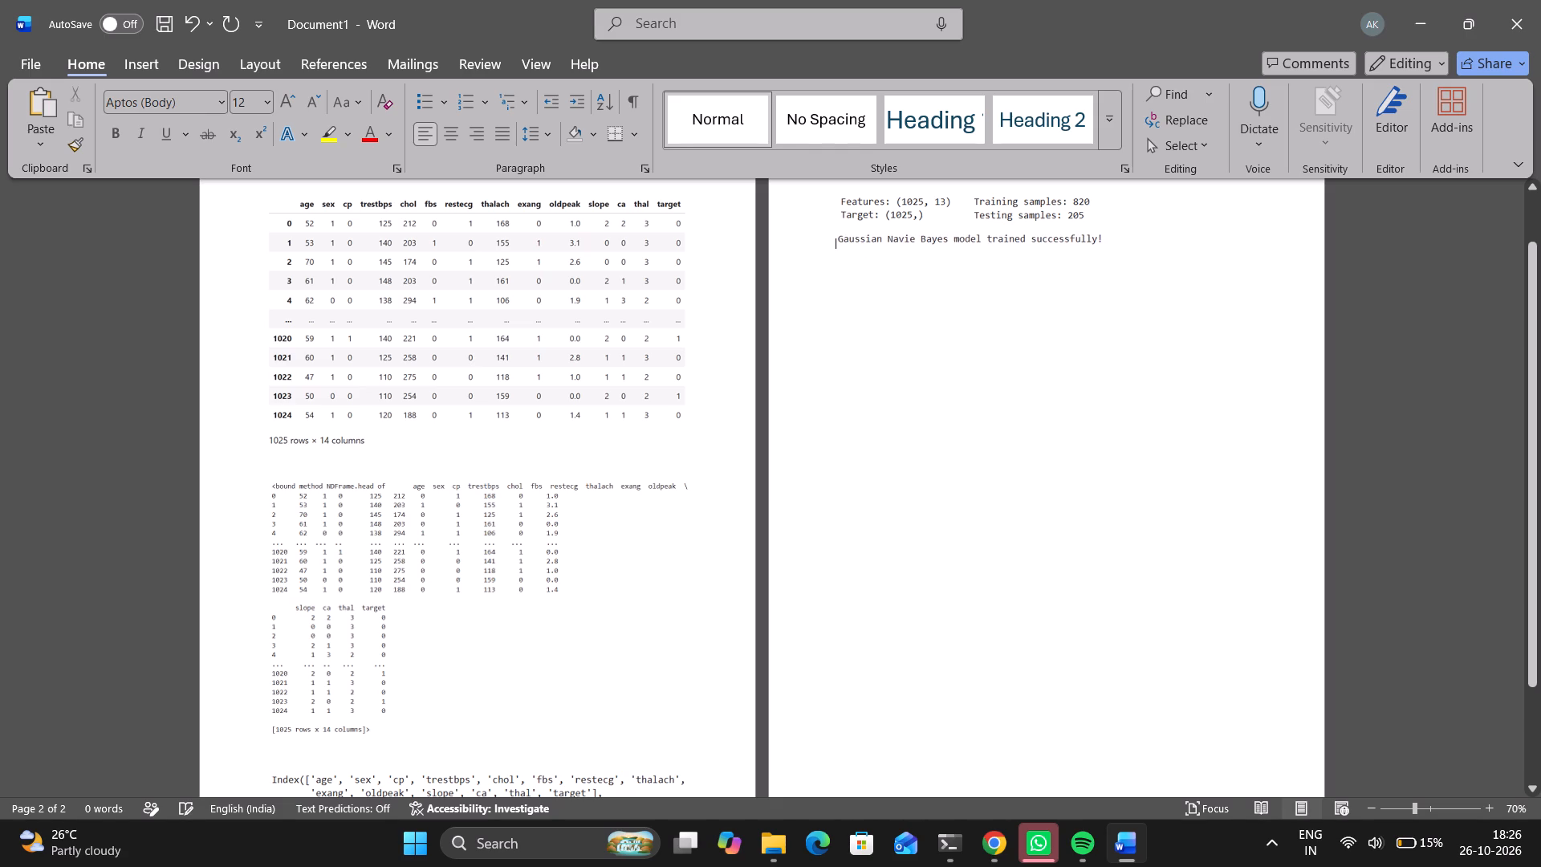
{"action": "key", "text": "Right"}
{"action": "key", "text": "Return"}
{"action": "key", "text": "Return"}
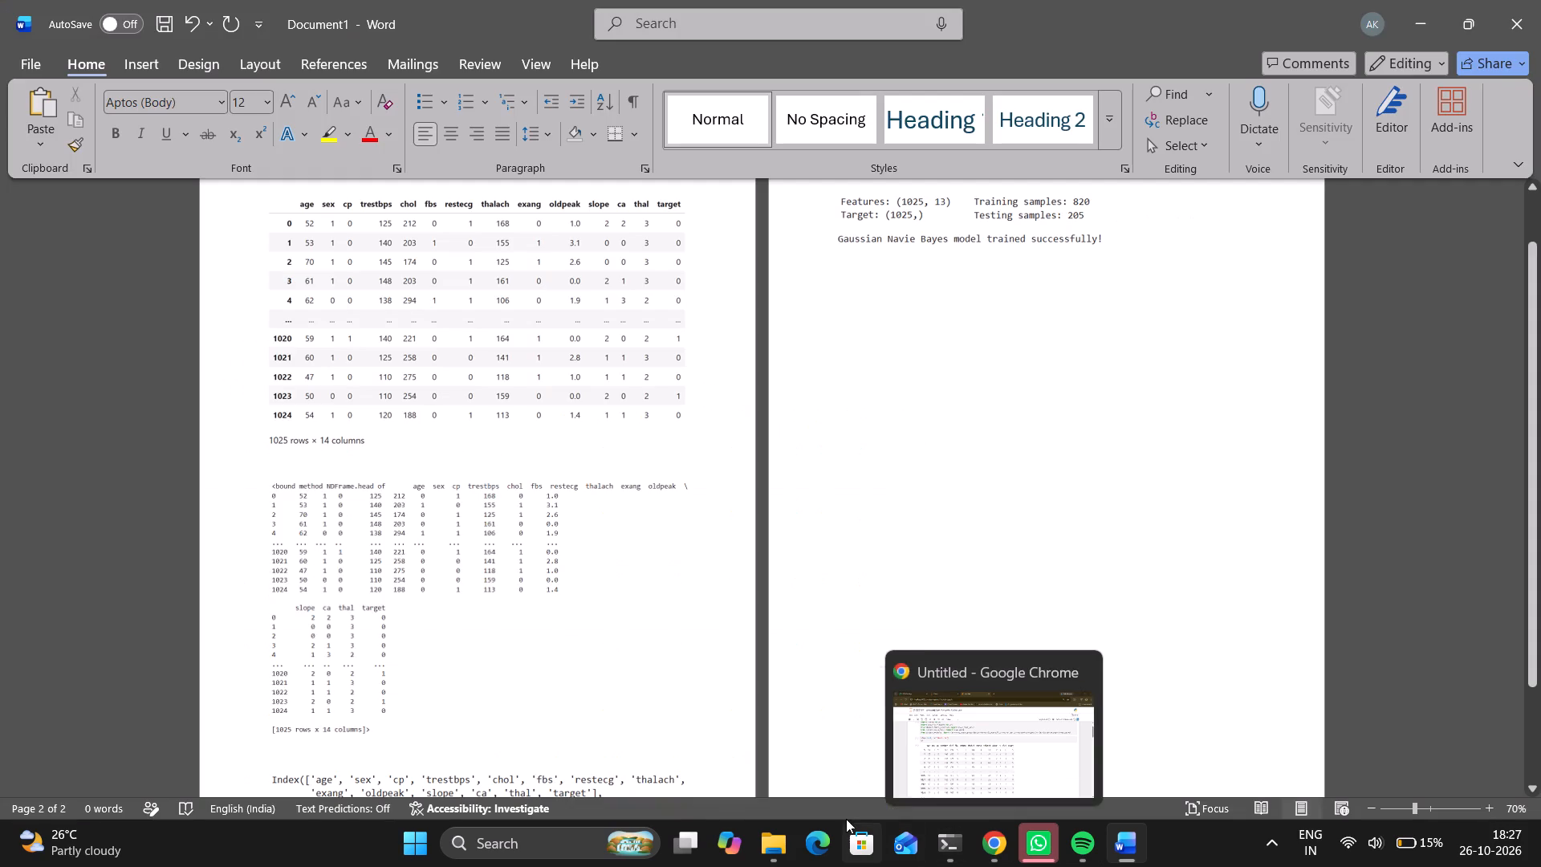
{"action": "left_click", "coordinate": [794, 729]}
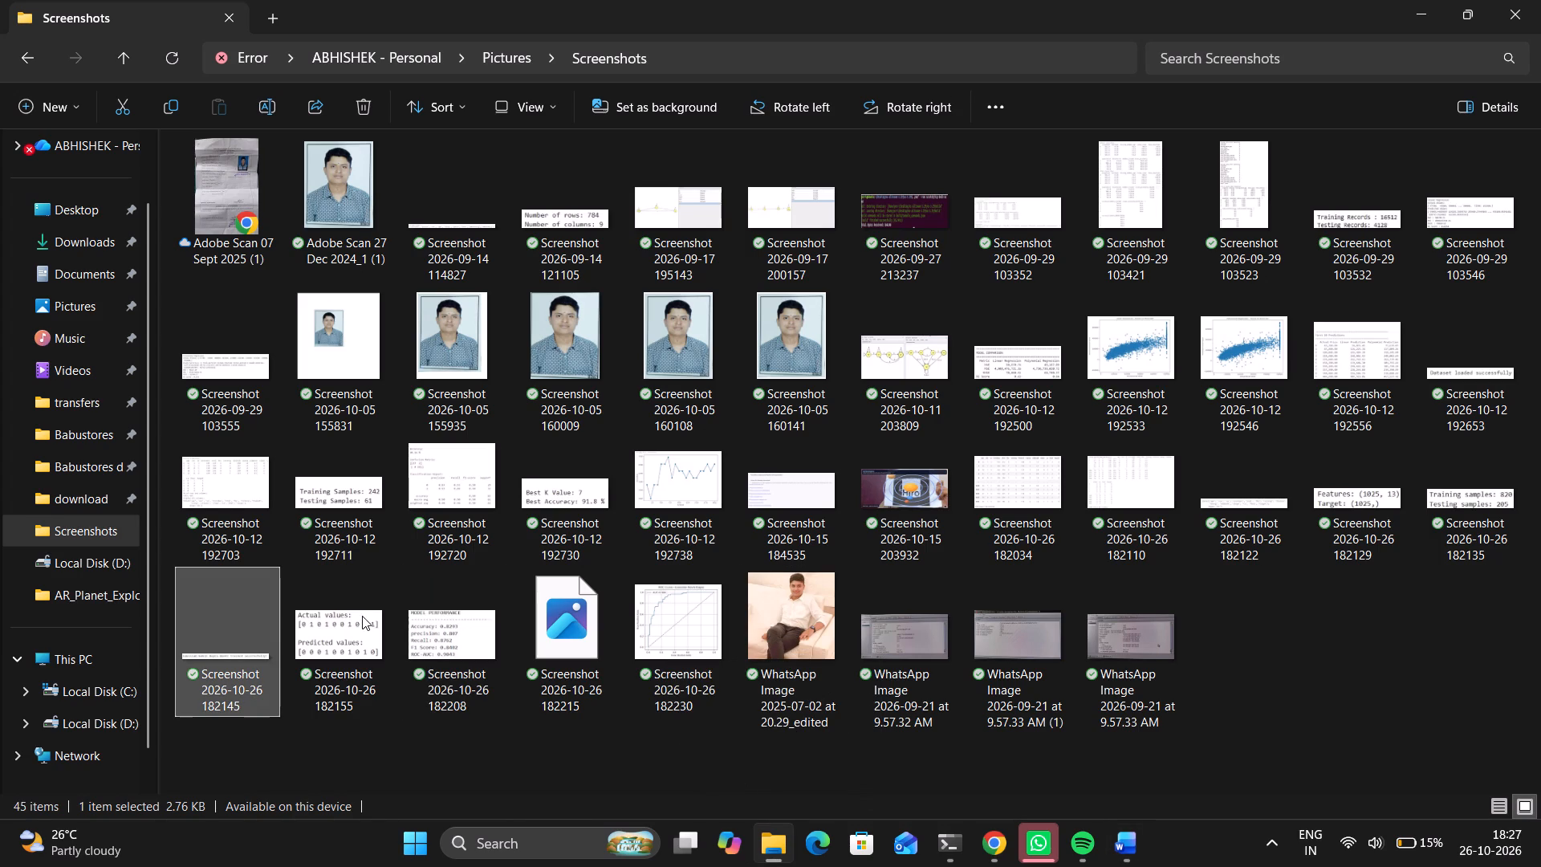
{"action": "left_click_drag", "start_coordinate": [362, 616], "coordinate": [1116, 839]}
{"action": "scroll", "coordinate": [864, 782], "scroll_direction": "right", "scroll_amount": 1}
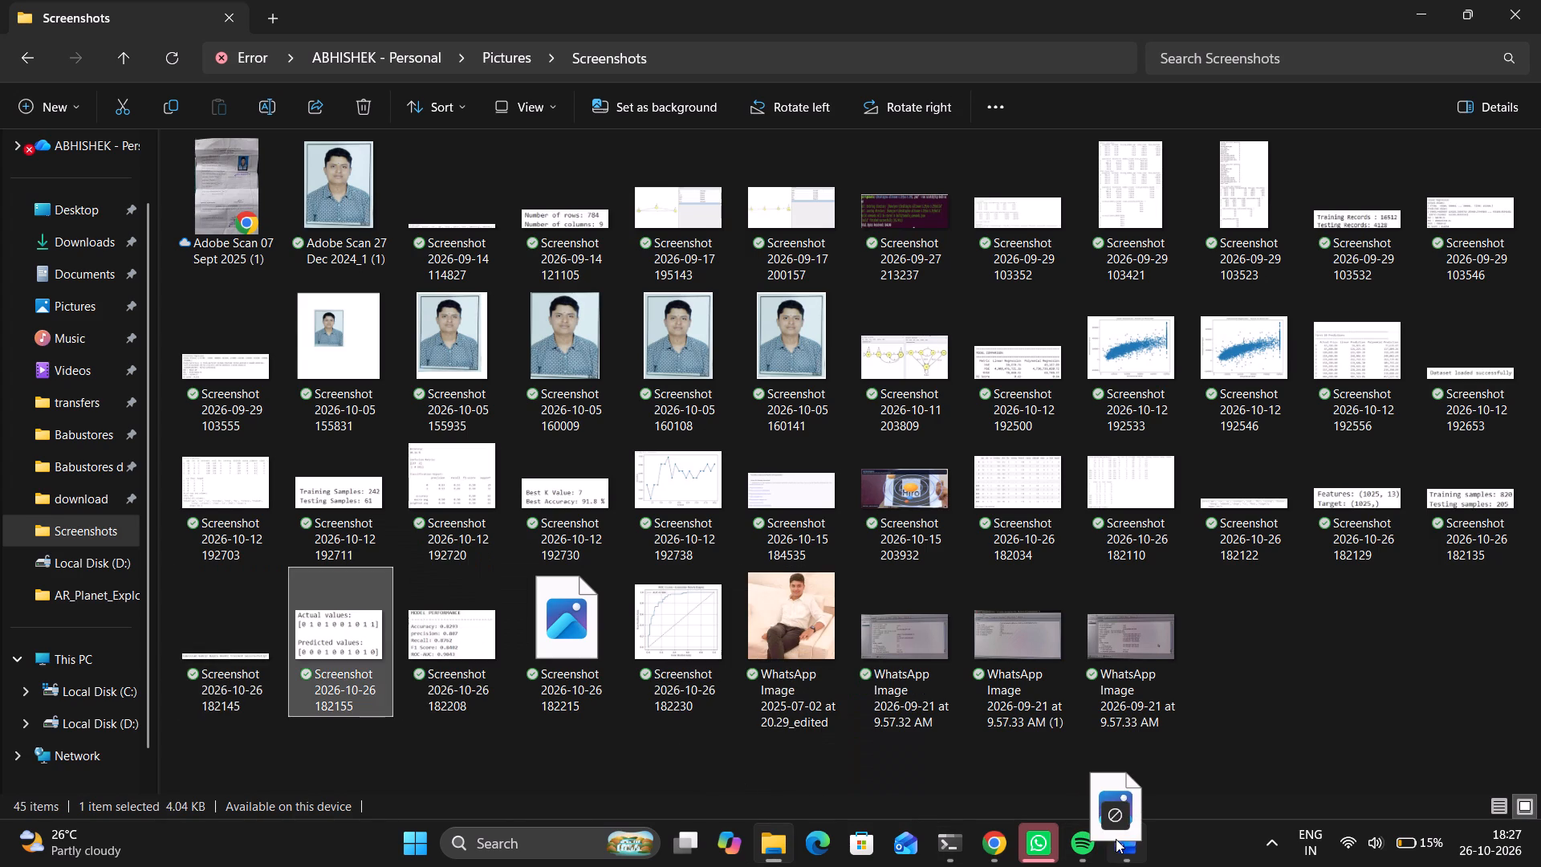
{"action": "left_click_drag", "start_coordinate": [1116, 839], "coordinate": [1039, 592]}
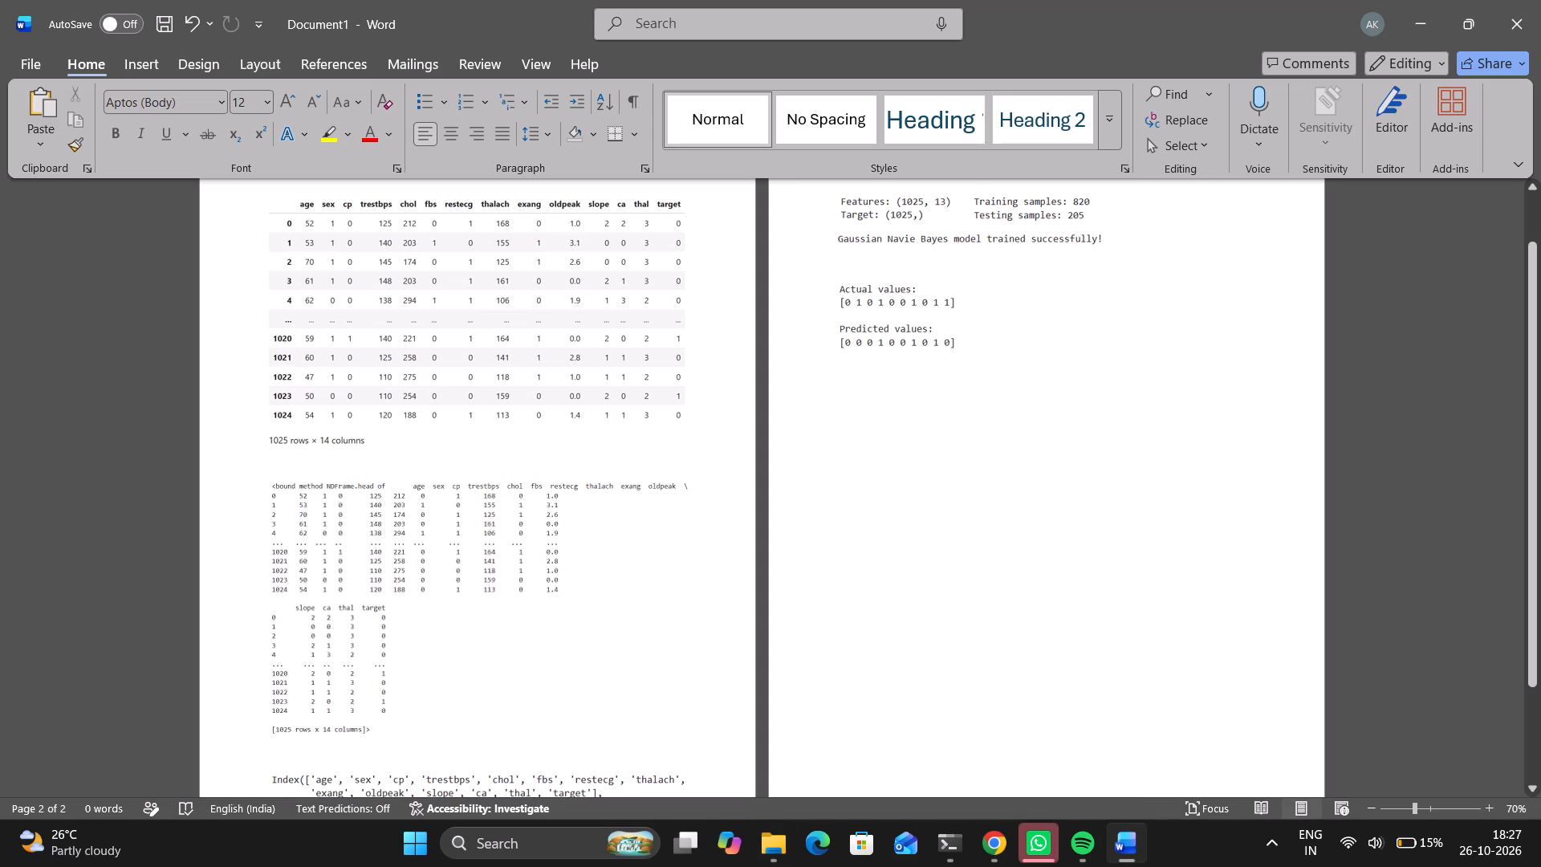
{"action": "key", "text": "Right"}
{"action": "key", "text": "BackSpace"}
{"action": "key", "text": "Right"}
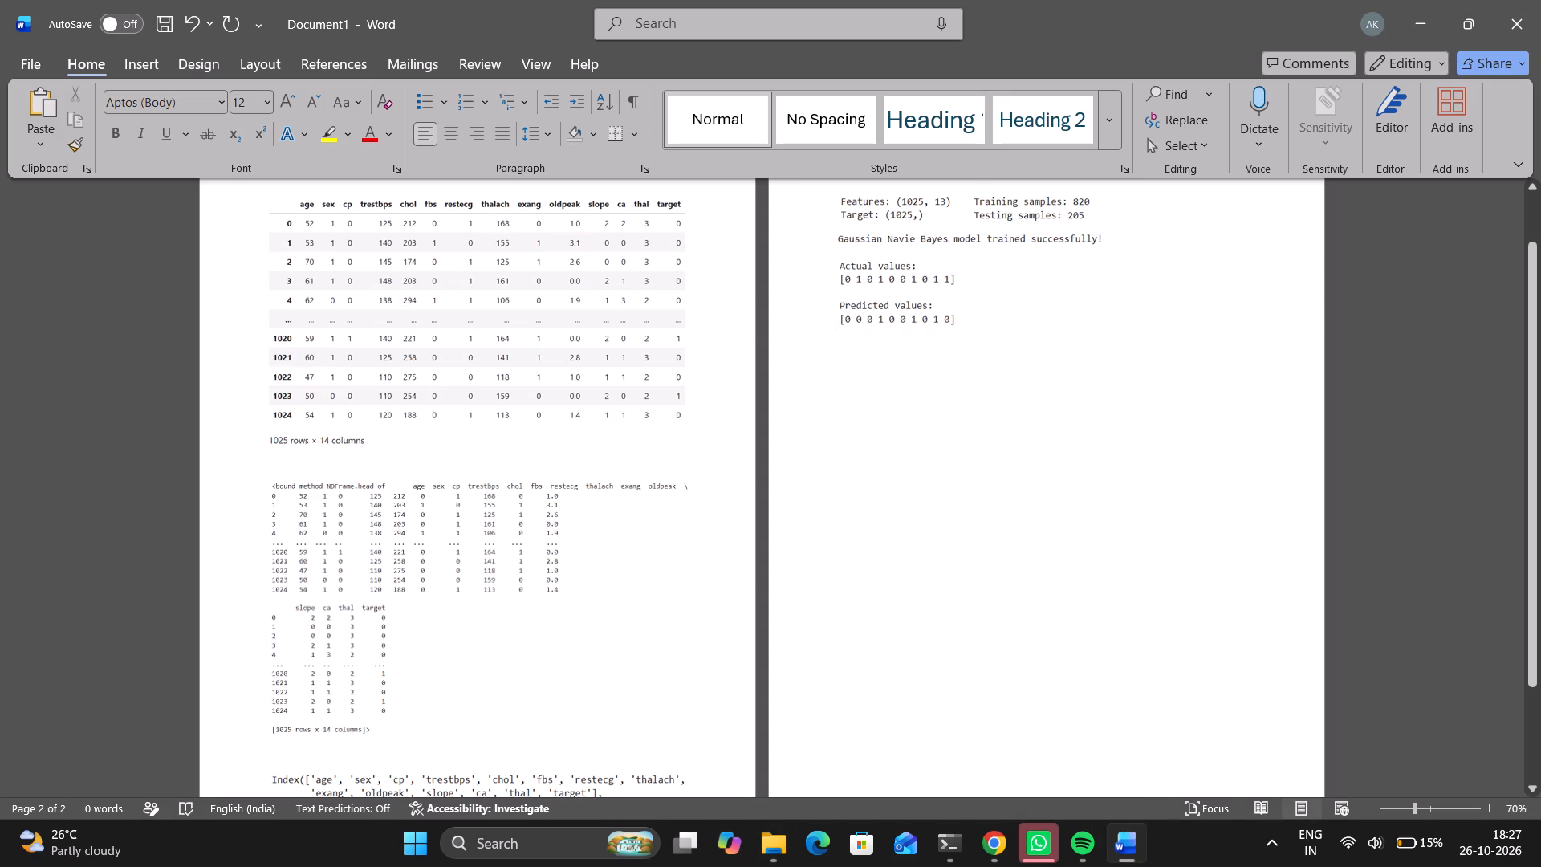
{"action": "key", "text": "space"}
{"action": "key", "text": "space"}
{"action": "key", "text": "space"}
{"action": "key", "text": "space"}
{"action": "key", "text": "space"}
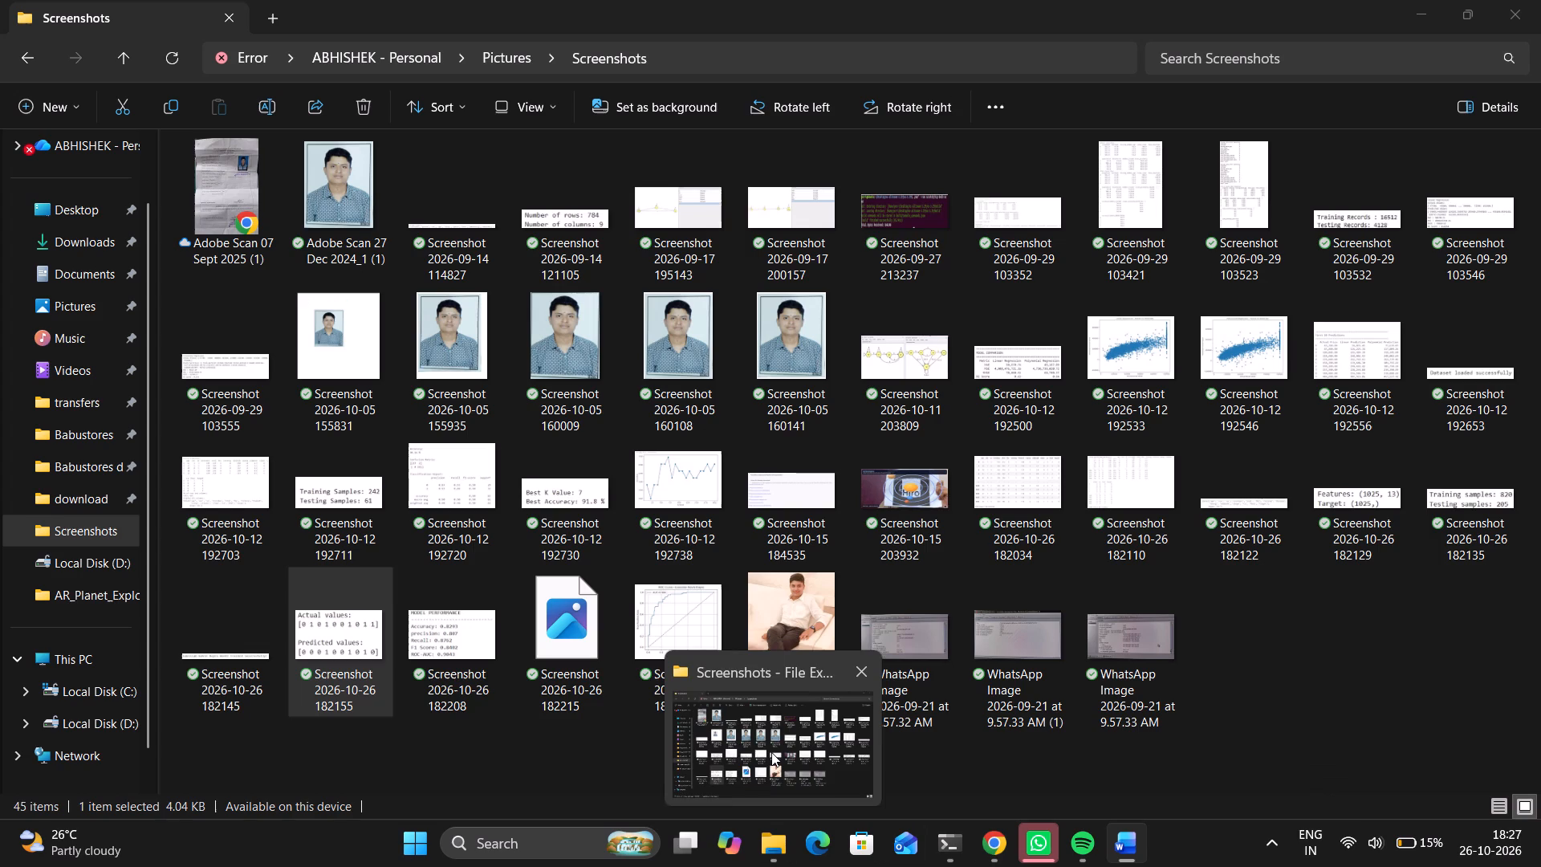
{"action": "left_click", "coordinate": [771, 752]}
{"action": "left_click_drag", "start_coordinate": [448, 630], "coordinate": [504, 645]}
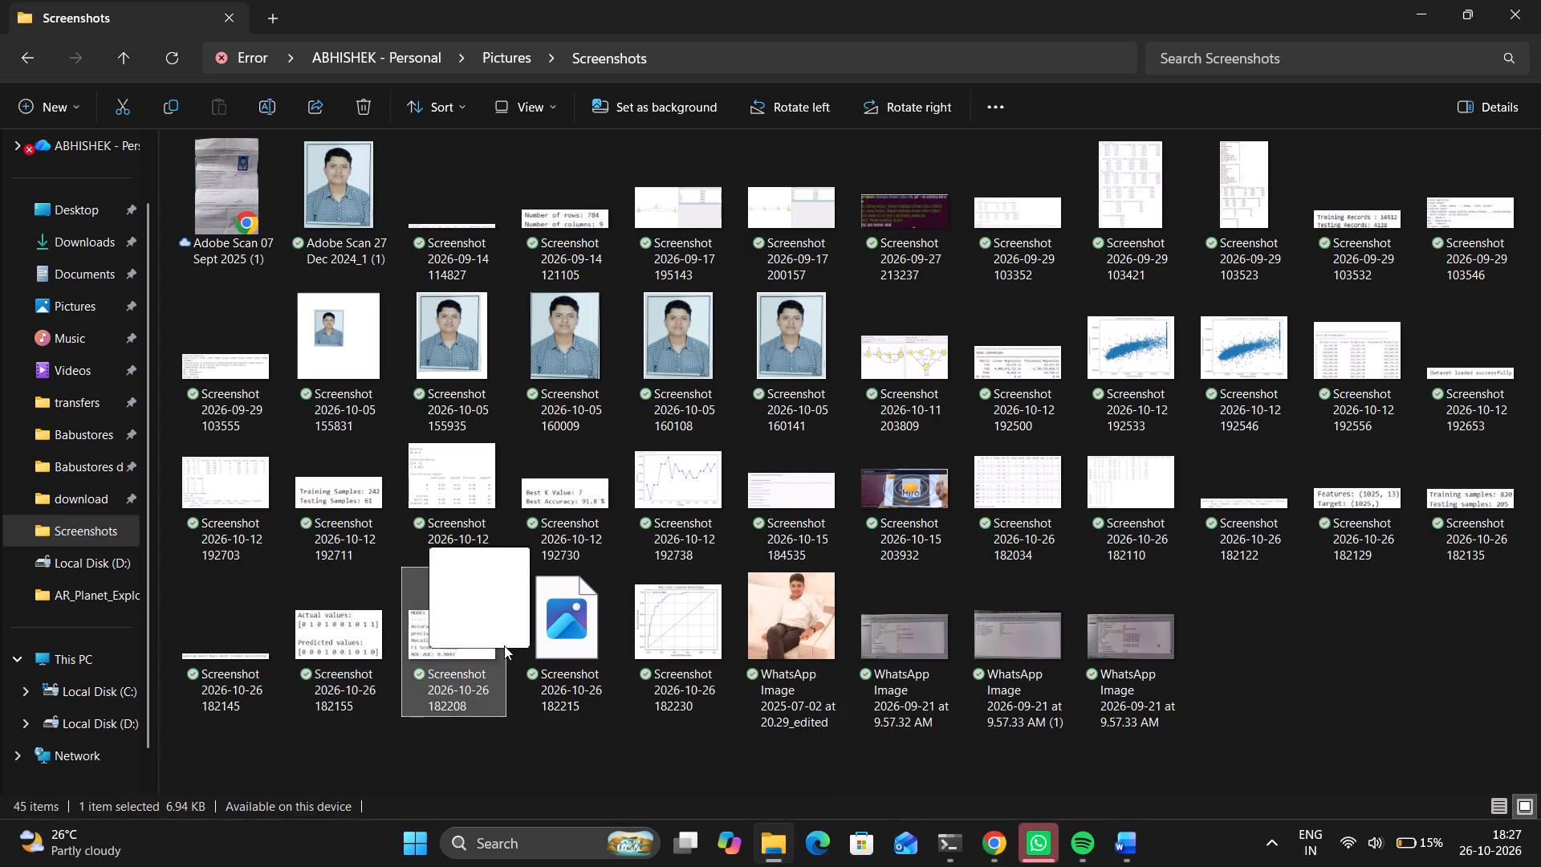
{"action": "left_click_drag", "start_coordinate": [504, 645], "coordinate": [1113, 685]}
{"action": "scroll", "coordinate": [1006, 822], "scroll_direction": "right", "scroll_amount": 1}
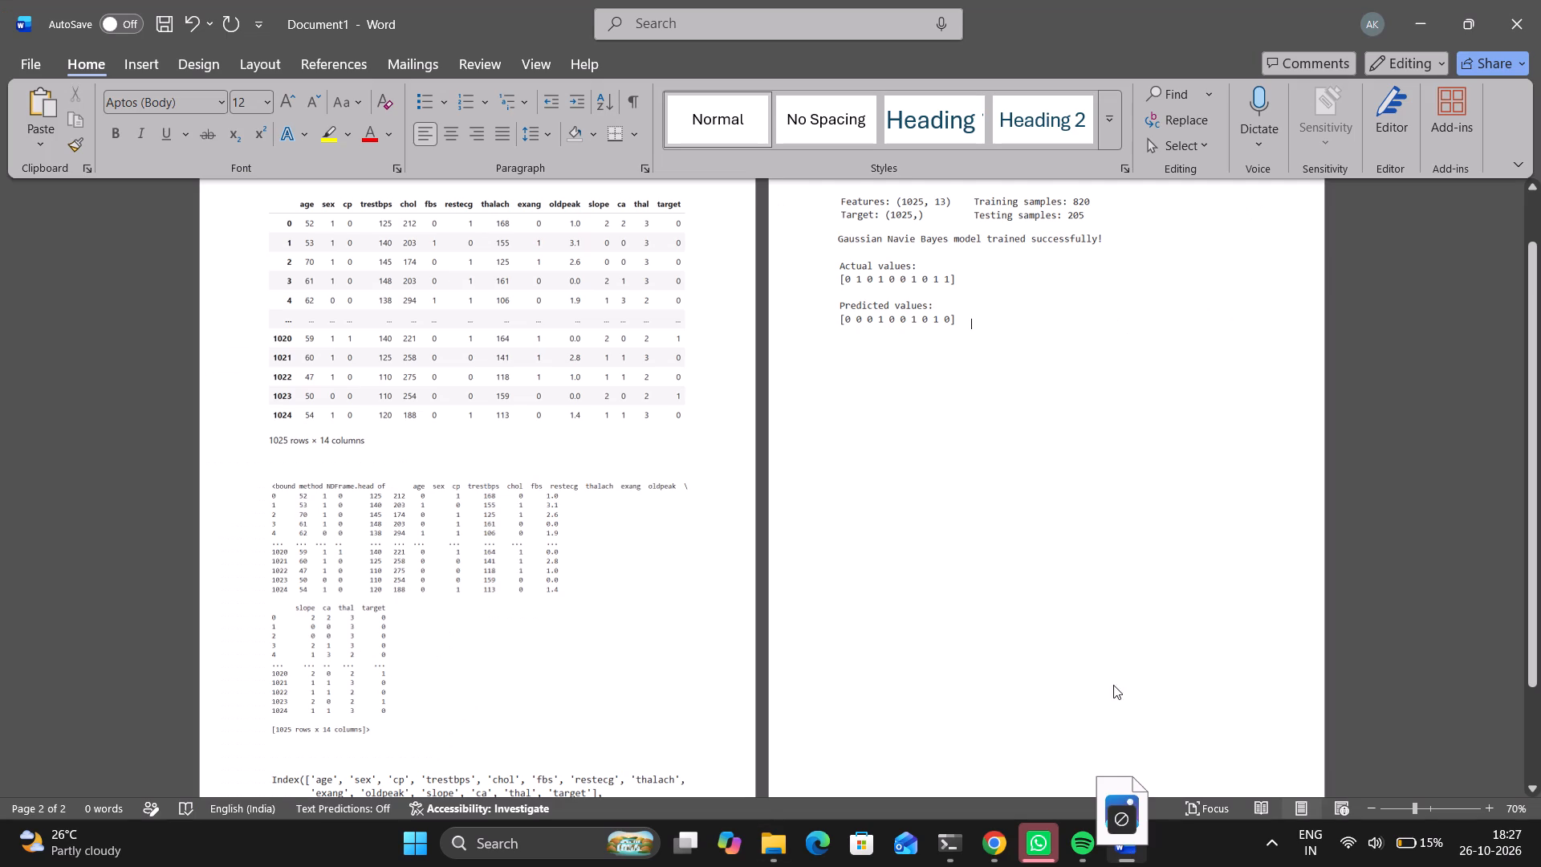
{"action": "left_click_drag", "start_coordinate": [1113, 685], "coordinate": [1114, 602]}
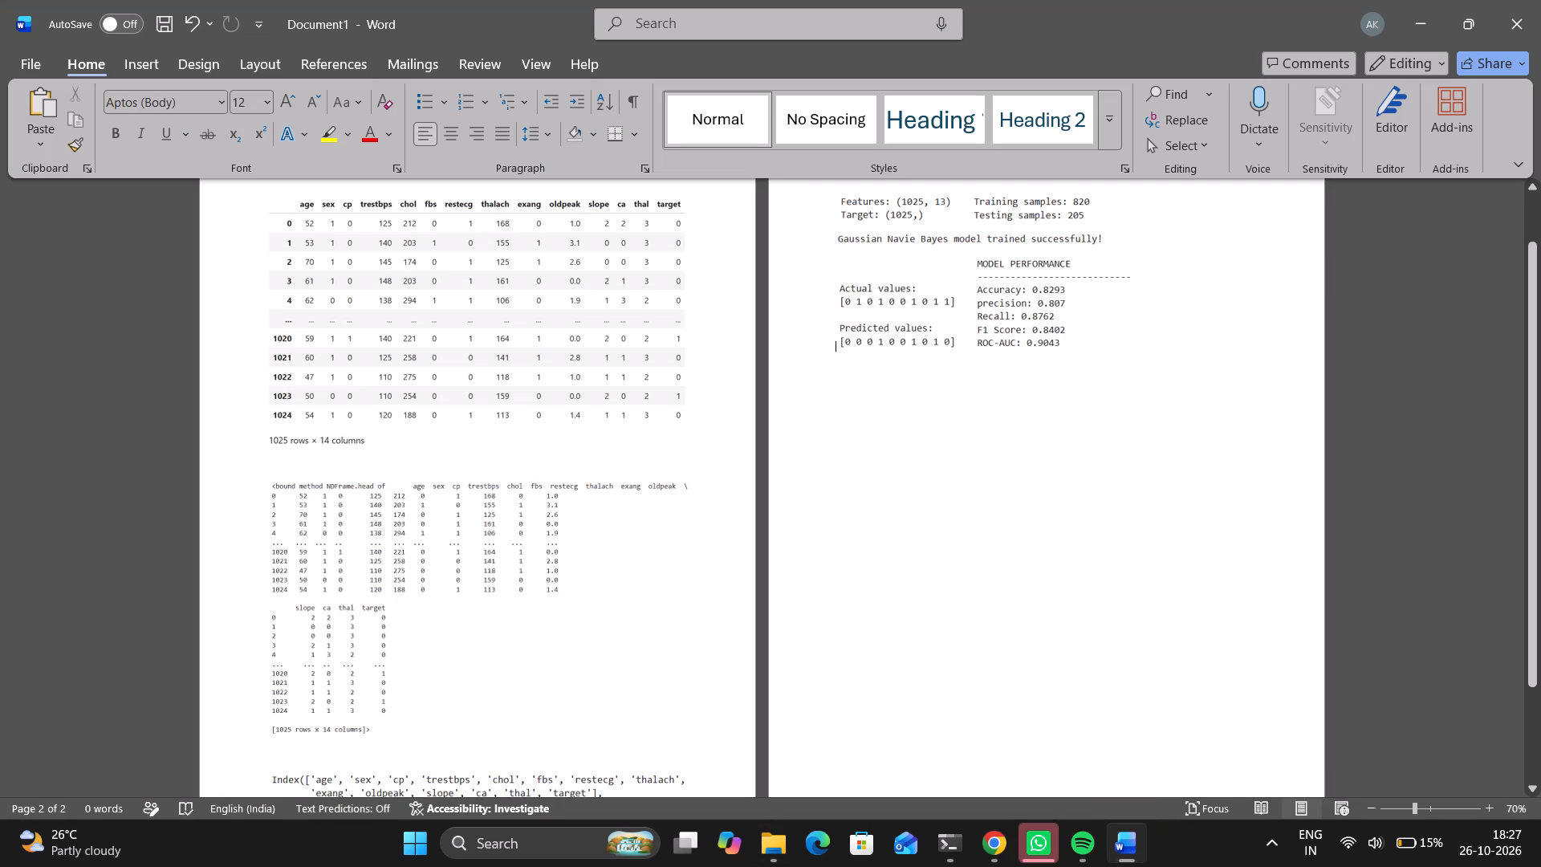
Add a blank line above the Actual/Predicted values picture and two more spaces between it and the Model Performance picture.
{"action": "key", "text": "Right"}
{"action": "key", "text": "Right"}
{"action": "key", "text": "Left"}
{"action": "key", "text": "Left"}
{"action": "key", "text": "Return"}
{"action": "key", "text": "Right"}
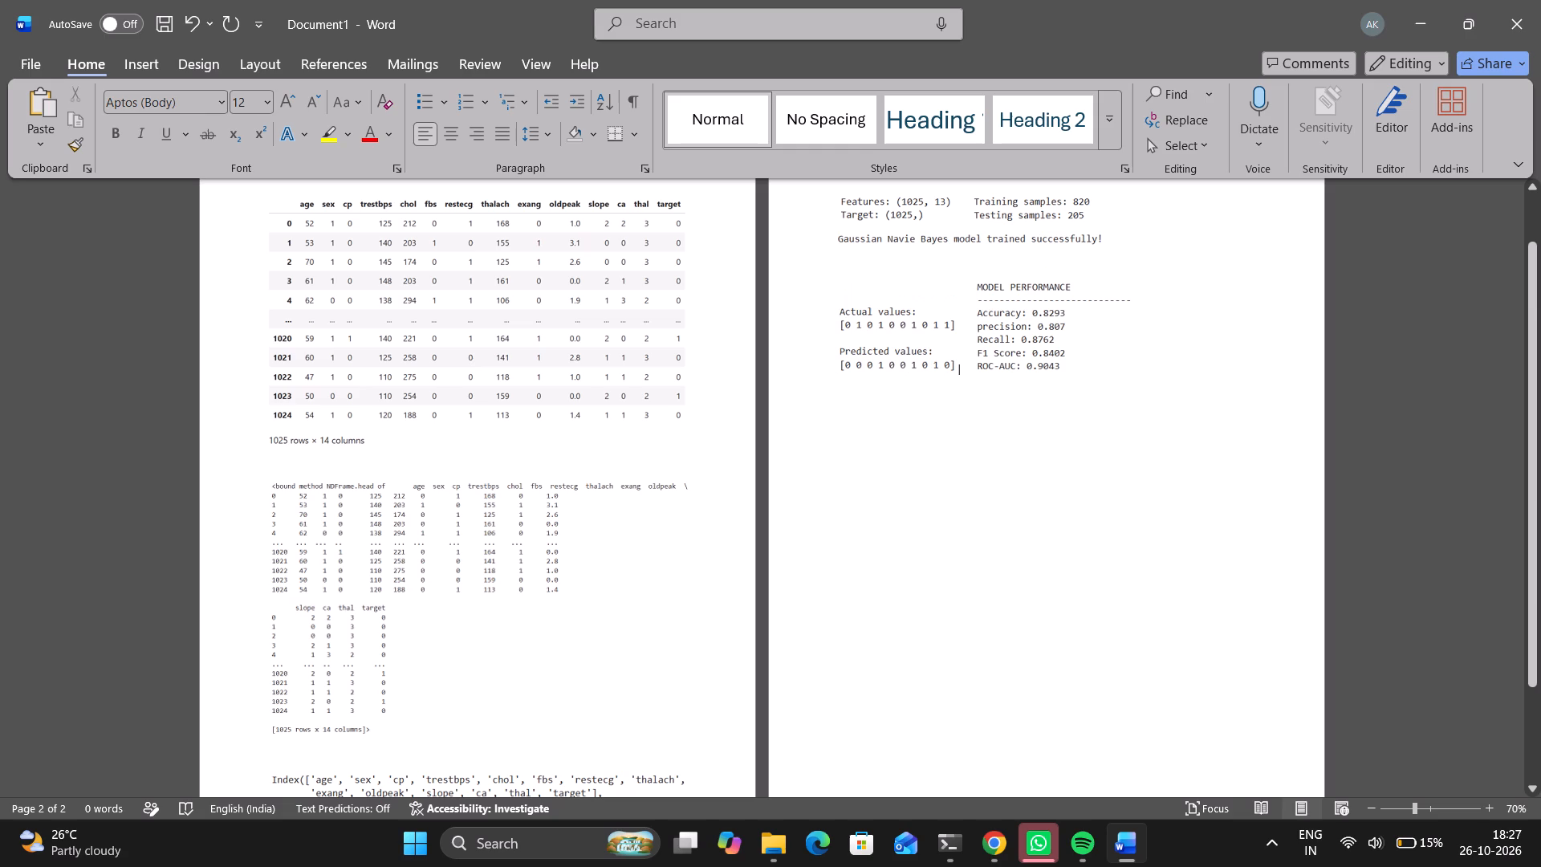
{"action": "key", "text": "space"}
{"action": "key", "text": "space"}
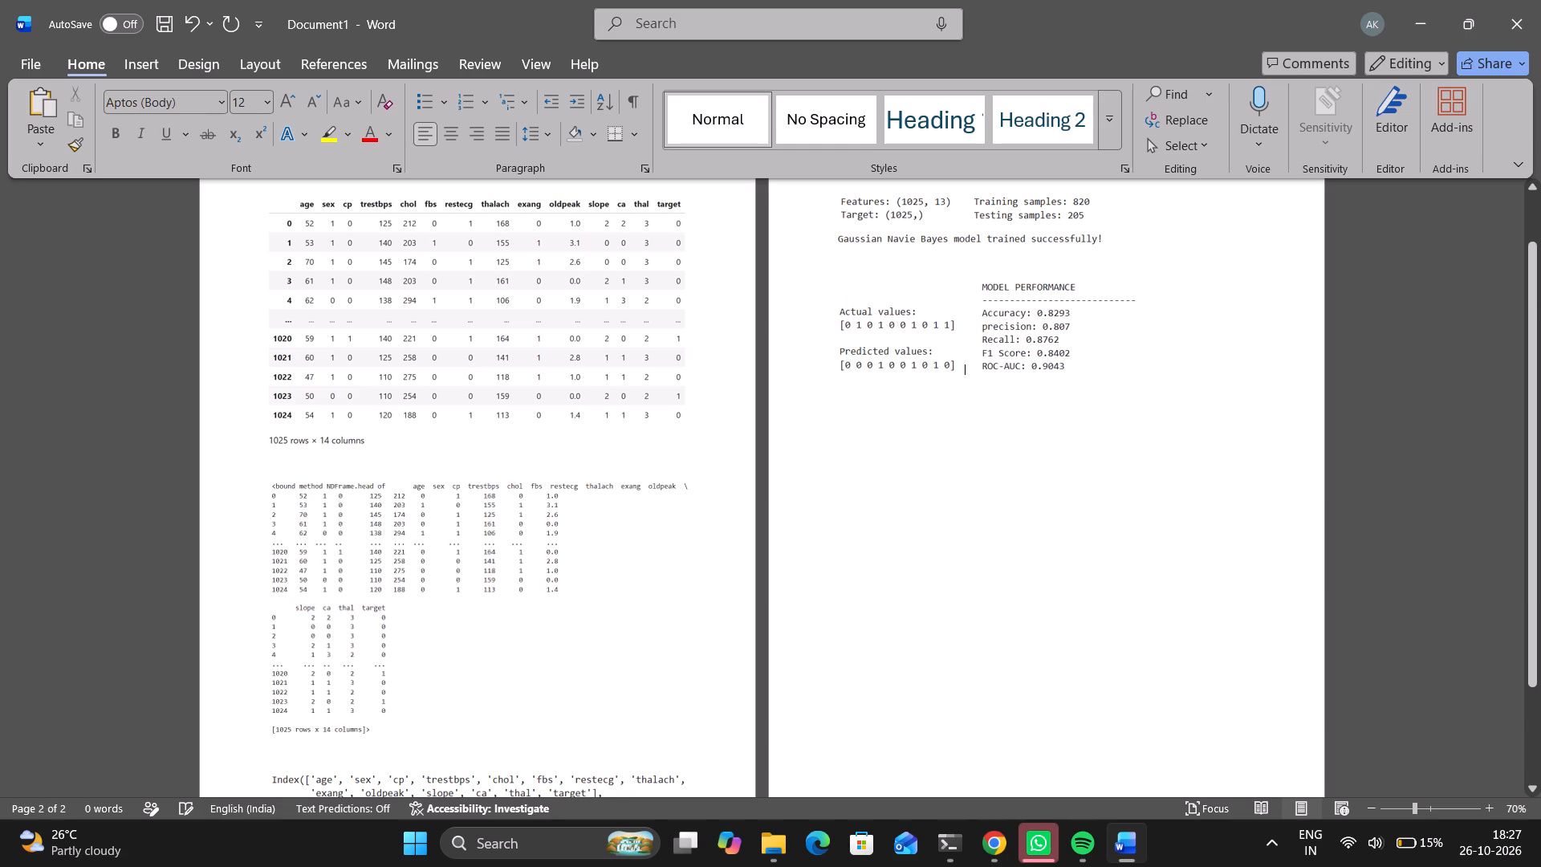
{"action": "key", "text": "Right"}
{"action": "key", "text": "Right"}
{"action": "key", "text": "Right"}
{"action": "key", "text": "Right"}
{"action": "key", "text": "Right"}
{"action": "key", "text": "Right"}
{"action": "key", "text": "Right"}
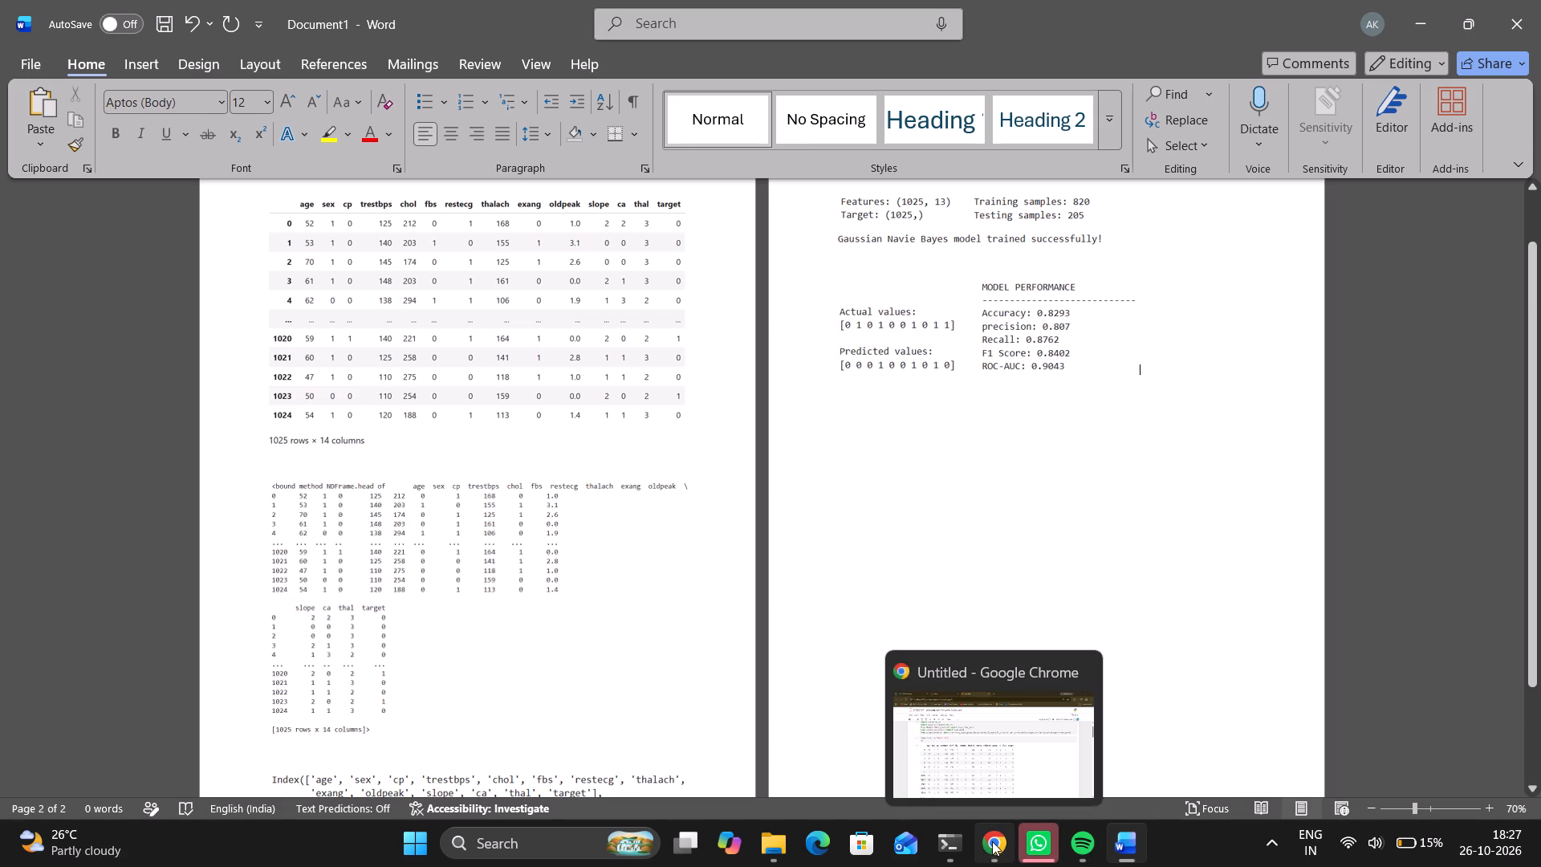
{"action": "left_click", "coordinate": [779, 759]}
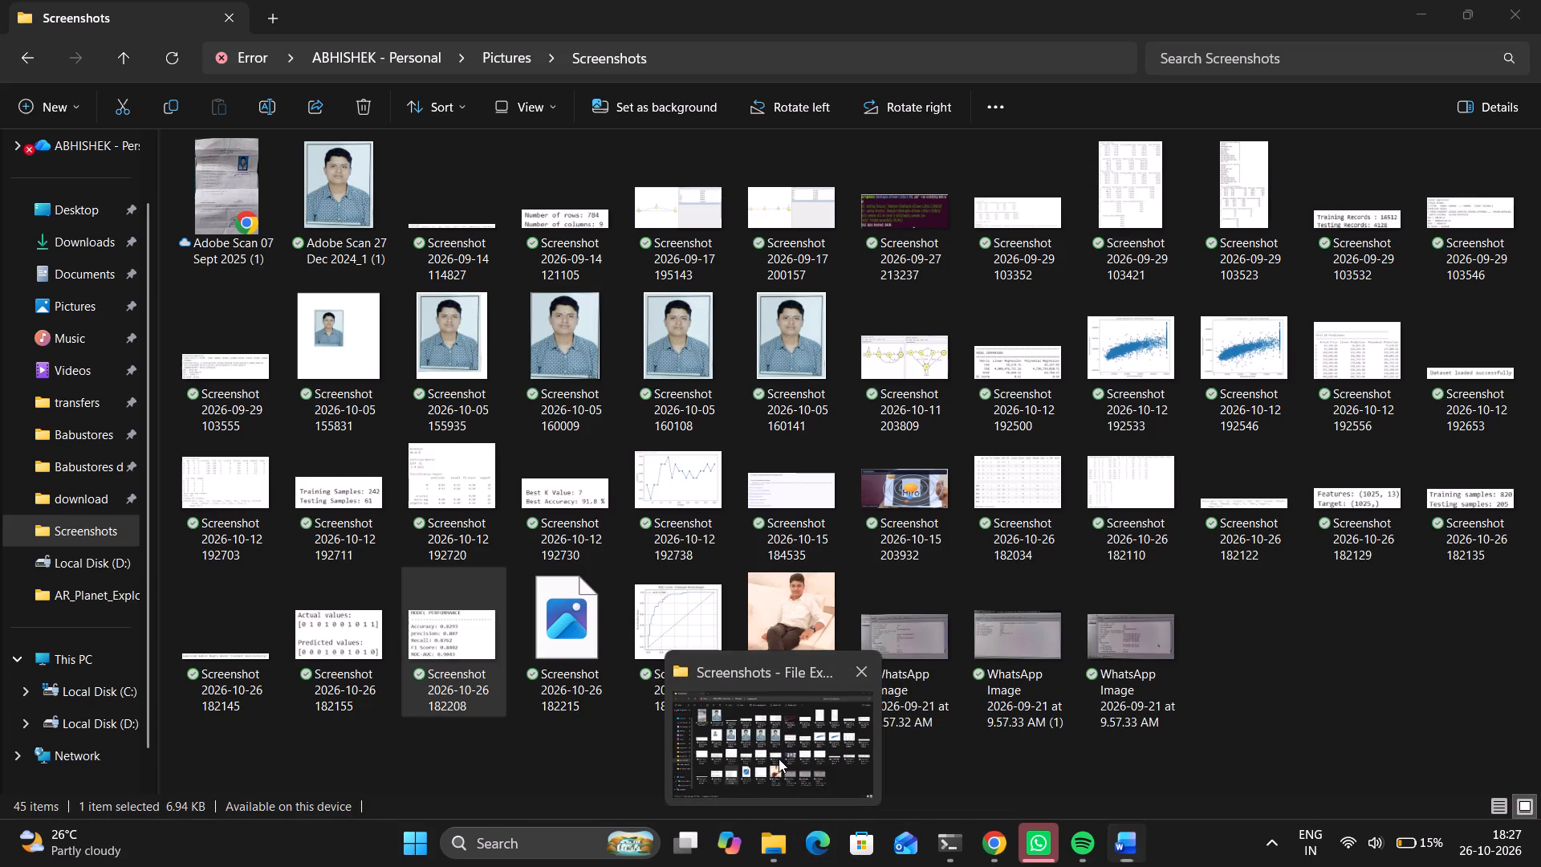
{"action": "left_click_drag", "start_coordinate": [567, 637], "coordinate": [1082, 769]}
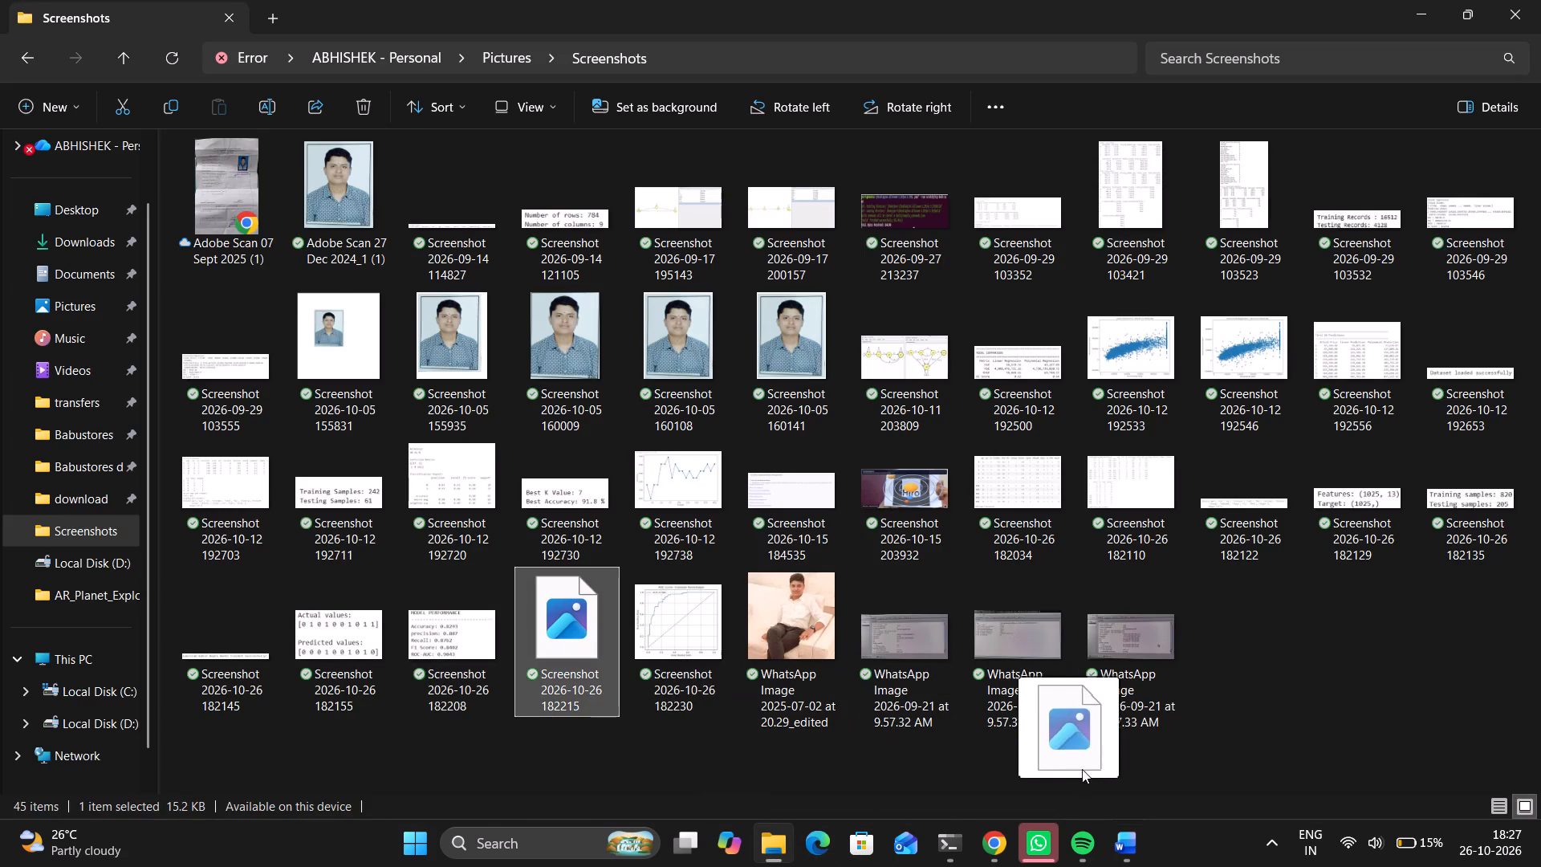
{"action": "left_click_drag", "start_coordinate": [1082, 769], "coordinate": [1101, 662]}
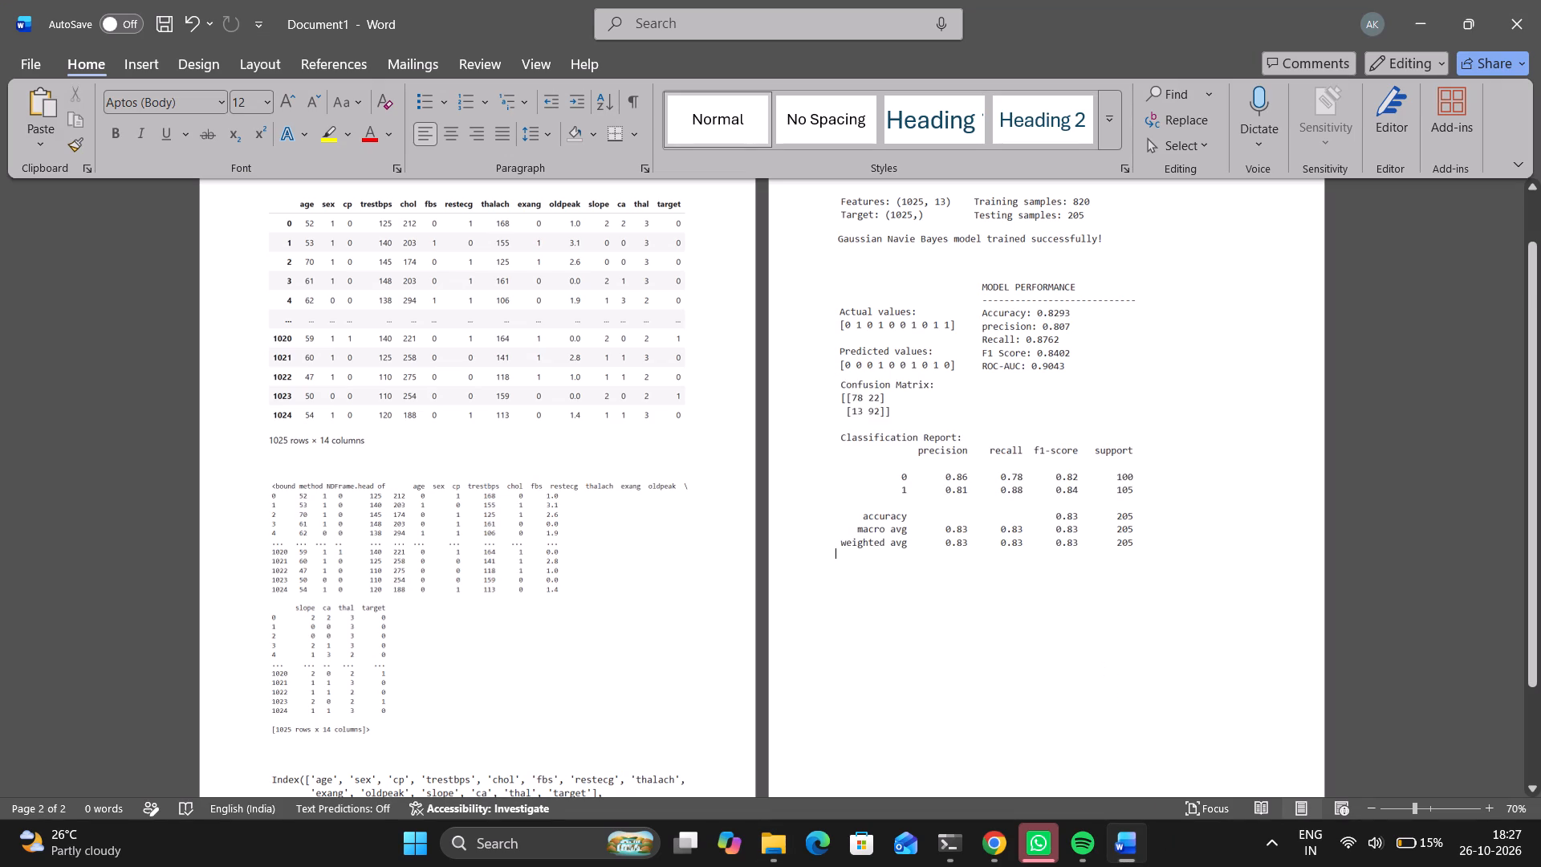
{"action": "key", "text": "Return"}
{"action": "key", "text": "Return"}
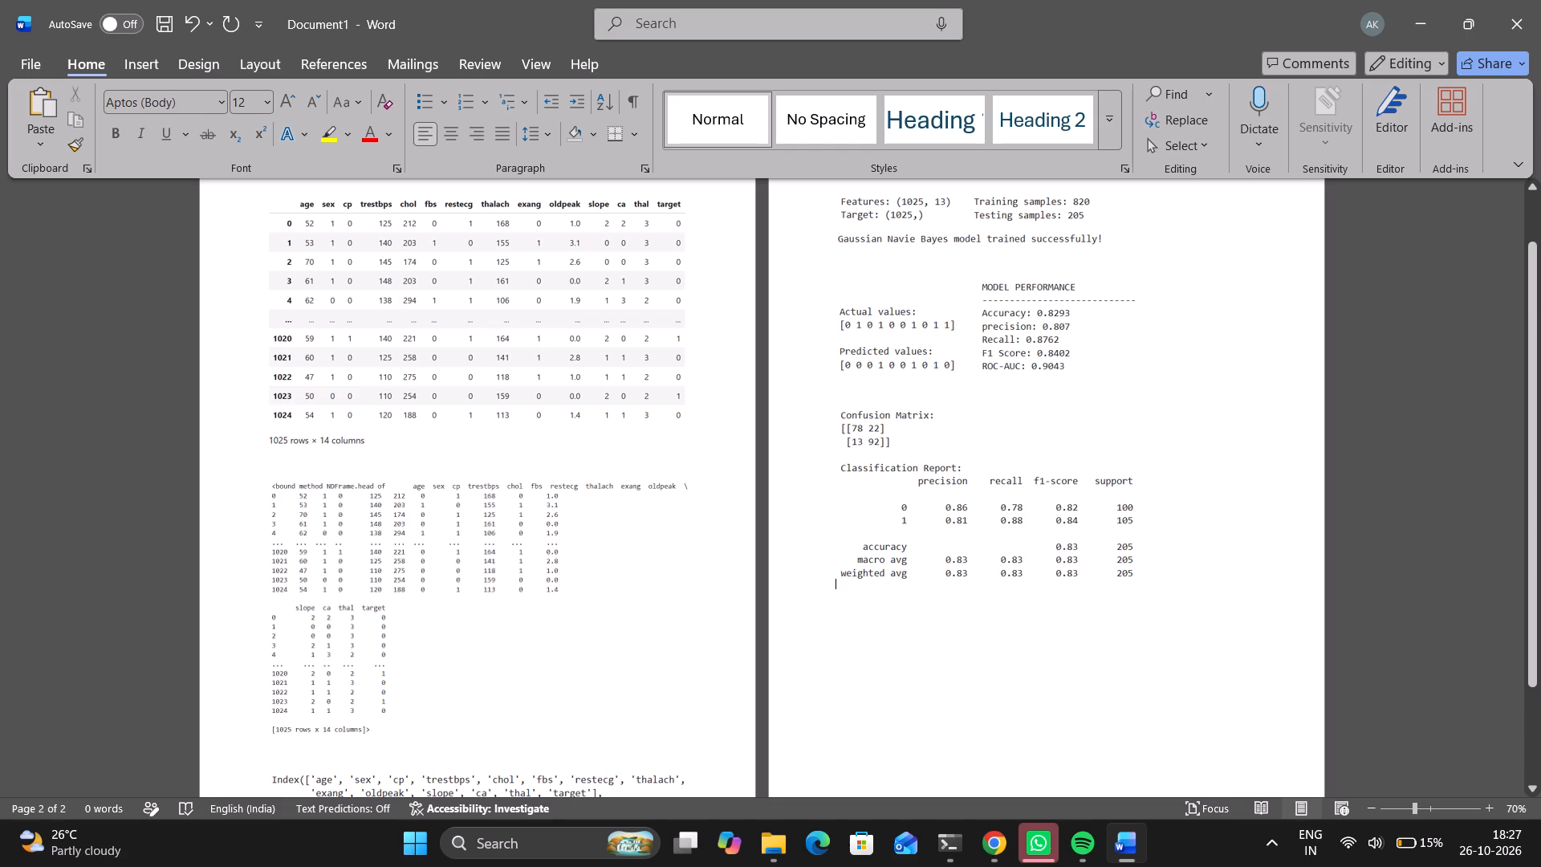
{"action": "key", "text": "Down"}
{"action": "key", "text": "Down"}
{"action": "key", "text": "Right"}
{"action": "key", "text": "Return"}
{"action": "key", "text": "Return"}
{"action": "scroll", "coordinate": [1060, 546], "scroll_direction": "down", "scroll_amount": 2}
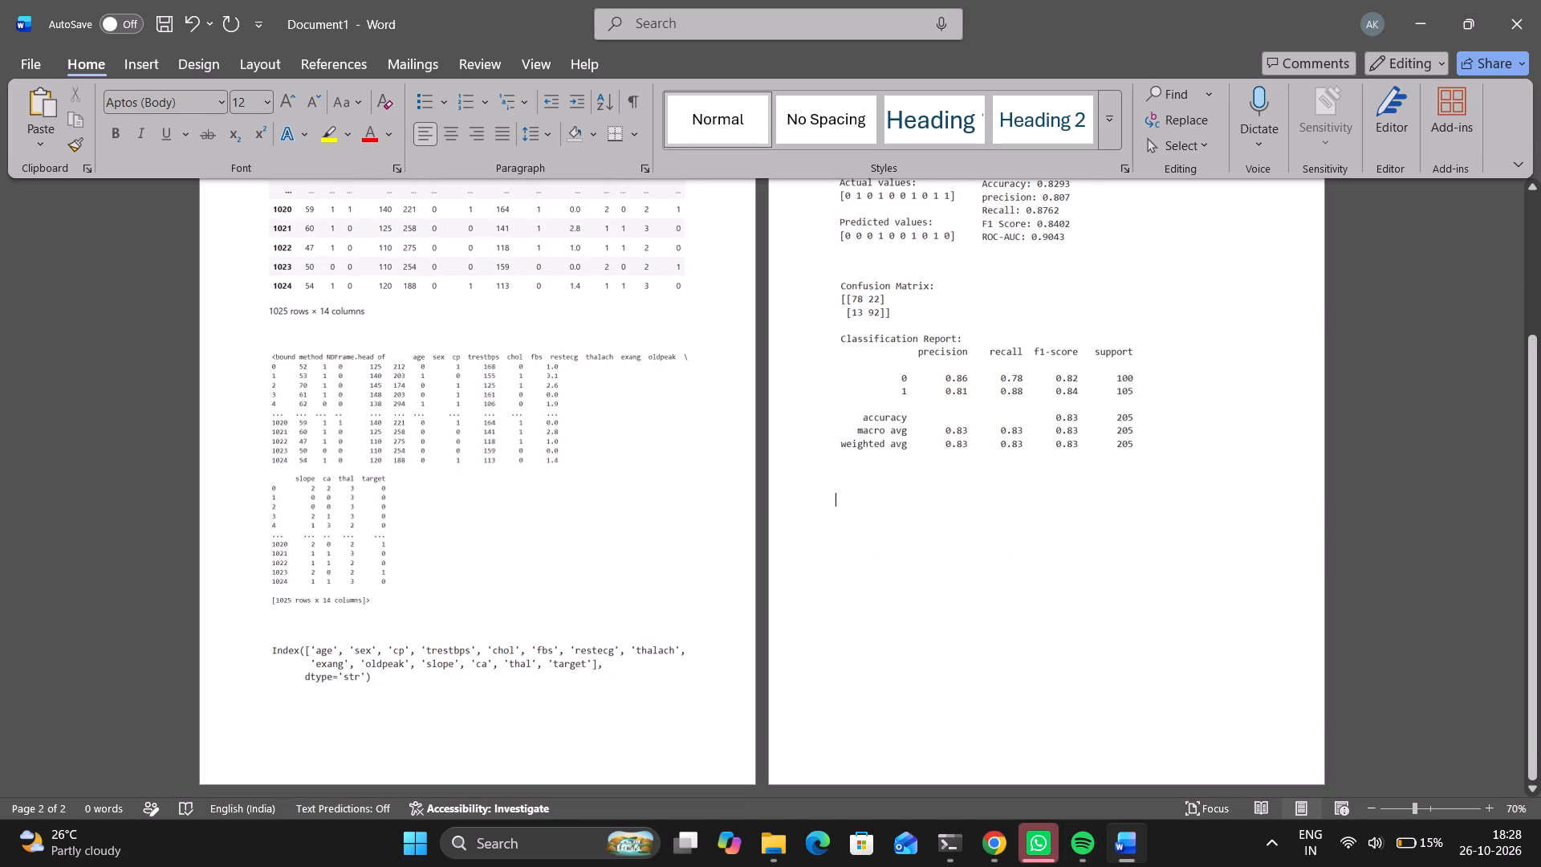
{"action": "scroll", "coordinate": [1060, 546], "scroll_direction": "down", "scroll_amount": 2}
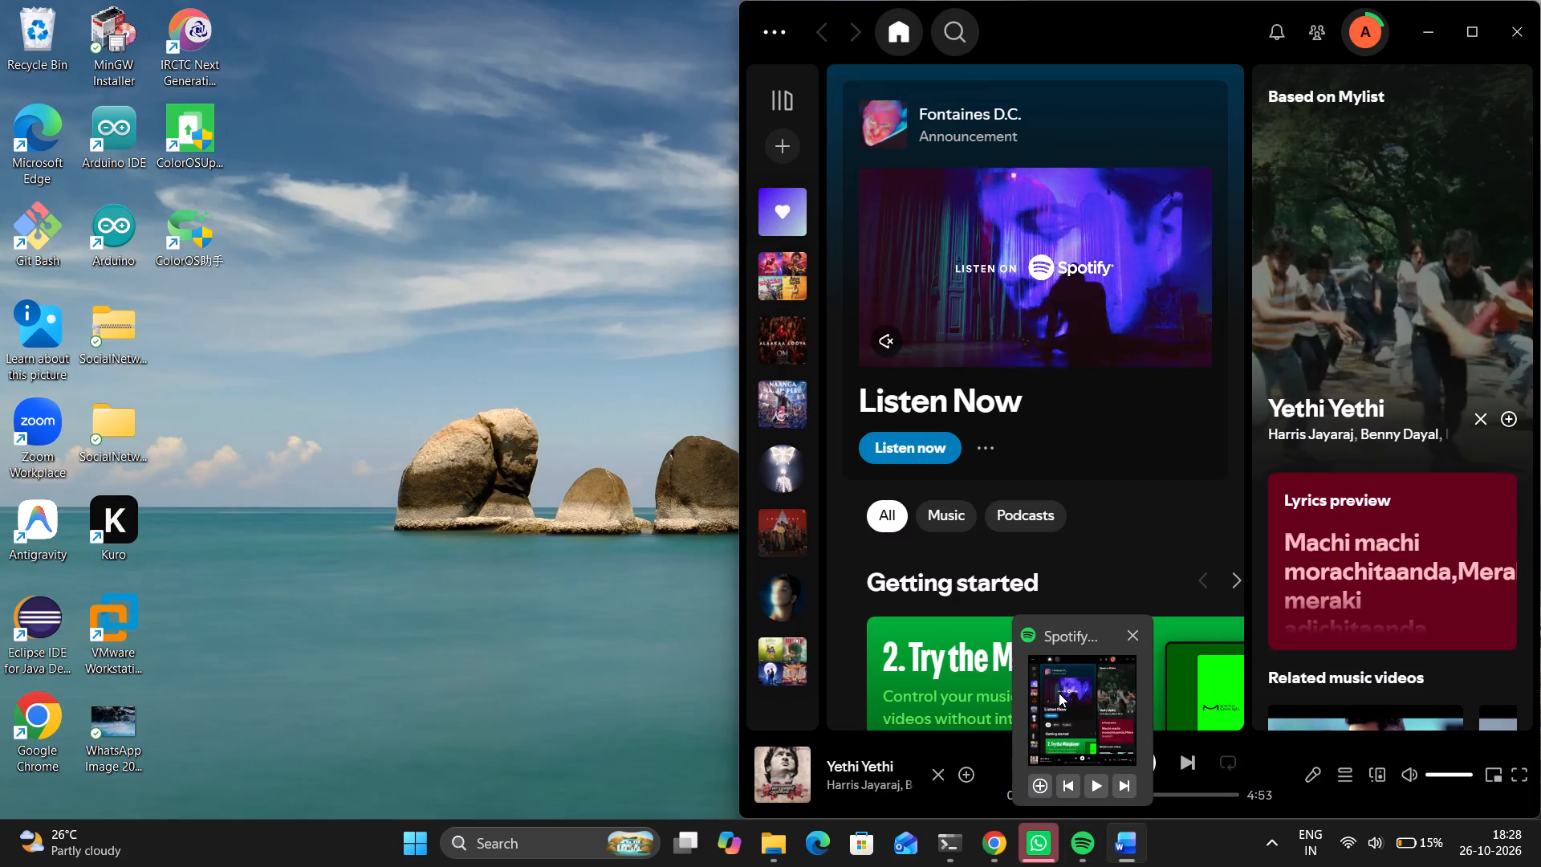
{"action": "left_click", "coordinate": [781, 722]}
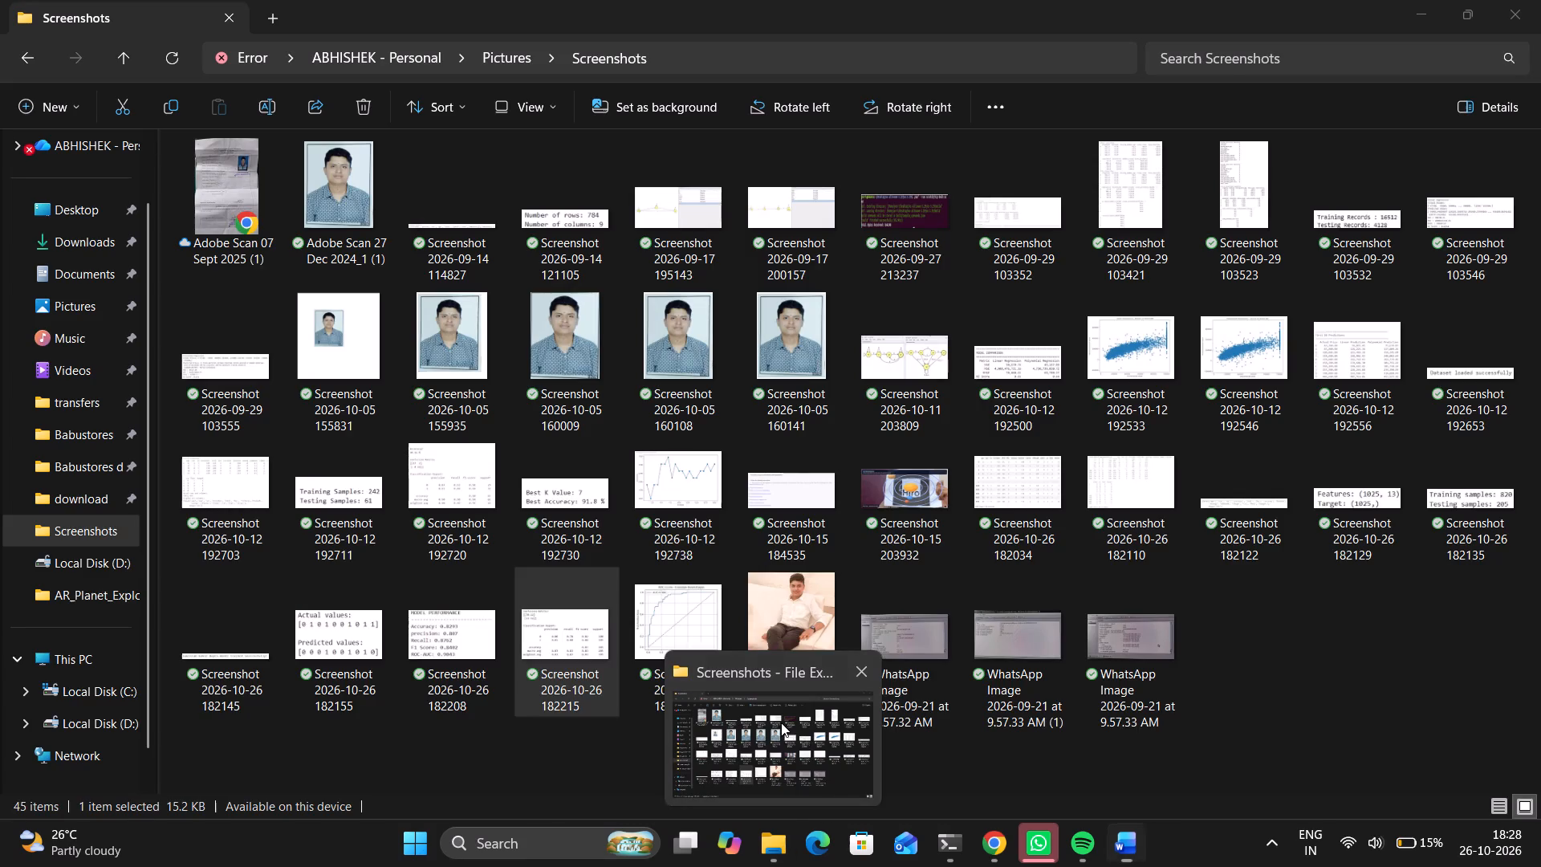
{"action": "left_click_drag", "start_coordinate": [677, 622], "coordinate": [1177, 853]}
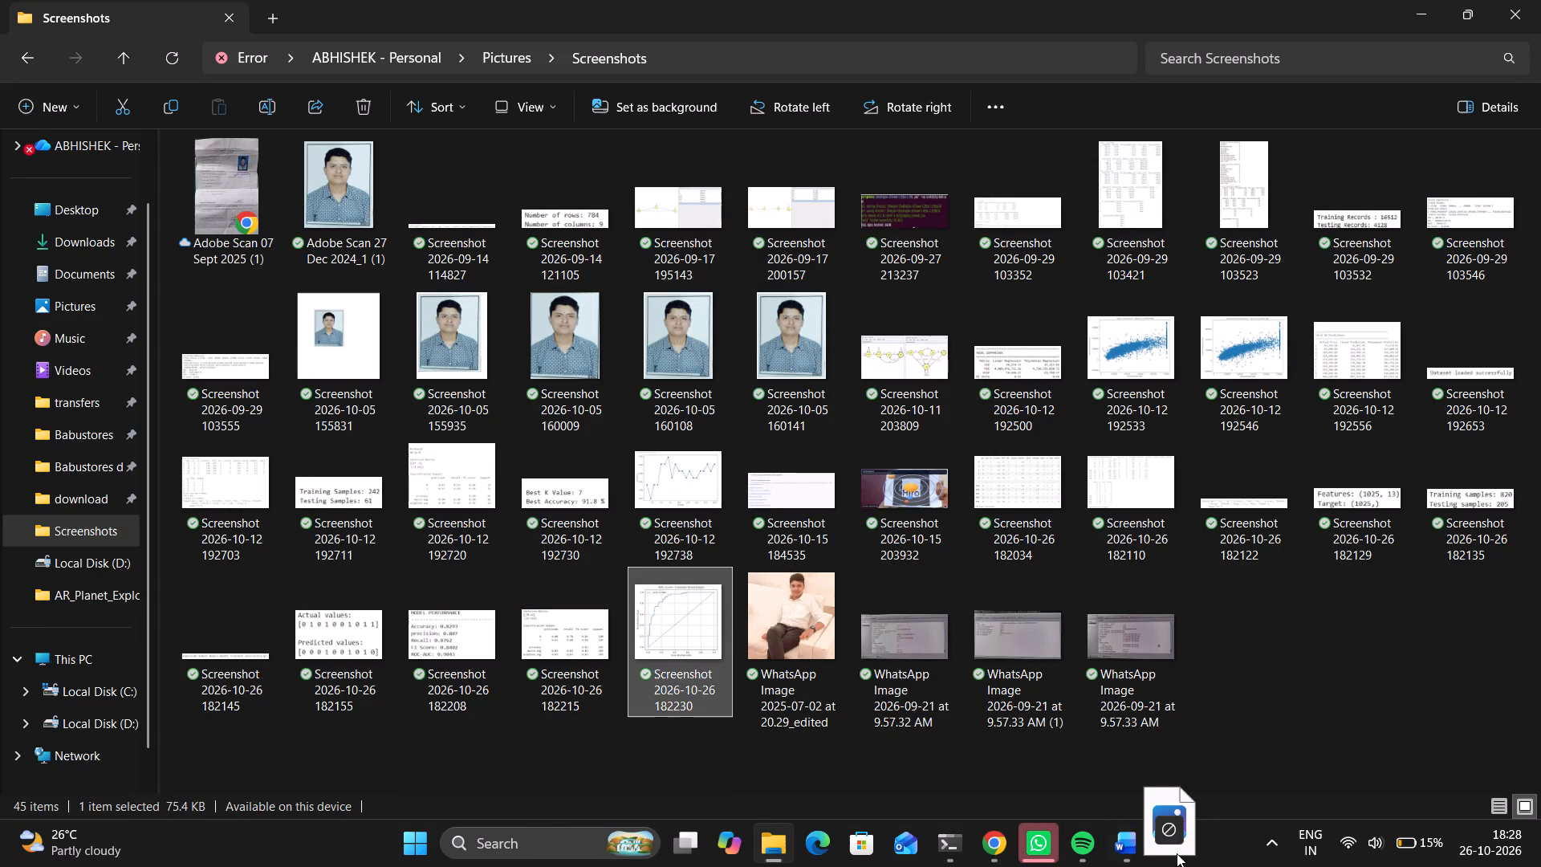
{"action": "left_click_drag", "start_coordinate": [1177, 853], "coordinate": [1088, 680]}
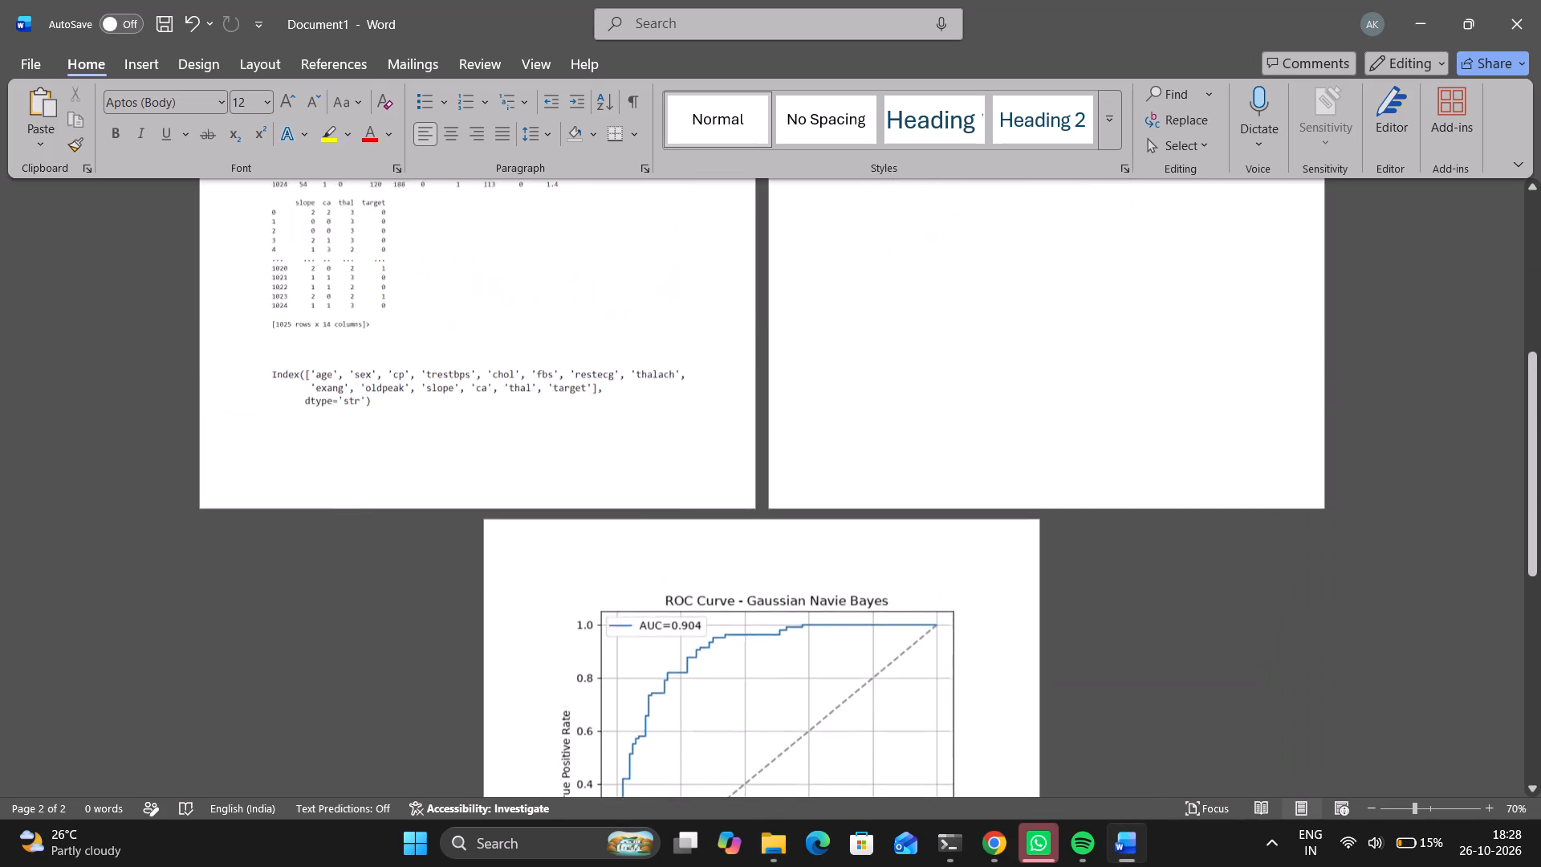
Set the Confusion Matrix picture's text wrapping to Tight and move it slightly up, centred horizontally on the second page.
{"action": "scroll", "coordinate": [1088, 680], "scroll_direction": "up", "scroll_amount": 4}
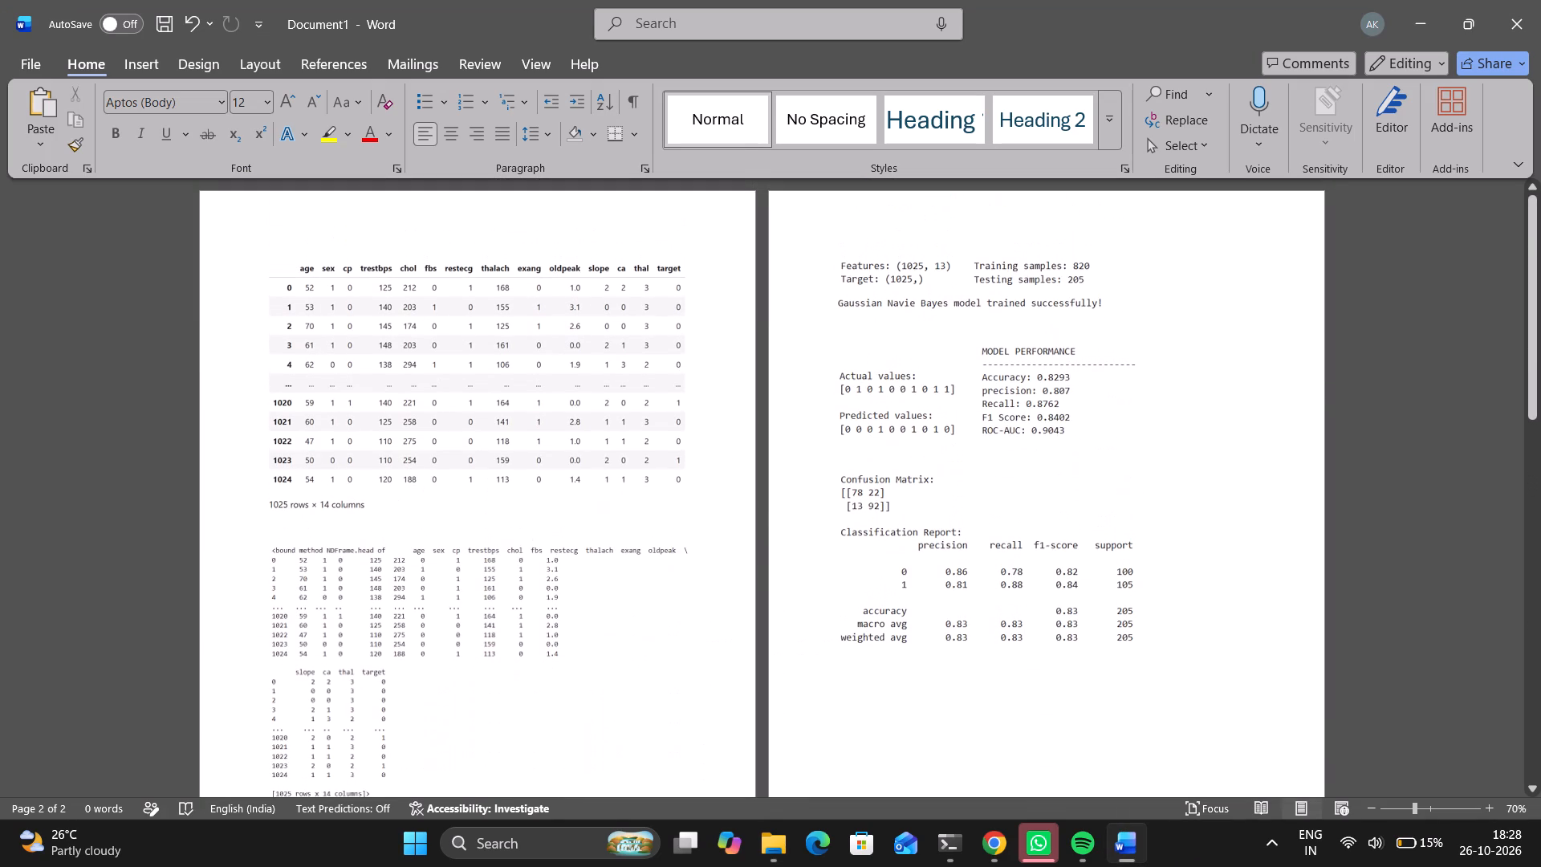
{"action": "left_click", "coordinate": [1096, 598]}
{"action": "left_click", "coordinate": [1178, 478]}
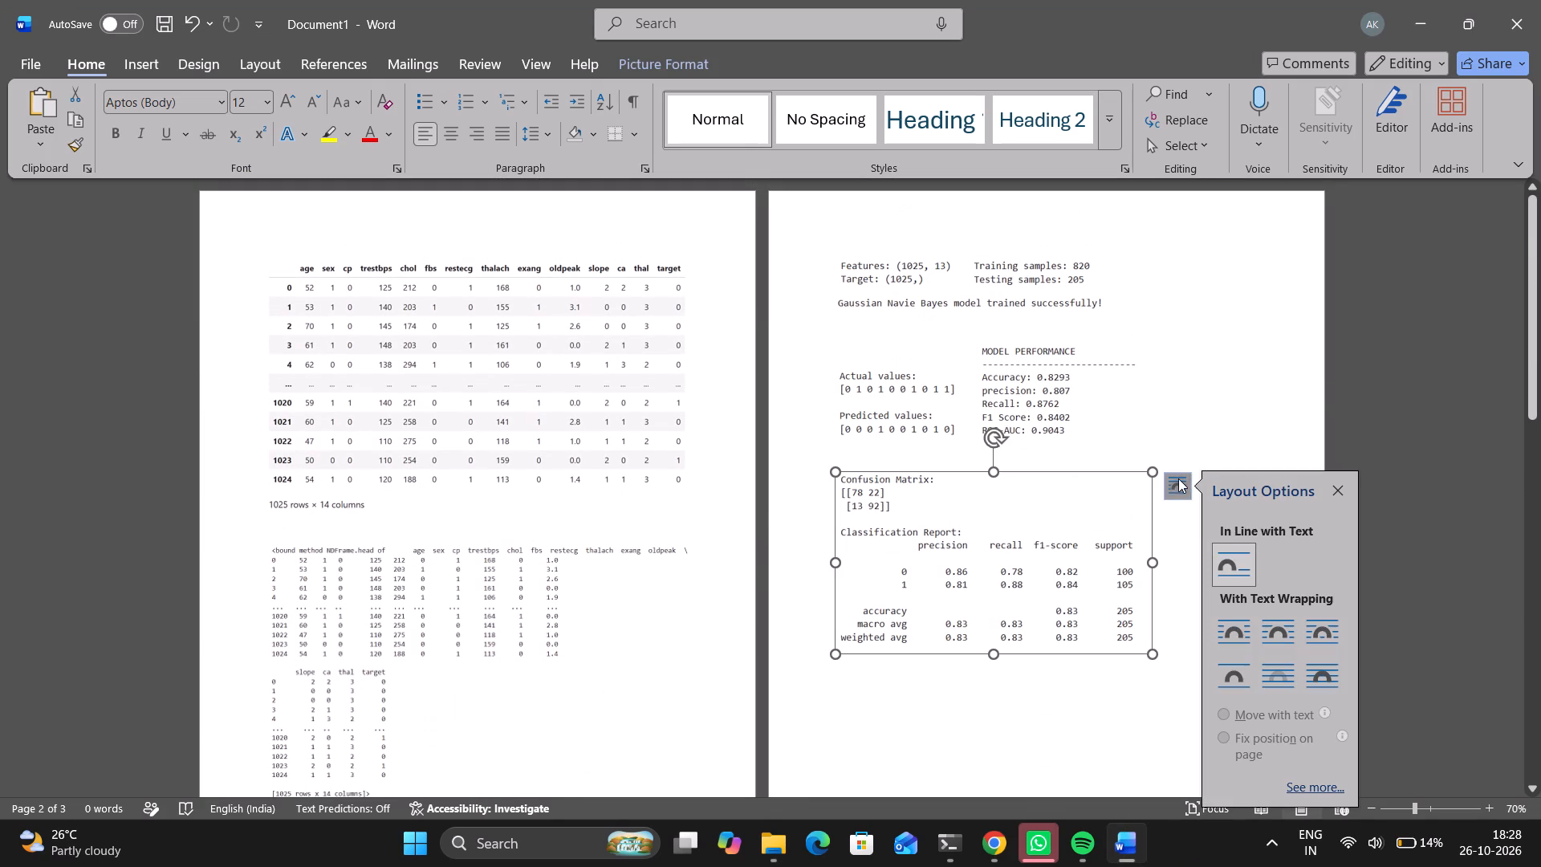
{"action": "left_click", "coordinate": [1274, 625]}
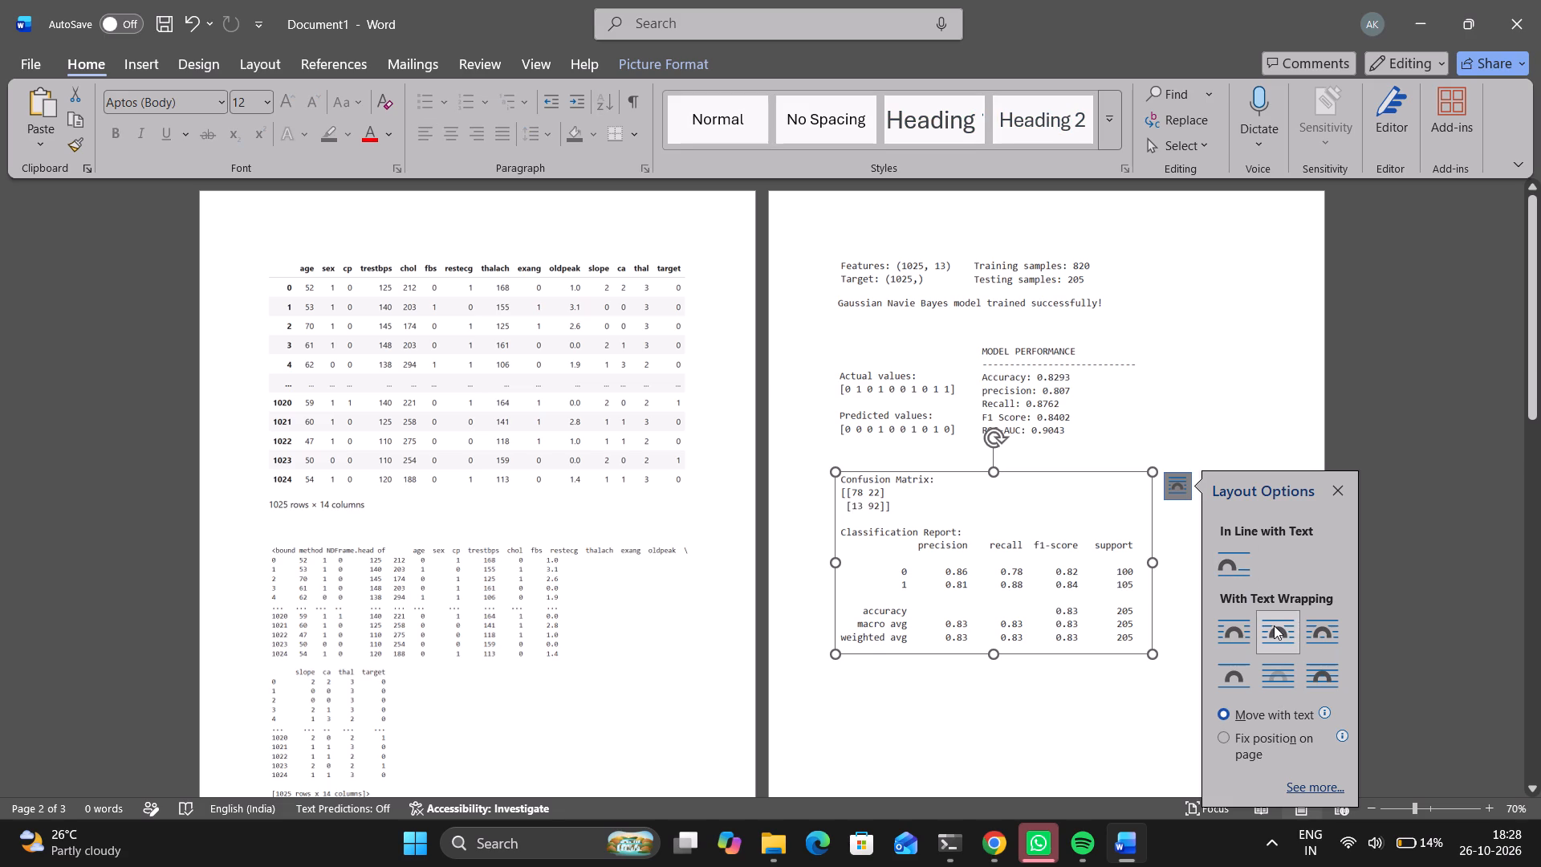
{"action": "left_click_drag", "start_coordinate": [1116, 592], "coordinate": [1178, 576]}
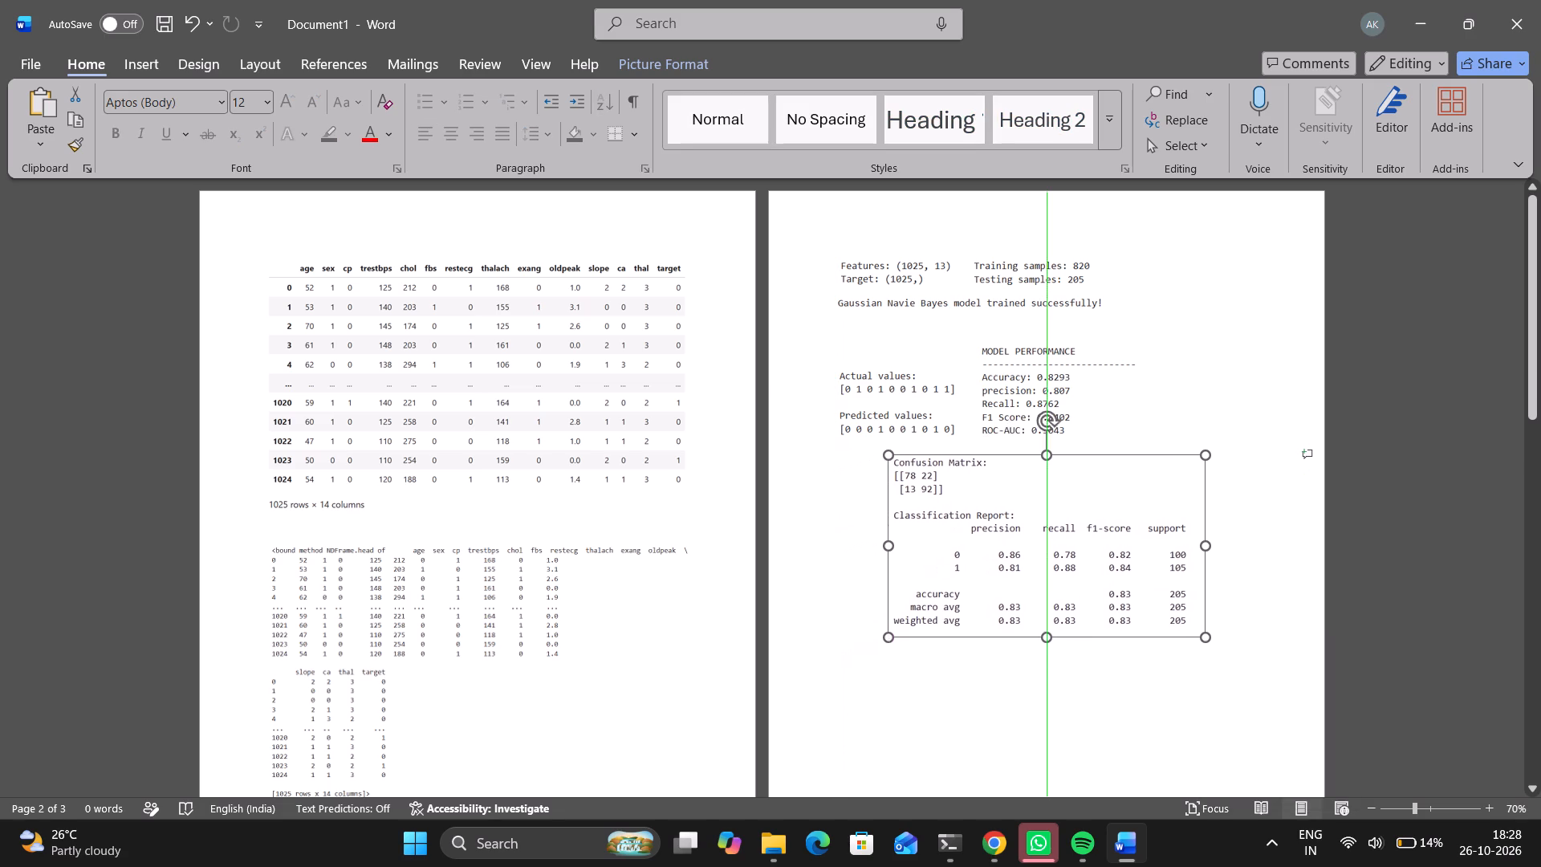
{"action": "left_click_drag", "start_coordinate": [1178, 576], "coordinate": [1168, 569]}
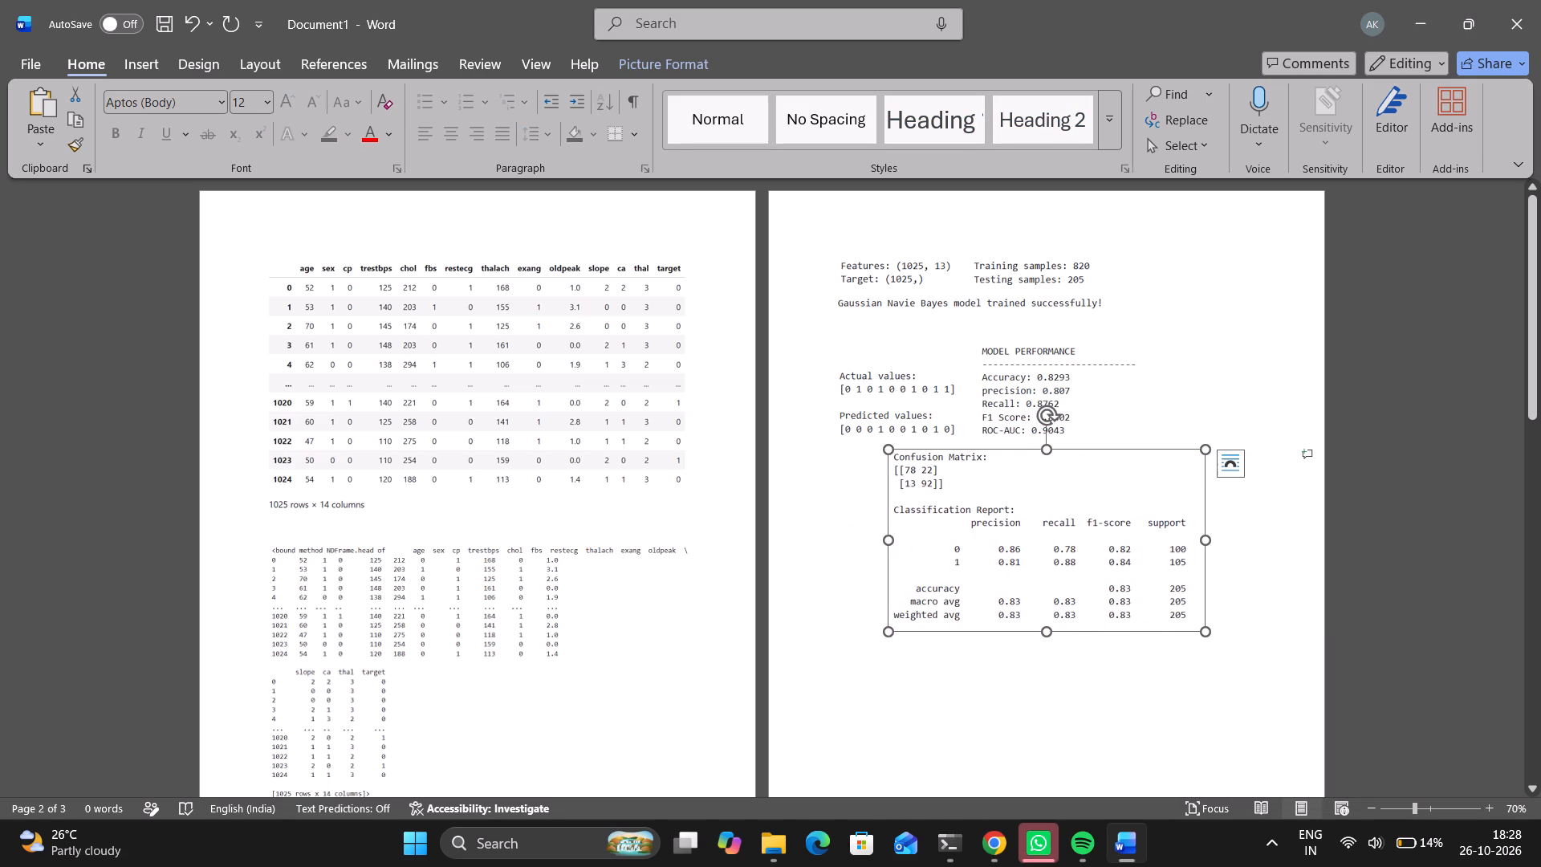
Set the Model Performance picture's text wrapping to Square and place it beside the Actual/Predicted values picture, just below the Gaussian Navie Bayes line.
{"action": "left_click", "coordinate": [1065, 377]}
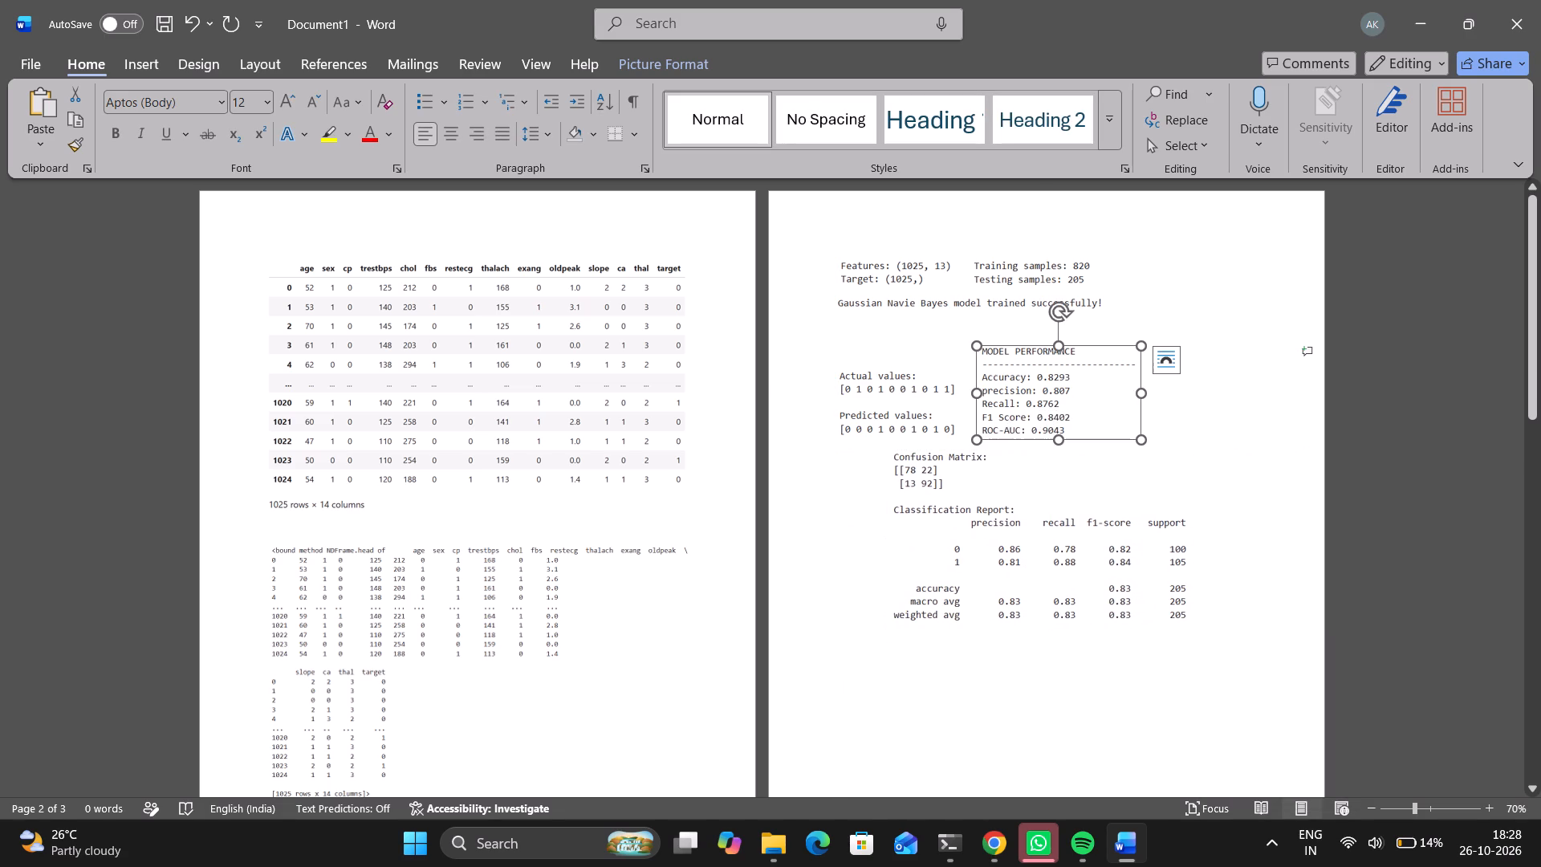
{"action": "left_click_drag", "start_coordinate": [1189, 358], "coordinate": [1173, 358]}
{"action": "left_click", "coordinate": [1068, 386]}
{"action": "left_click", "coordinate": [1161, 364]}
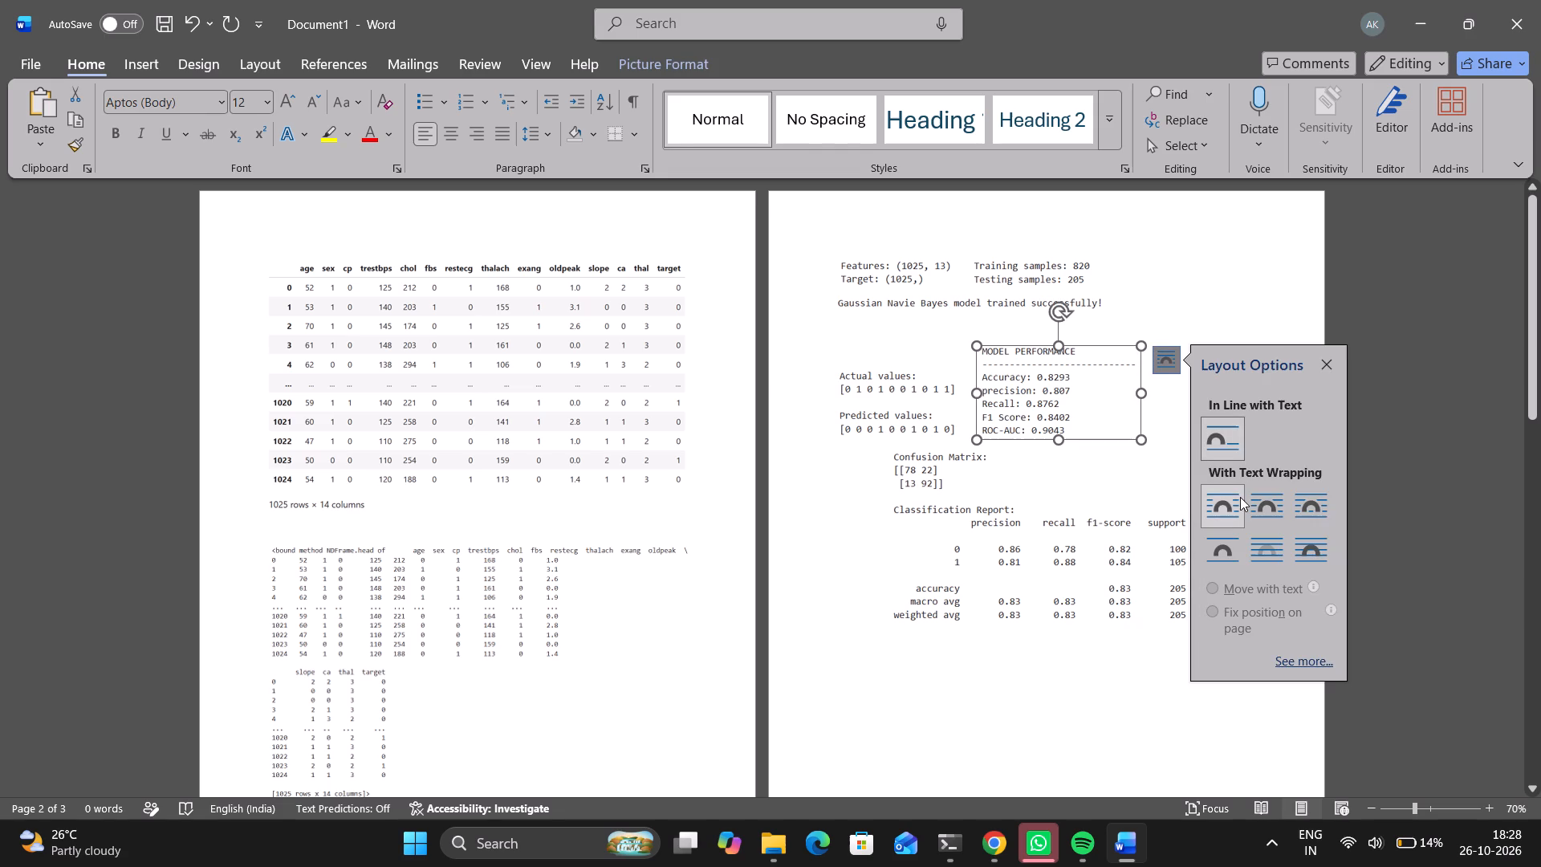
{"action": "left_click", "coordinate": [1228, 499]}
{"action": "left_click_drag", "start_coordinate": [1052, 397], "coordinate": [1152, 330]}
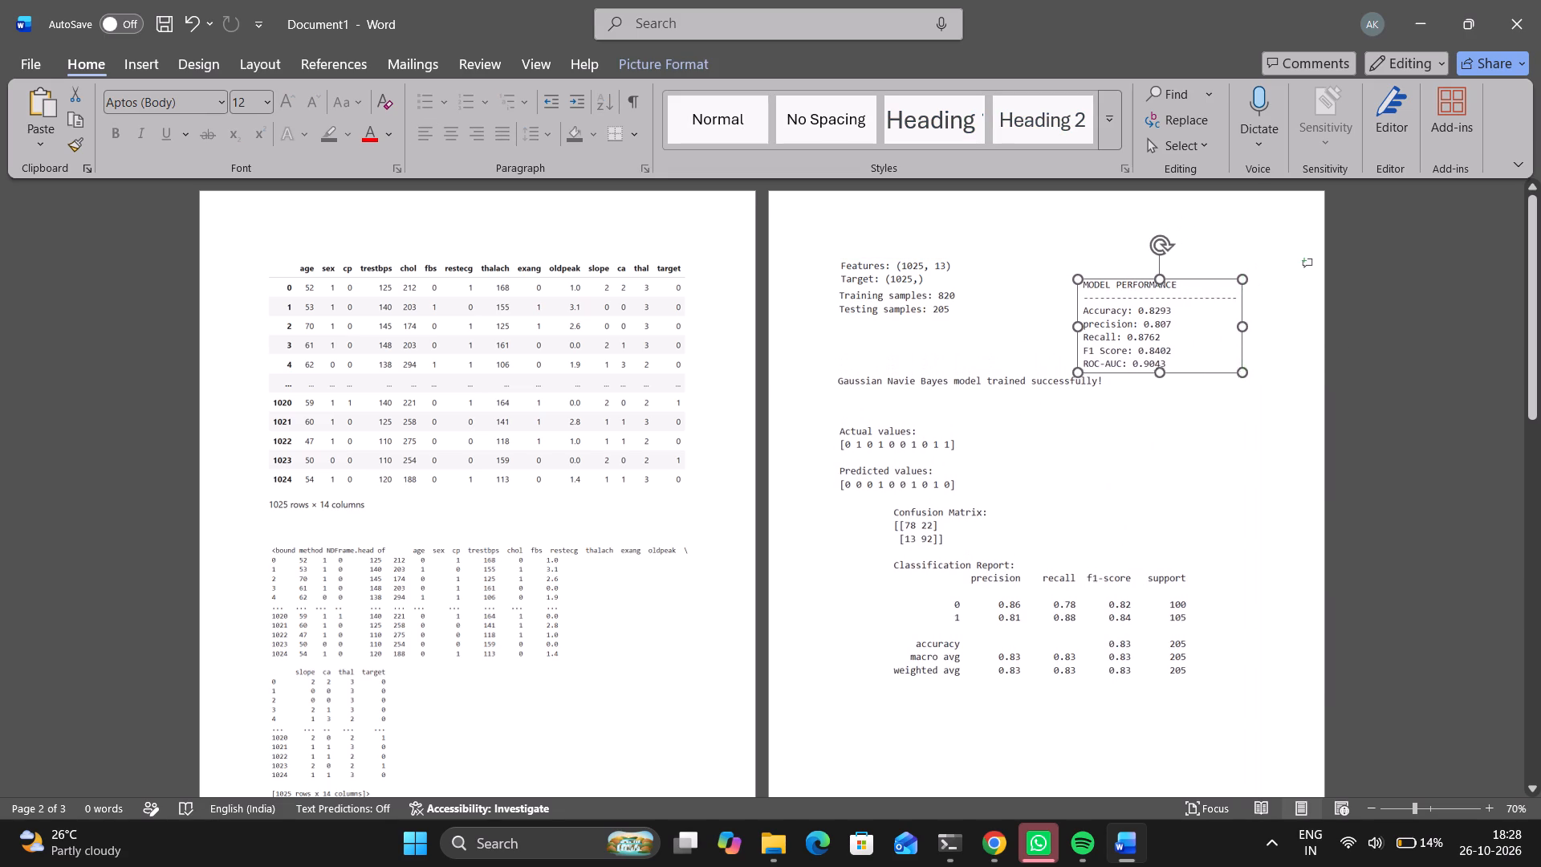
{"action": "left_click_drag", "start_coordinate": [1152, 330], "coordinate": [1091, 293]}
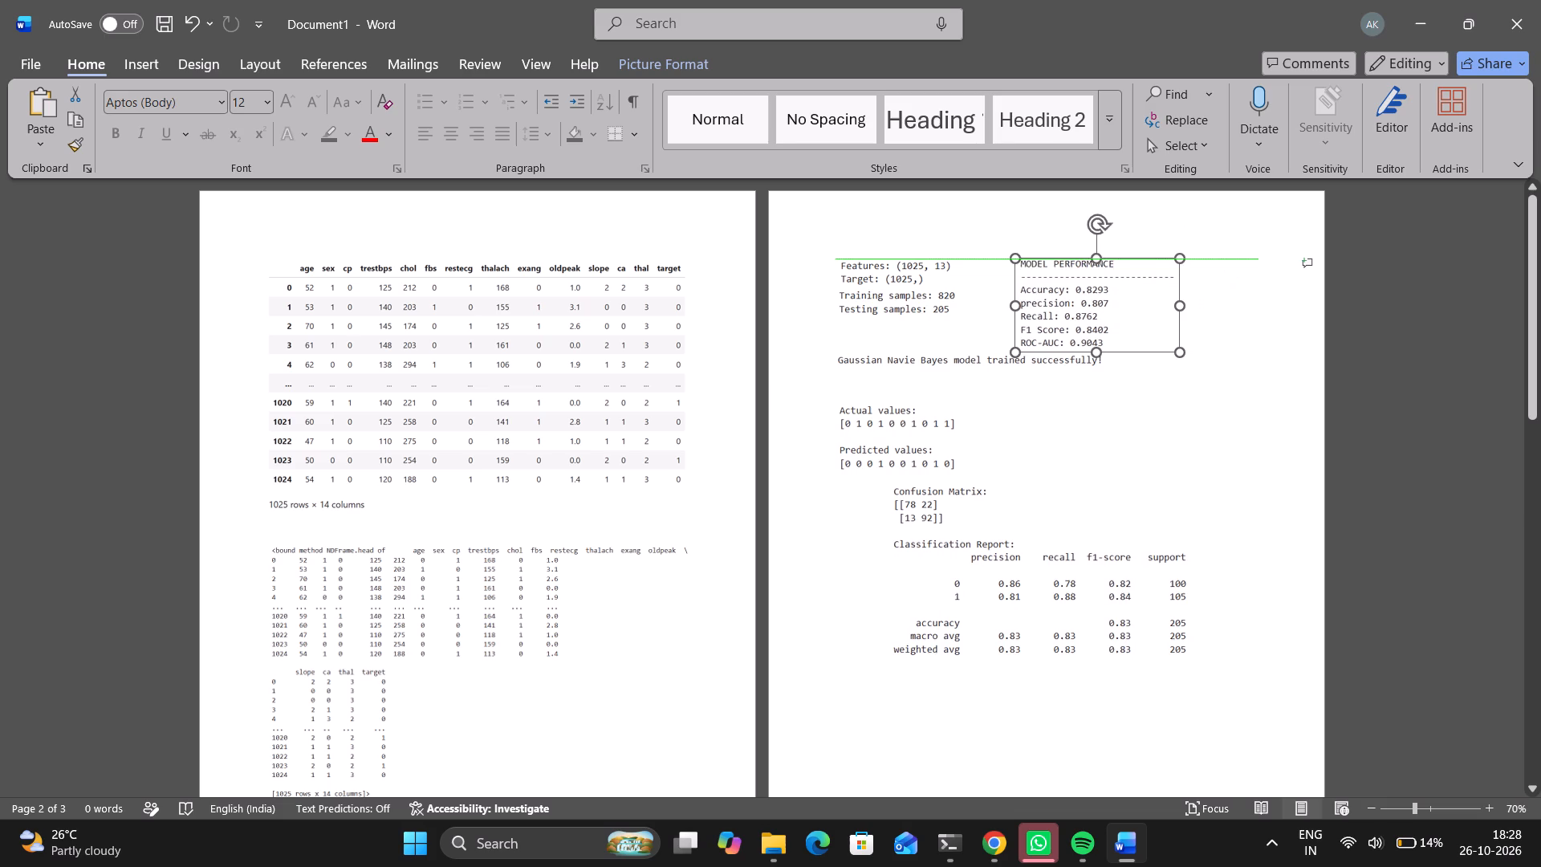
{"action": "left_click_drag", "start_coordinate": [1091, 293], "coordinate": [1081, 383]}
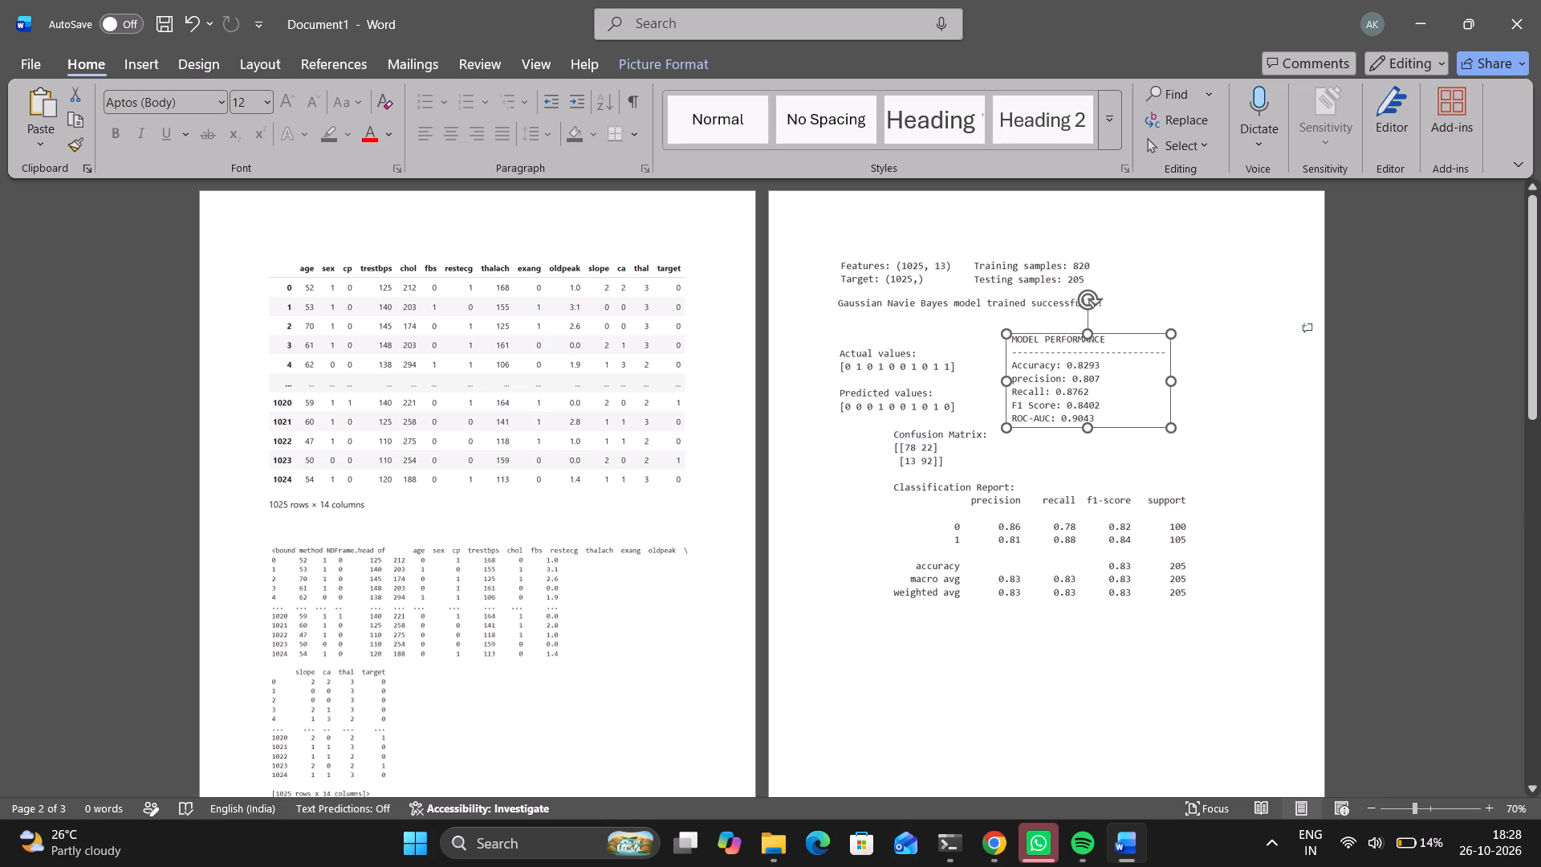
{"action": "left_click_drag", "start_coordinate": [1081, 383], "coordinate": [1073, 369]}
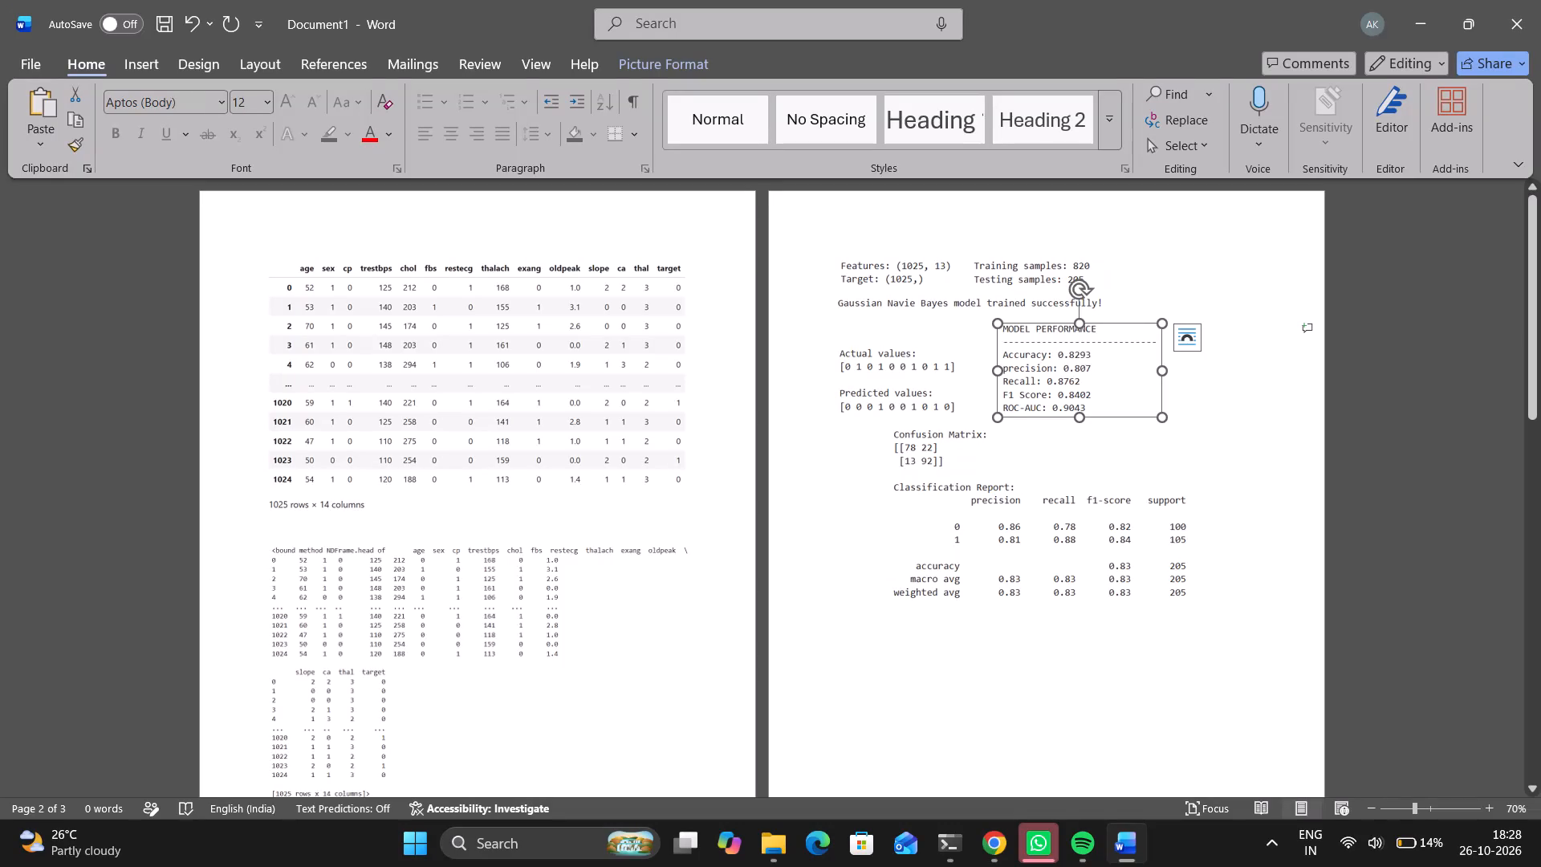
Set the Actual/Predicted values picture's text wrapping to Square and place it at the top of the second page, beside the Training/Testing samples text.
{"action": "left_click_drag", "start_coordinate": [906, 384], "coordinate": [909, 373]}
{"action": "left_click", "coordinate": [909, 373]}
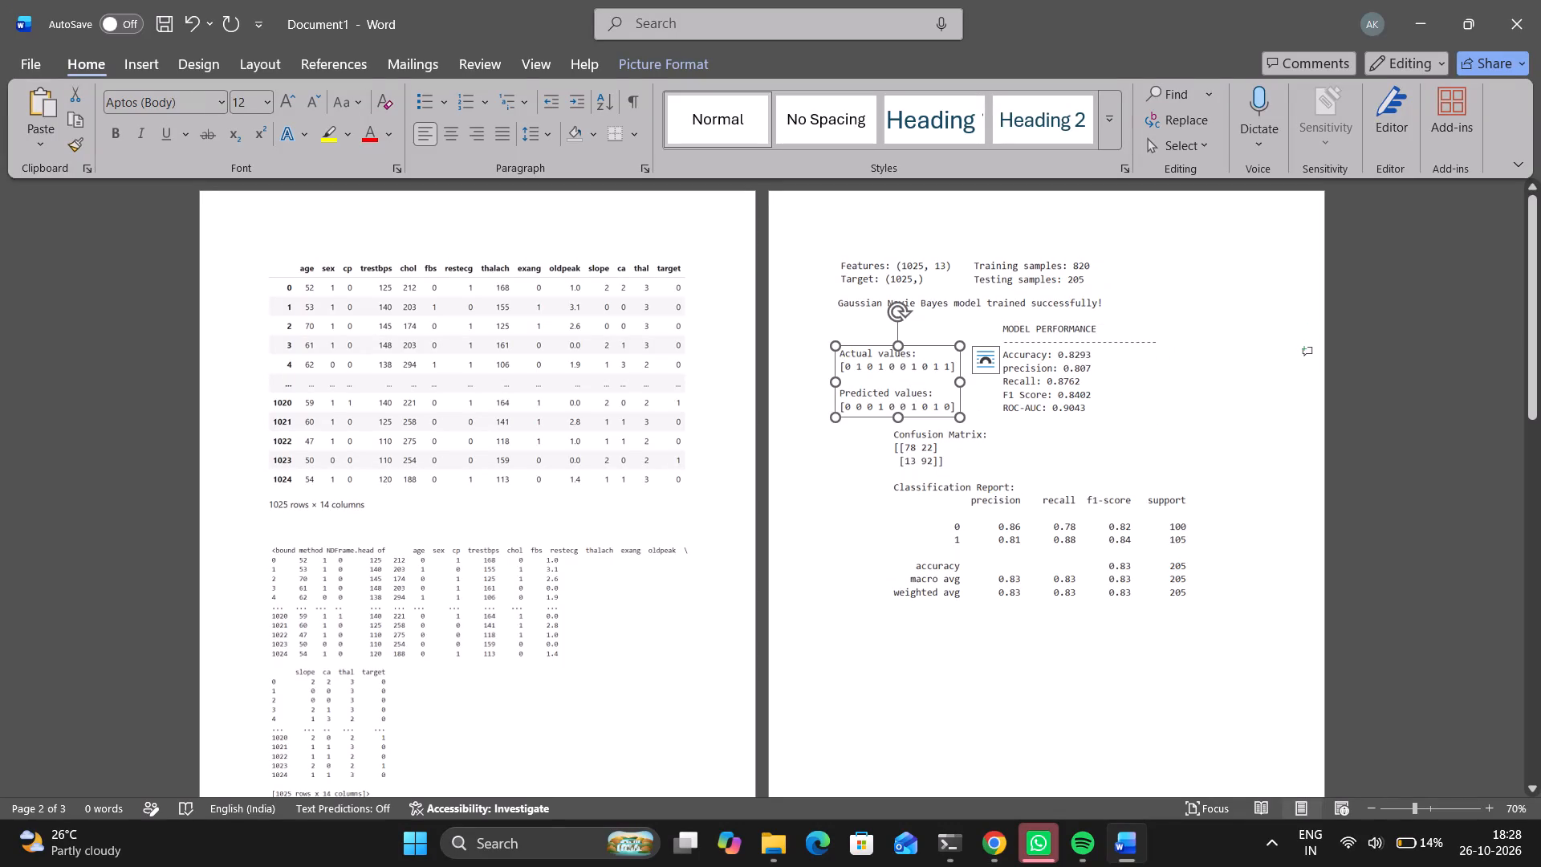
{"action": "left_click", "coordinate": [979, 364]}
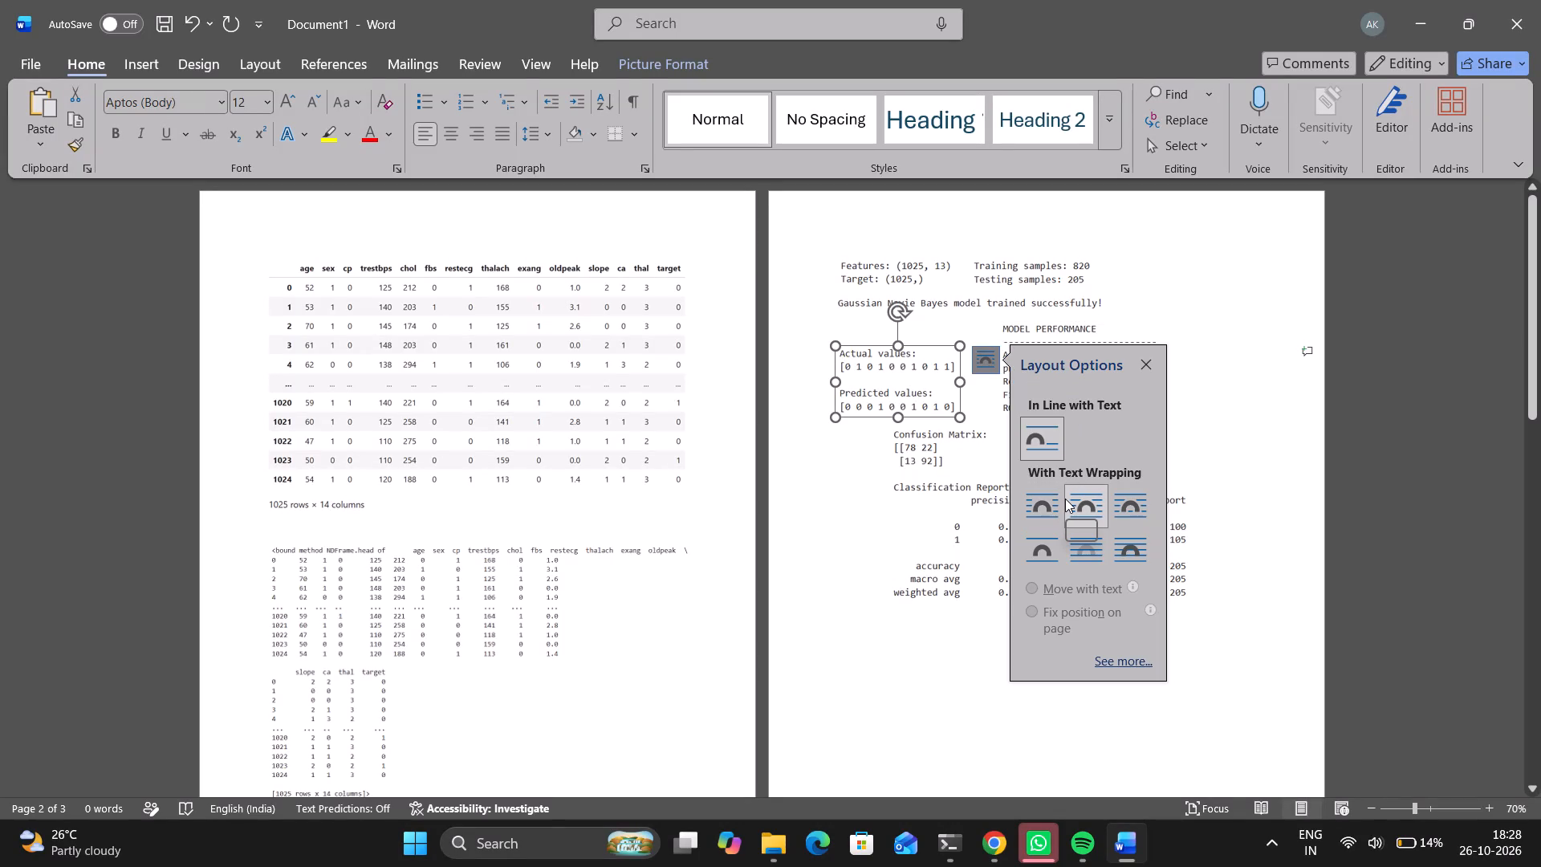
{"action": "left_click", "coordinate": [1041, 501]}
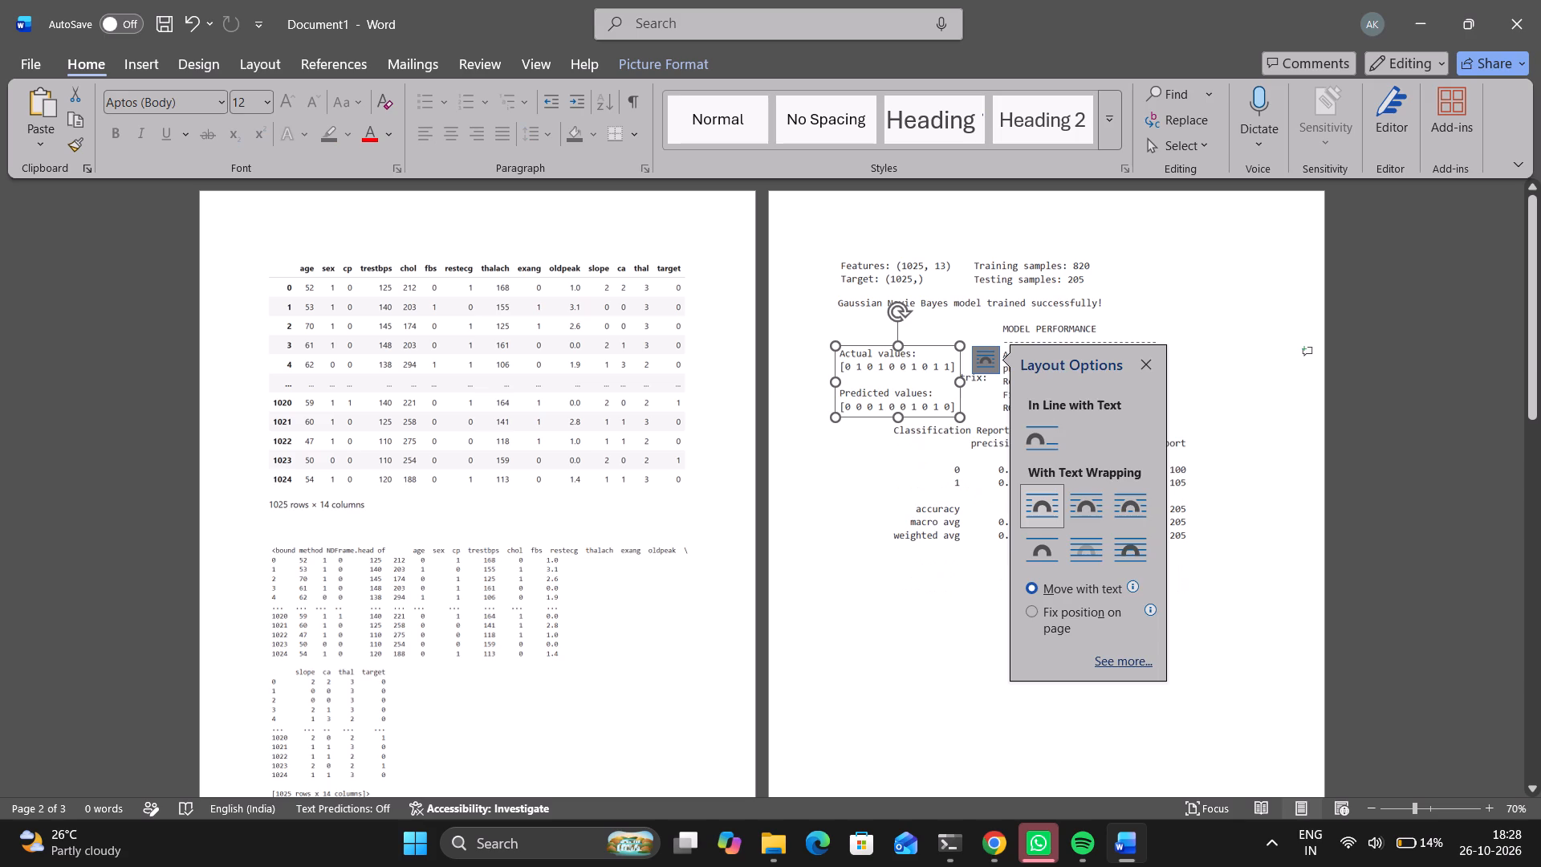
{"action": "left_click_drag", "start_coordinate": [913, 386], "coordinate": [1212, 300]}
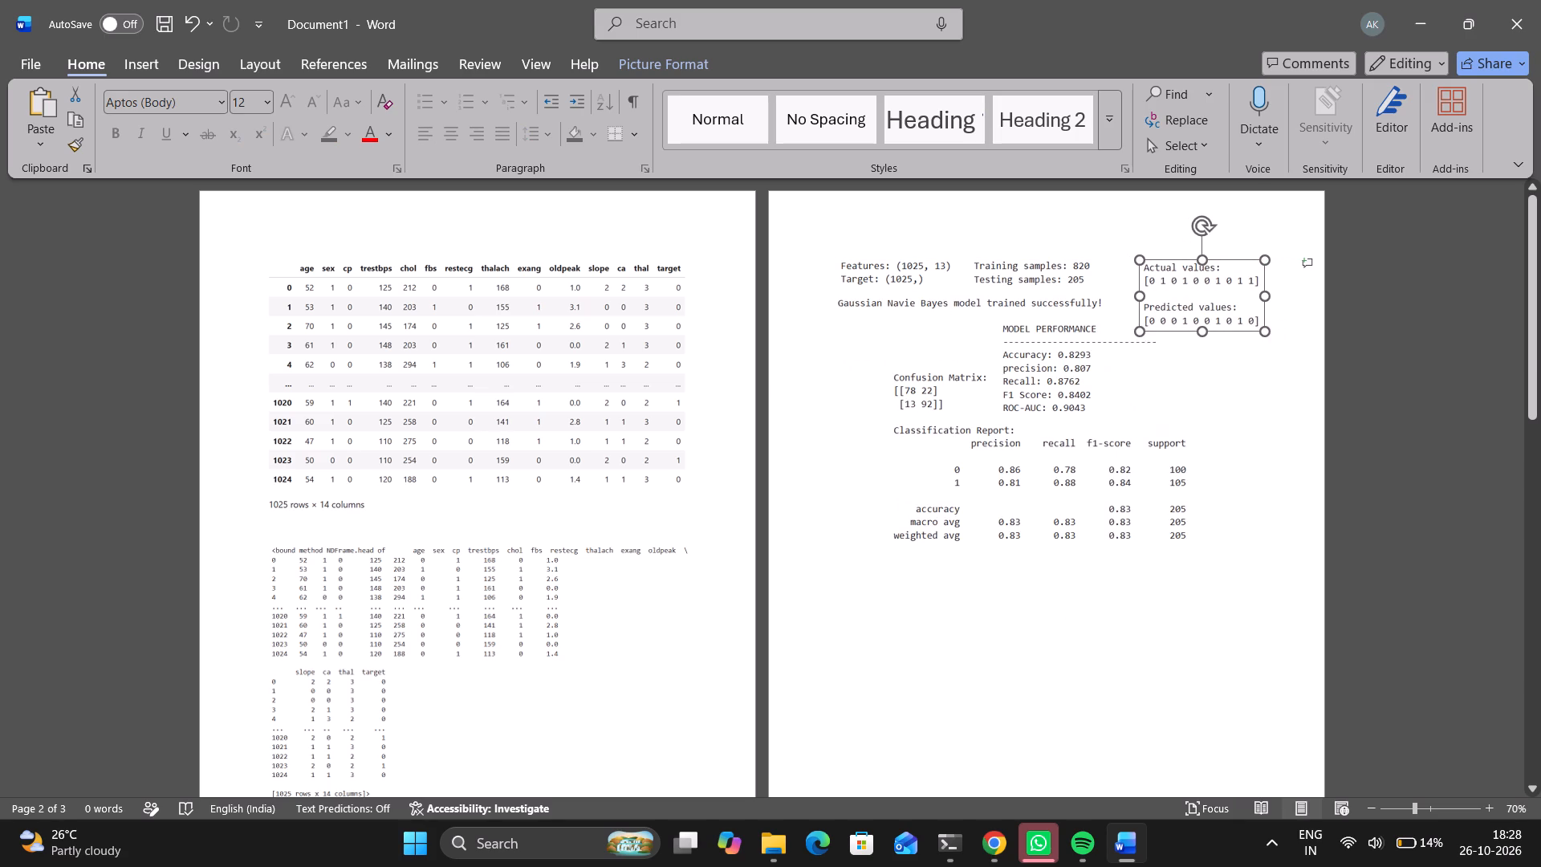
{"action": "left_click_drag", "start_coordinate": [1212, 300], "coordinate": [1194, 300]}
Arrange the Model Performance picture and the Confusion Matrix picture side by side below the Gaussian Navie Bayes line, with Model Performance on the left.
{"action": "left_click", "coordinate": [1046, 362]}
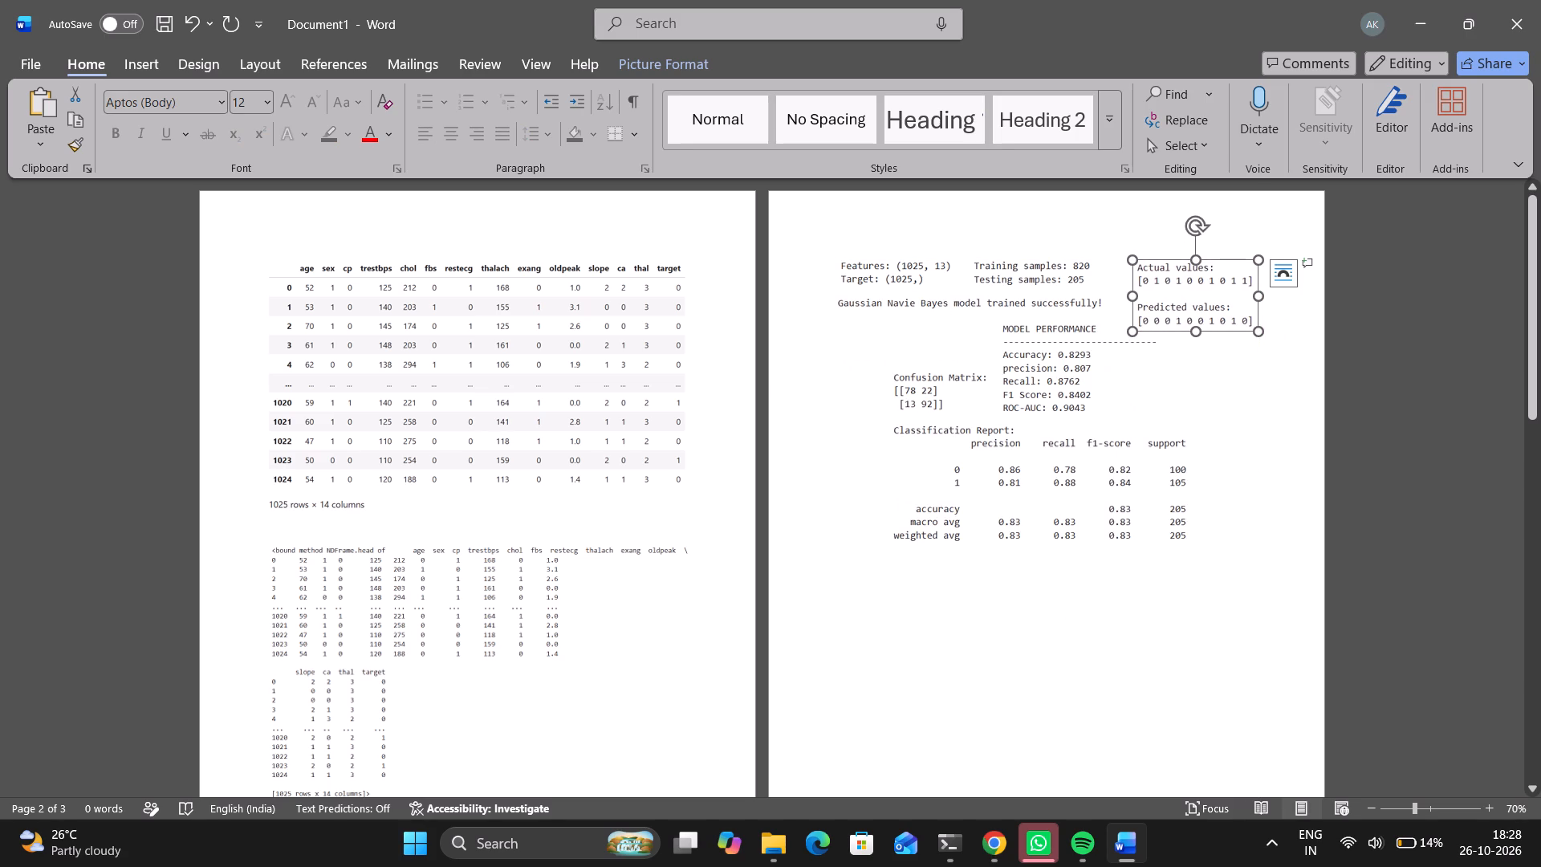
{"action": "left_click_drag", "start_coordinate": [1046, 362], "coordinate": [914, 376]}
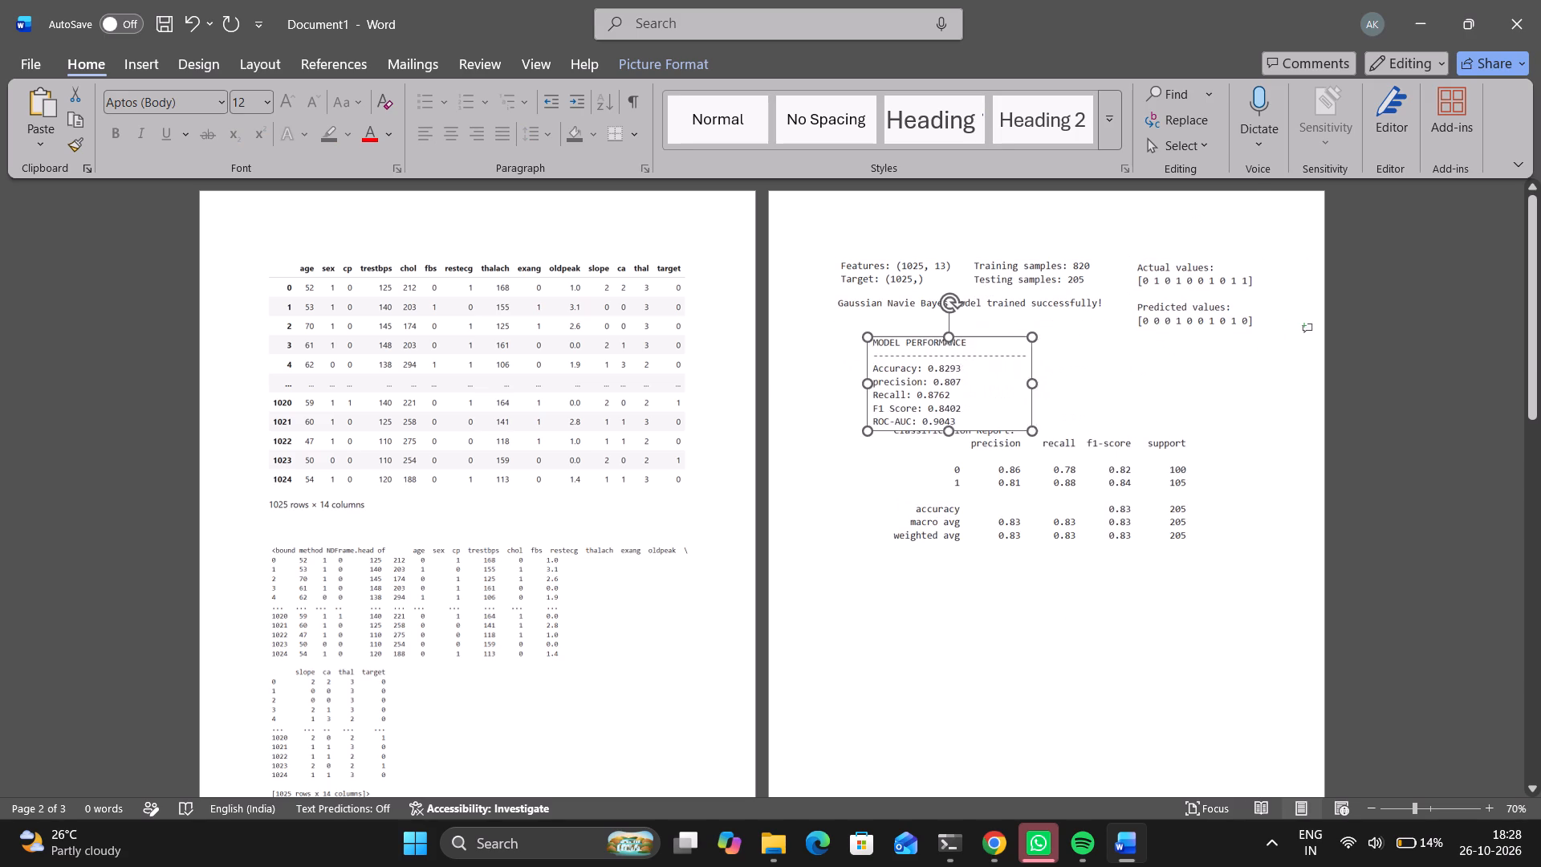
{"action": "left_click_drag", "start_coordinate": [914, 376], "coordinate": [922, 359]}
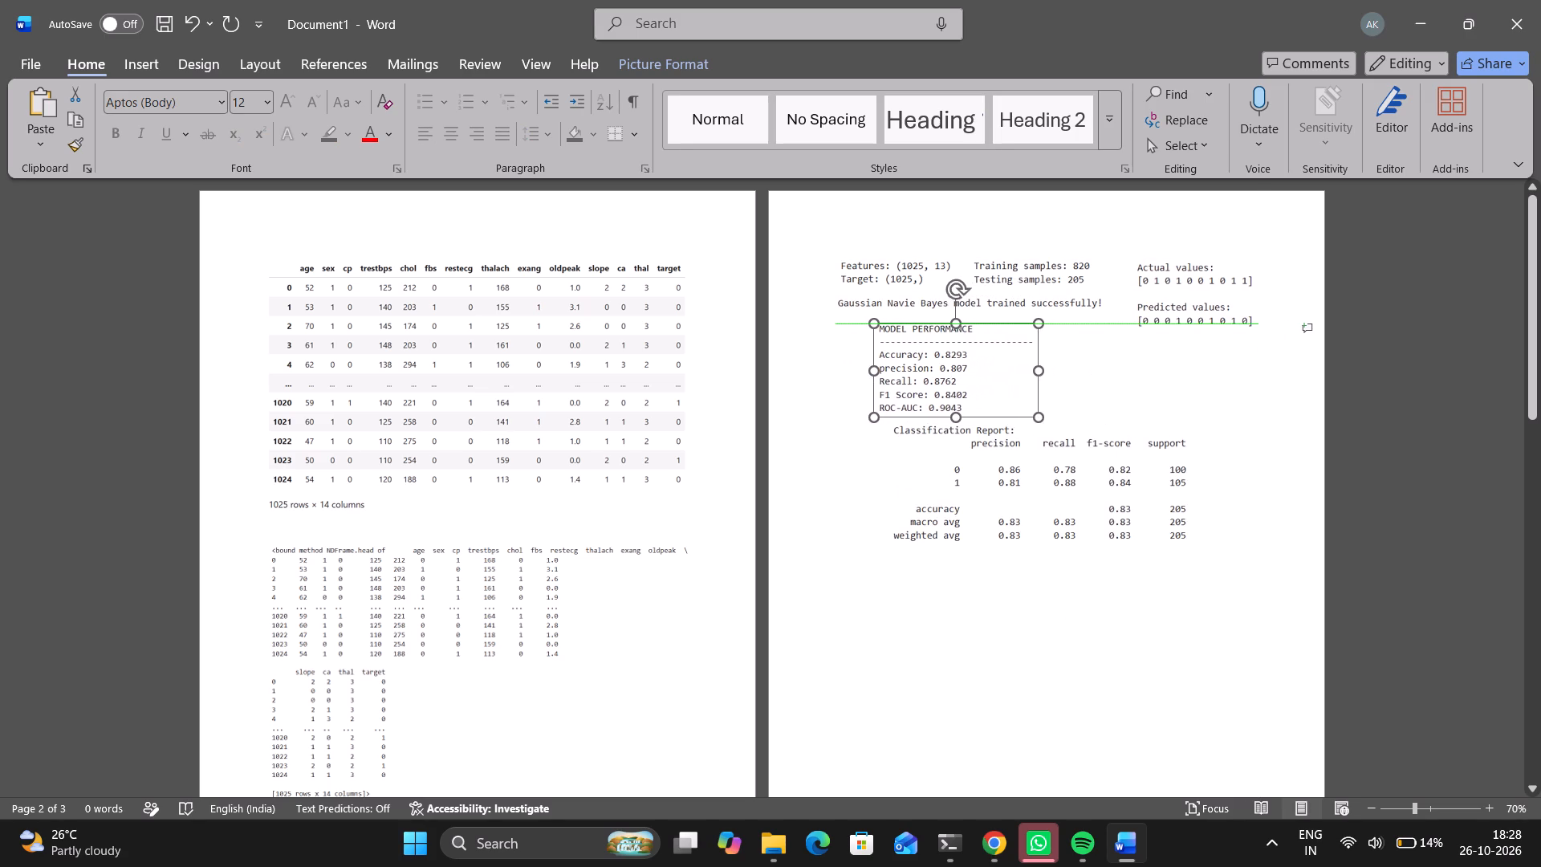
{"action": "left_click_drag", "start_coordinate": [922, 359], "coordinate": [921, 358]}
{"action": "left_click", "coordinate": [993, 468]}
{"action": "left_click_drag", "start_coordinate": [993, 468], "coordinate": [1062, 490]}
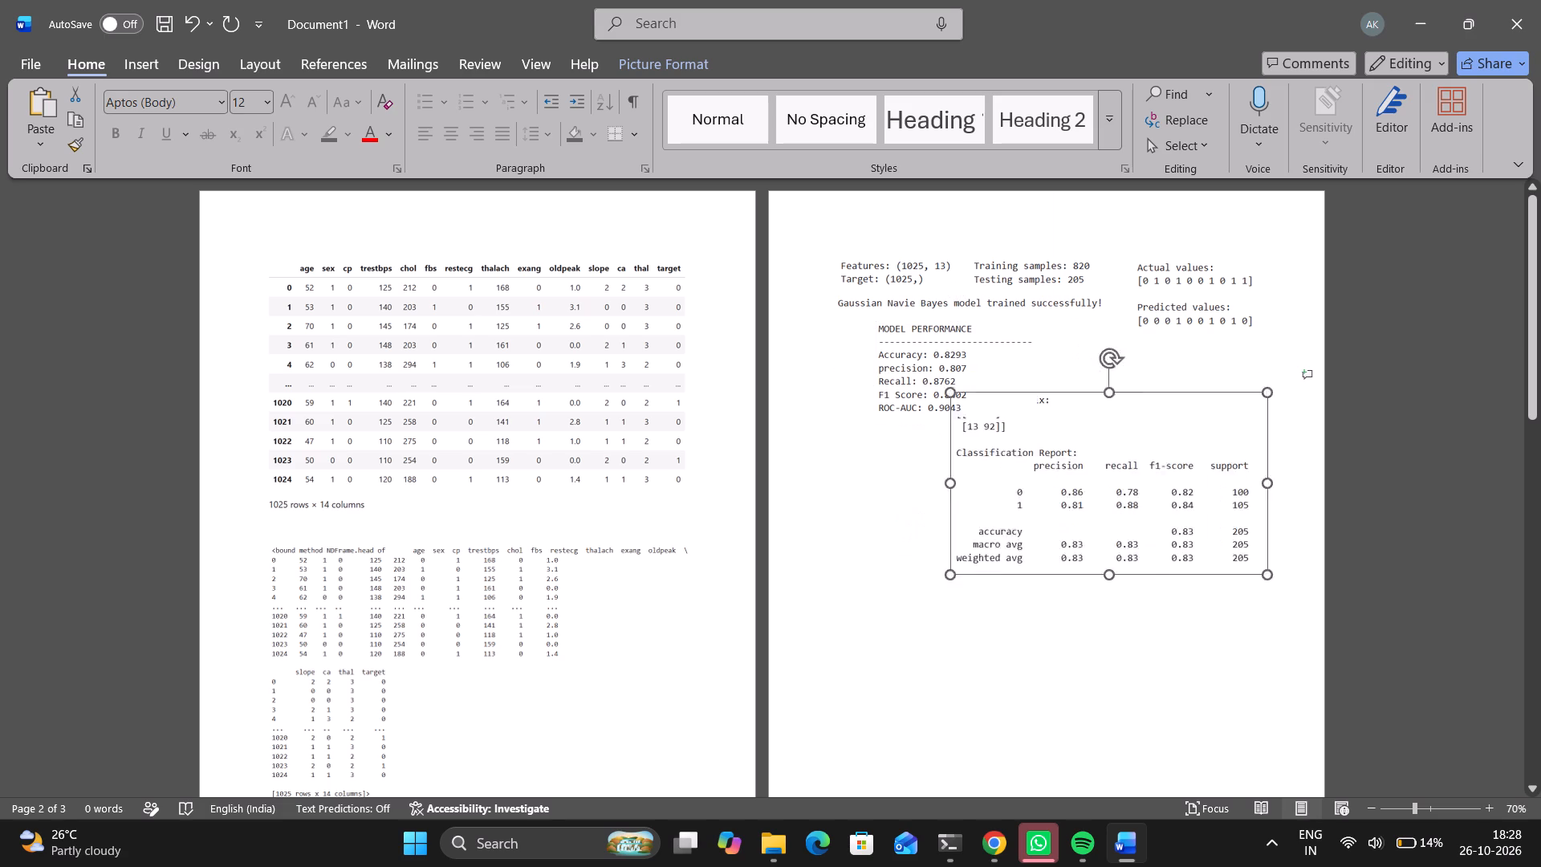
{"action": "left_click_drag", "start_coordinate": [1062, 490], "coordinate": [1100, 461]}
{"action": "left_click_drag", "start_coordinate": [941, 385], "coordinate": [893, 407]}
{"action": "left_click_drag", "start_coordinate": [1087, 465], "coordinate": [1083, 436]}
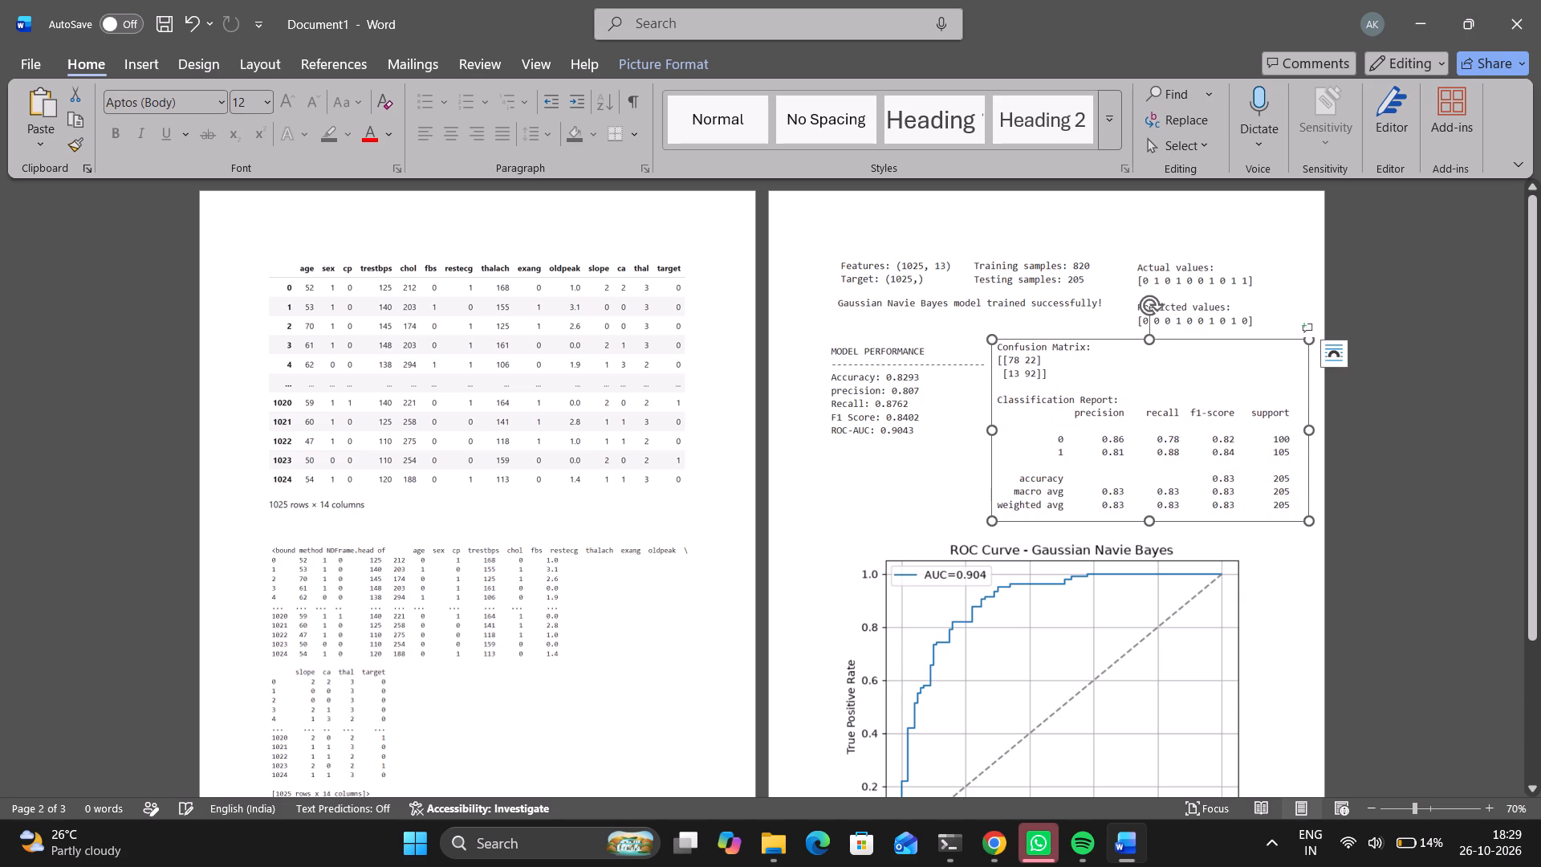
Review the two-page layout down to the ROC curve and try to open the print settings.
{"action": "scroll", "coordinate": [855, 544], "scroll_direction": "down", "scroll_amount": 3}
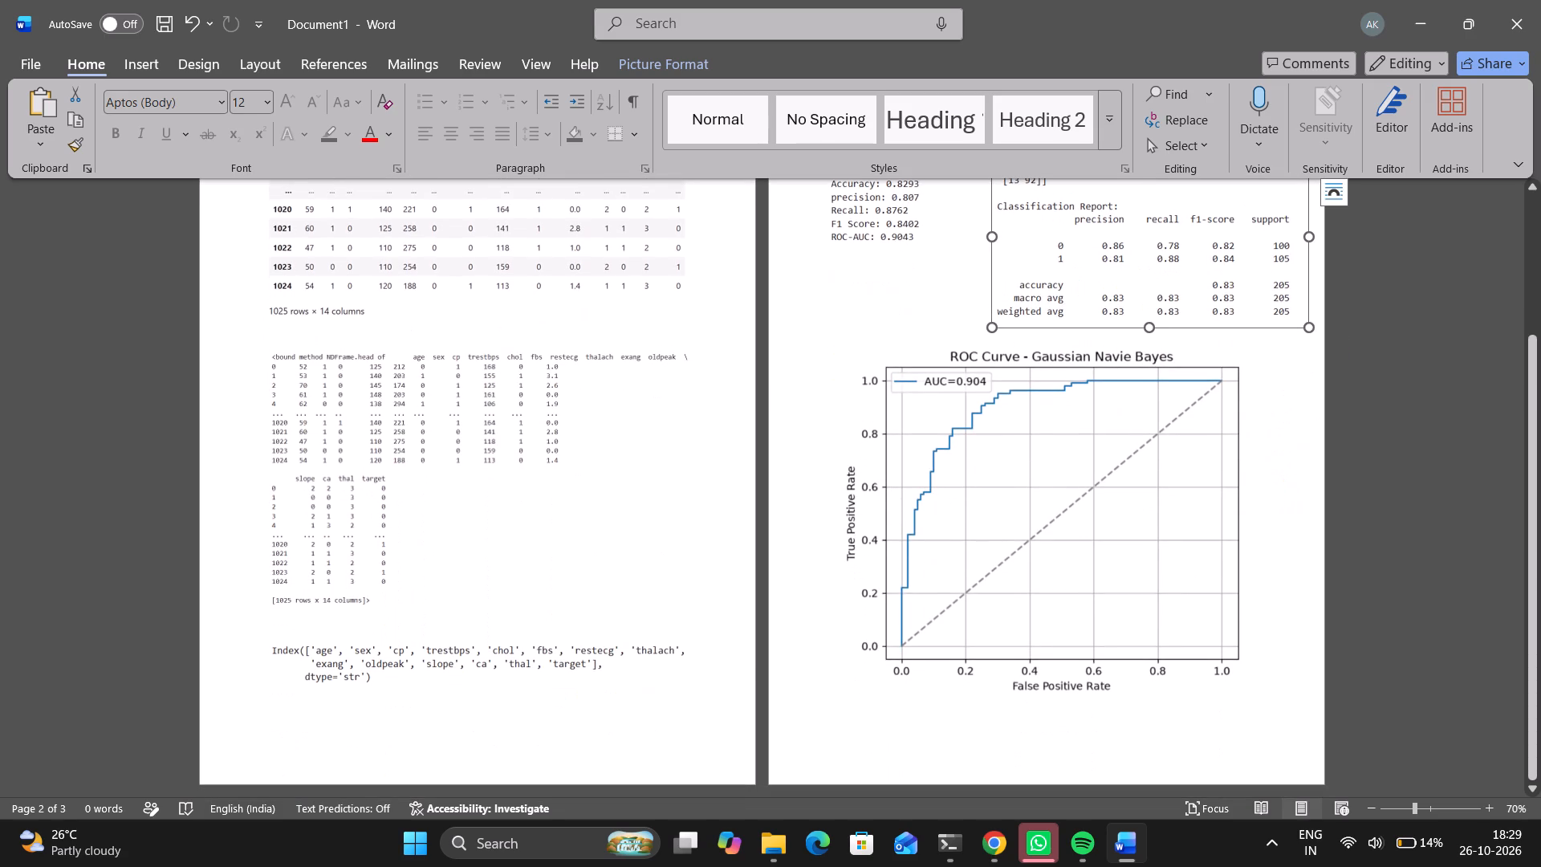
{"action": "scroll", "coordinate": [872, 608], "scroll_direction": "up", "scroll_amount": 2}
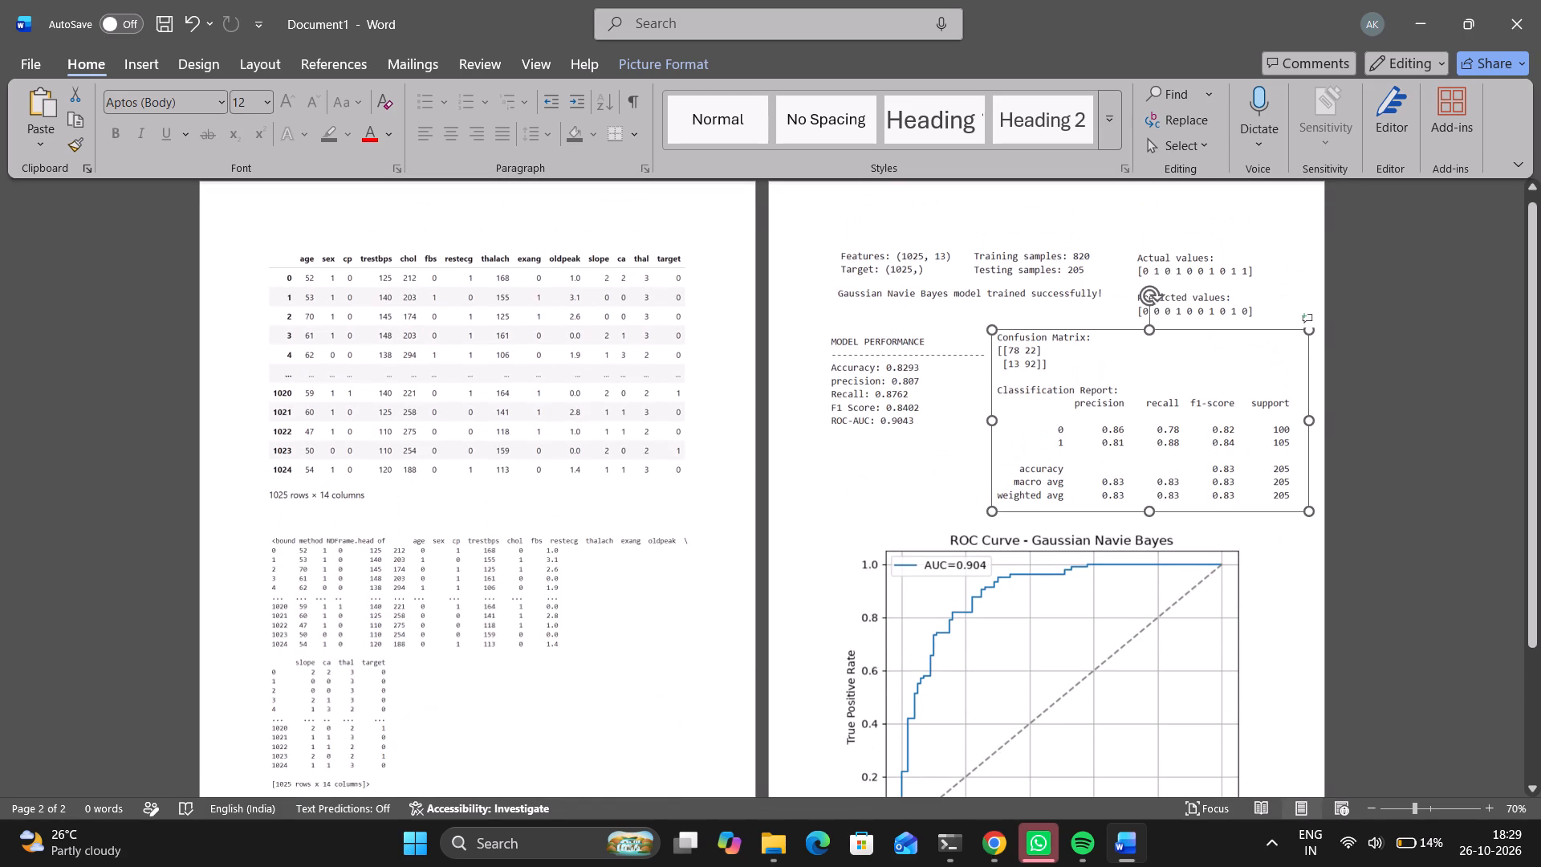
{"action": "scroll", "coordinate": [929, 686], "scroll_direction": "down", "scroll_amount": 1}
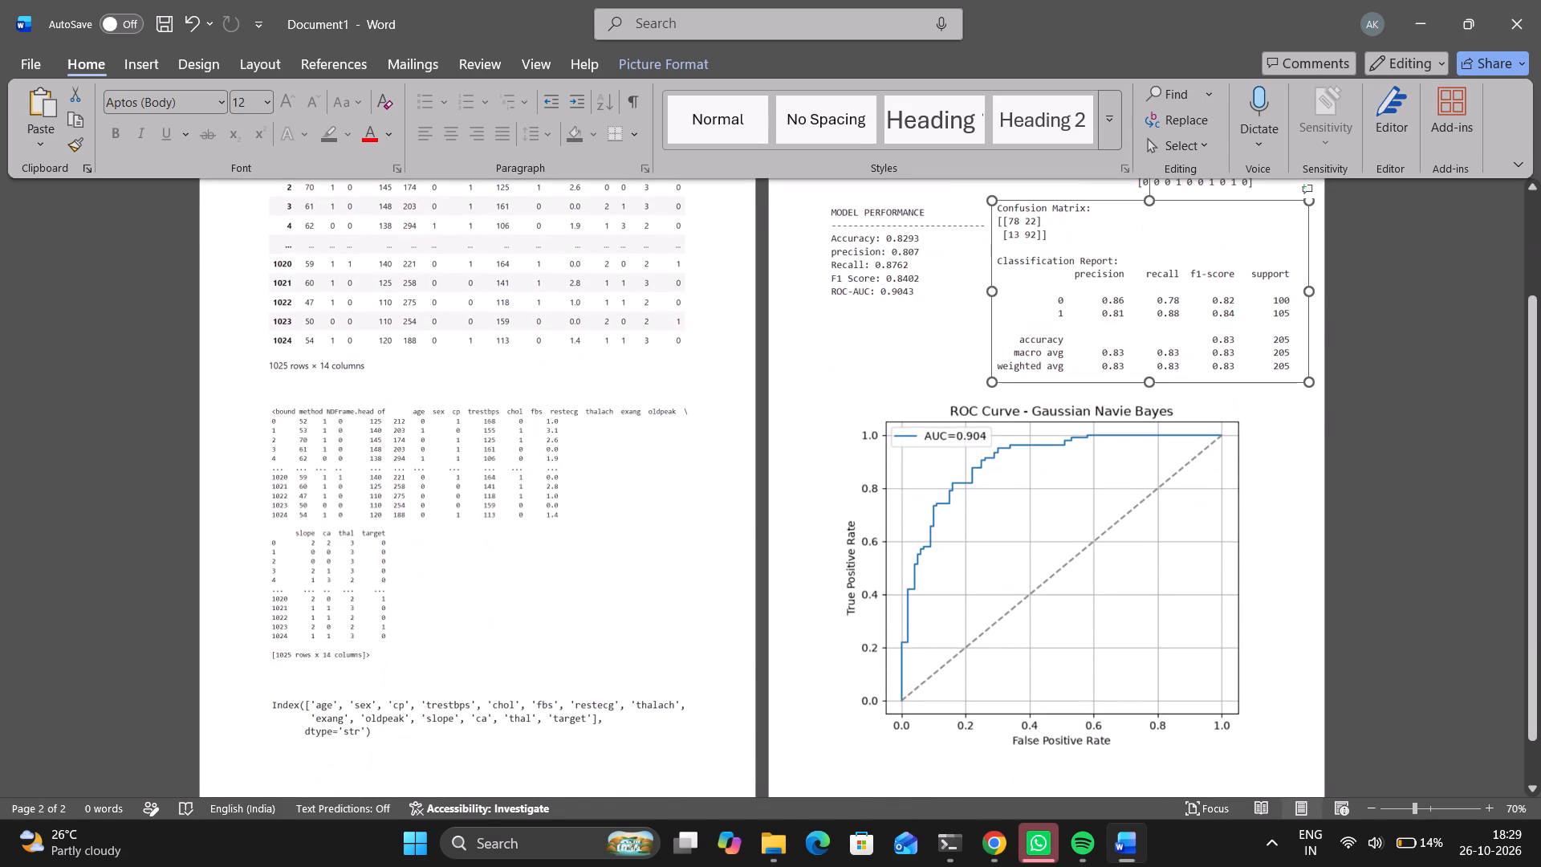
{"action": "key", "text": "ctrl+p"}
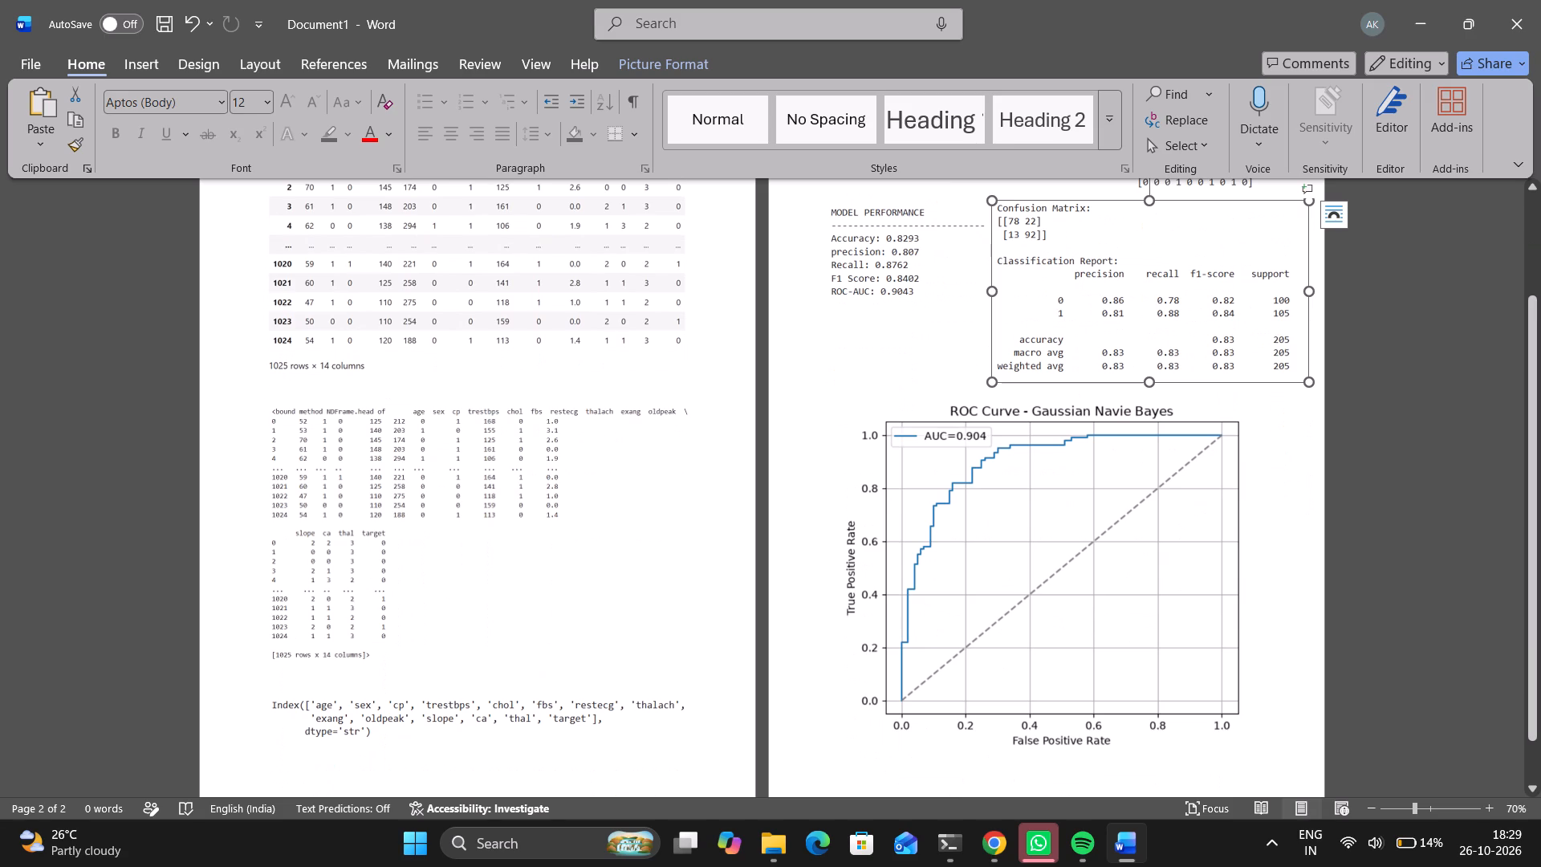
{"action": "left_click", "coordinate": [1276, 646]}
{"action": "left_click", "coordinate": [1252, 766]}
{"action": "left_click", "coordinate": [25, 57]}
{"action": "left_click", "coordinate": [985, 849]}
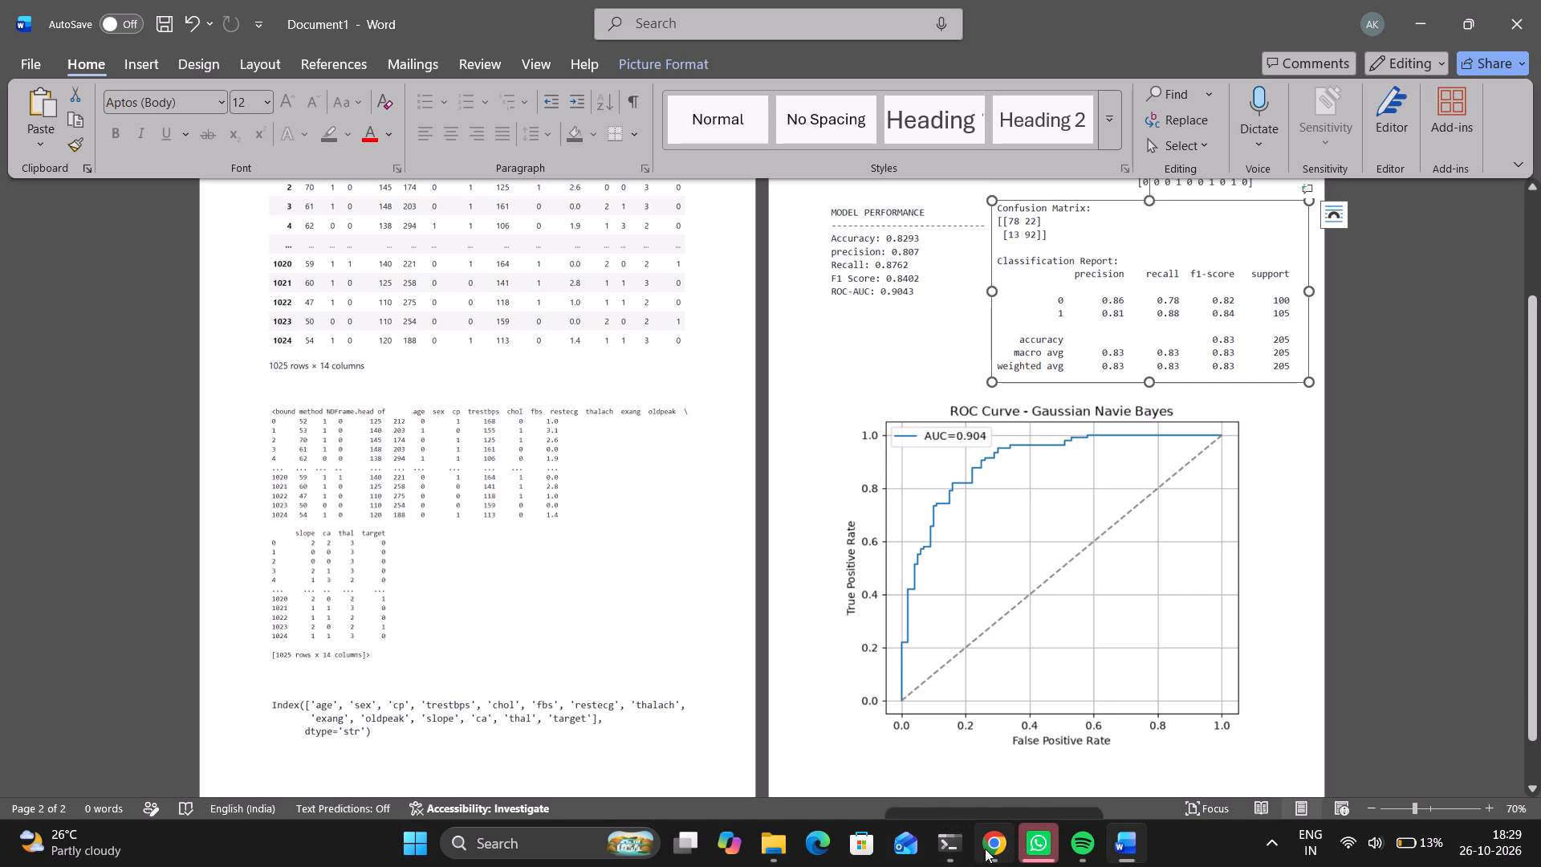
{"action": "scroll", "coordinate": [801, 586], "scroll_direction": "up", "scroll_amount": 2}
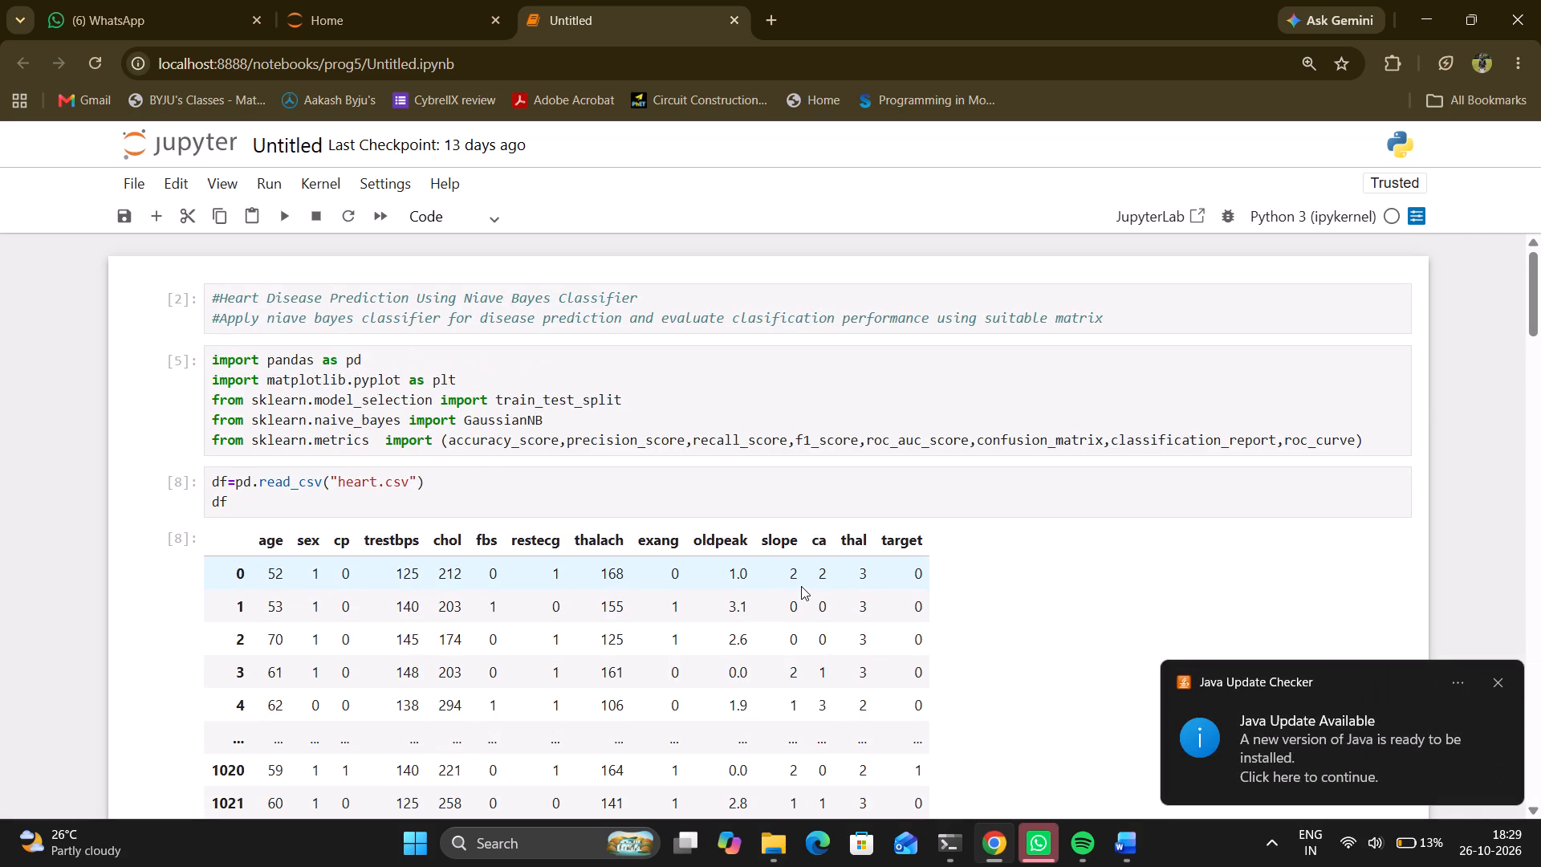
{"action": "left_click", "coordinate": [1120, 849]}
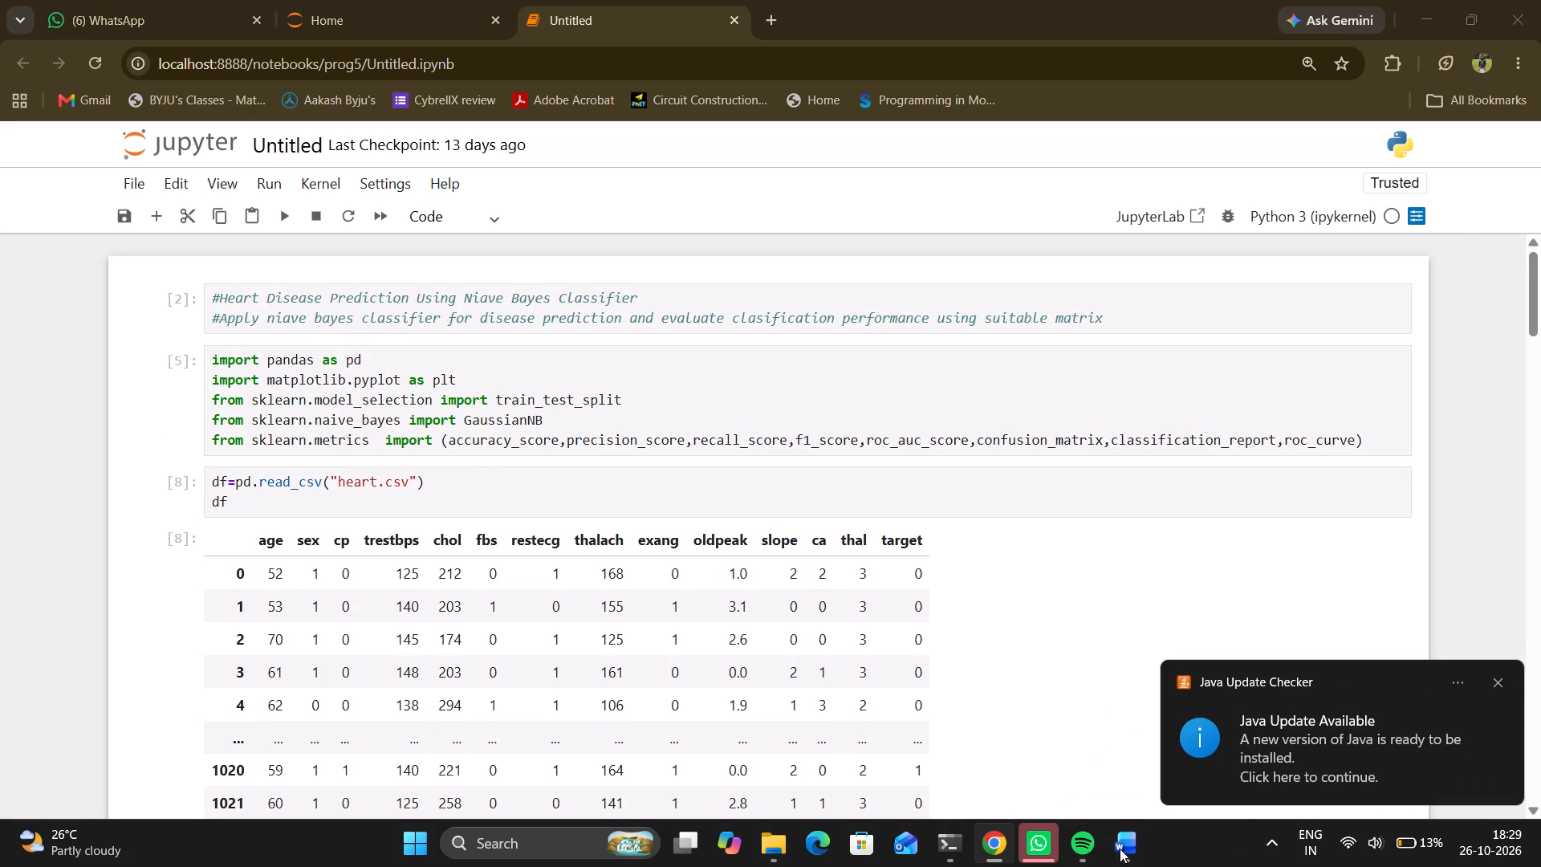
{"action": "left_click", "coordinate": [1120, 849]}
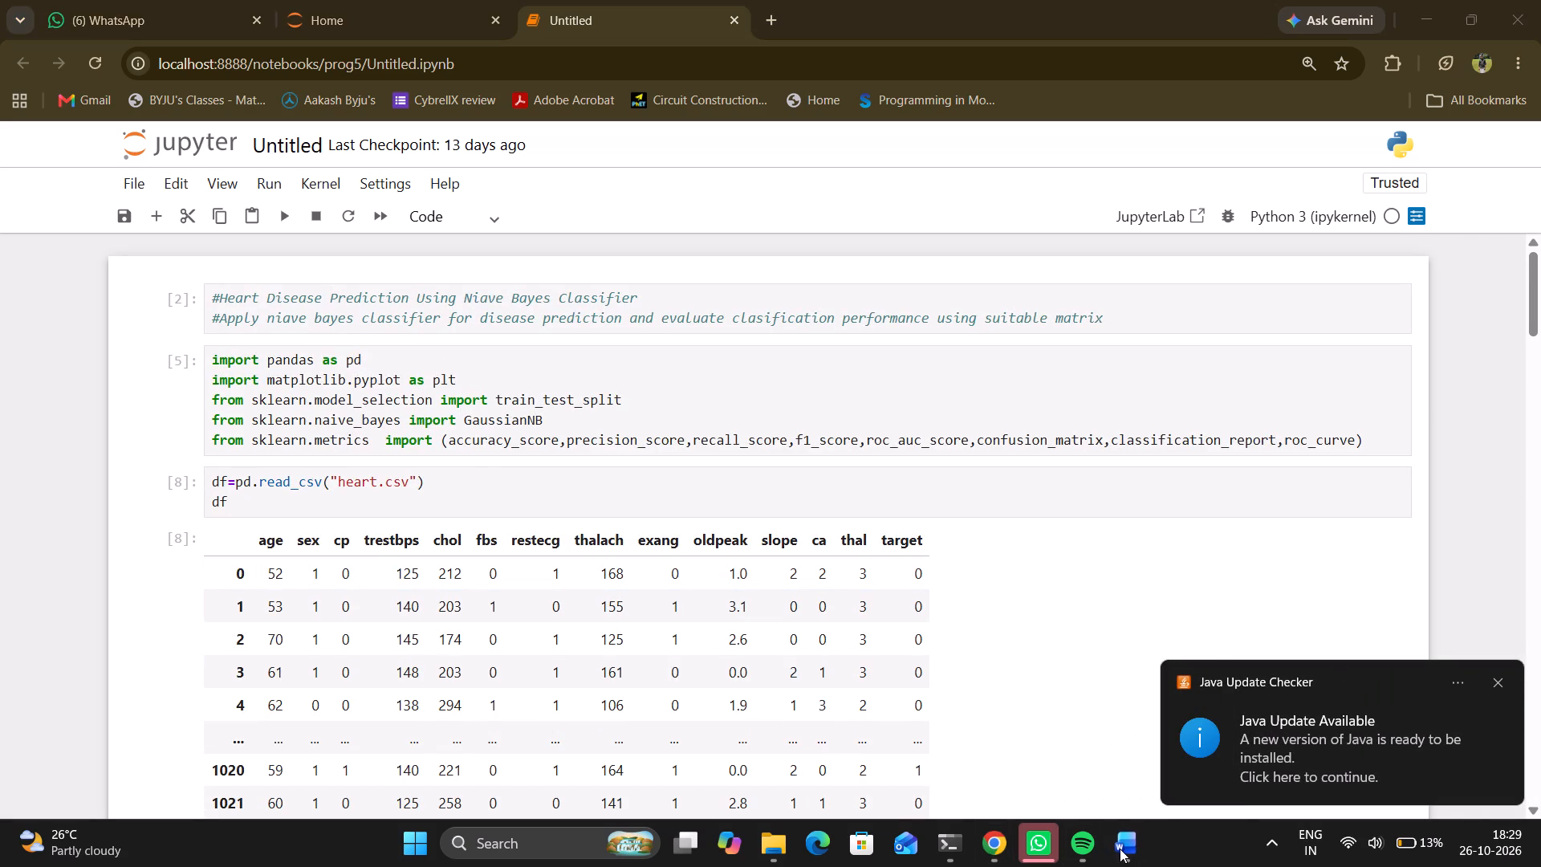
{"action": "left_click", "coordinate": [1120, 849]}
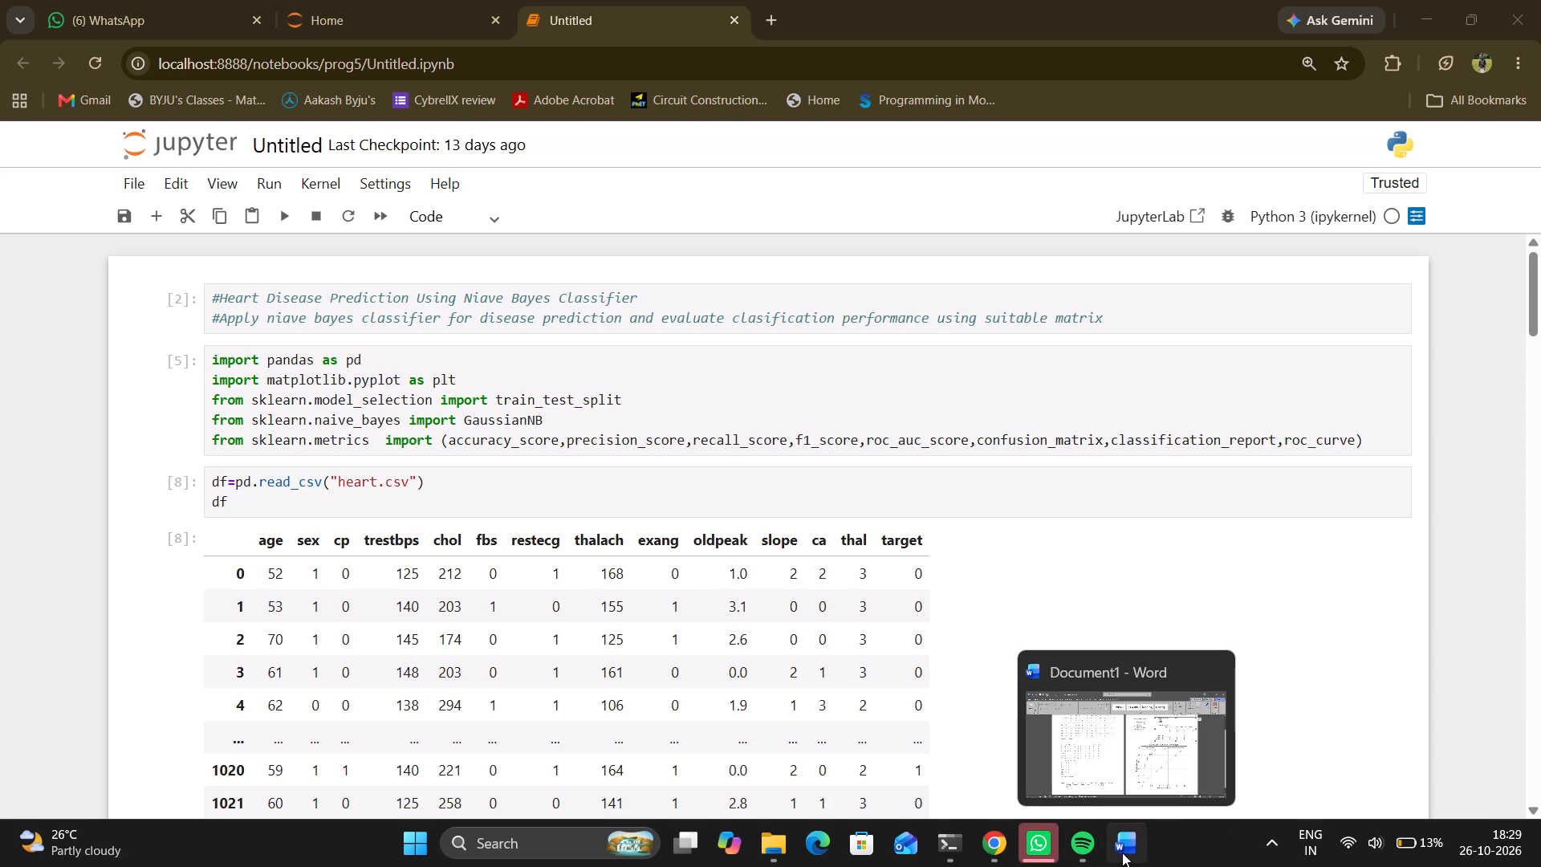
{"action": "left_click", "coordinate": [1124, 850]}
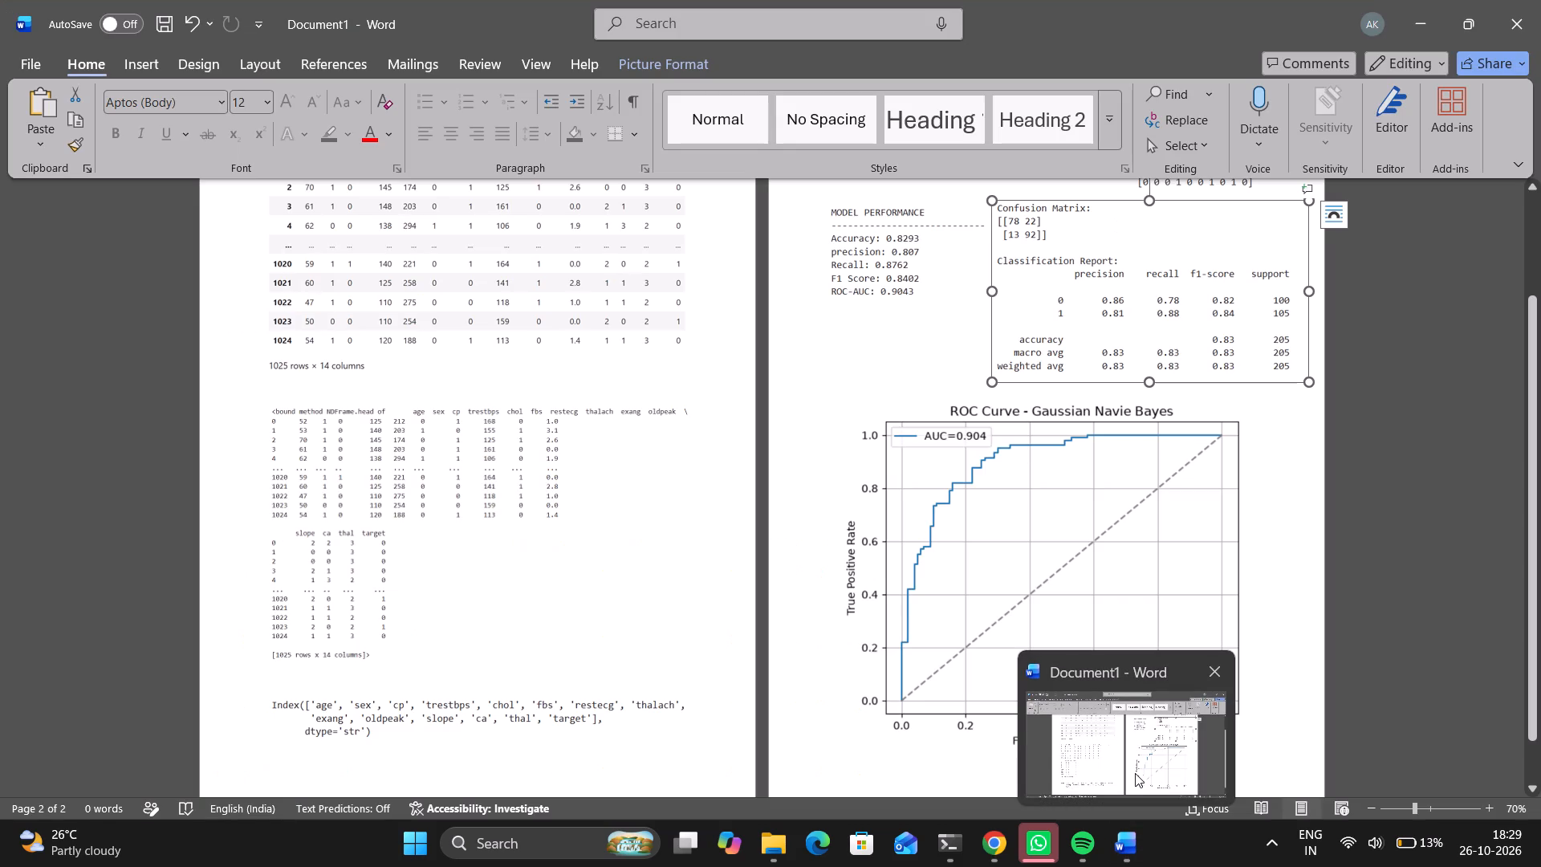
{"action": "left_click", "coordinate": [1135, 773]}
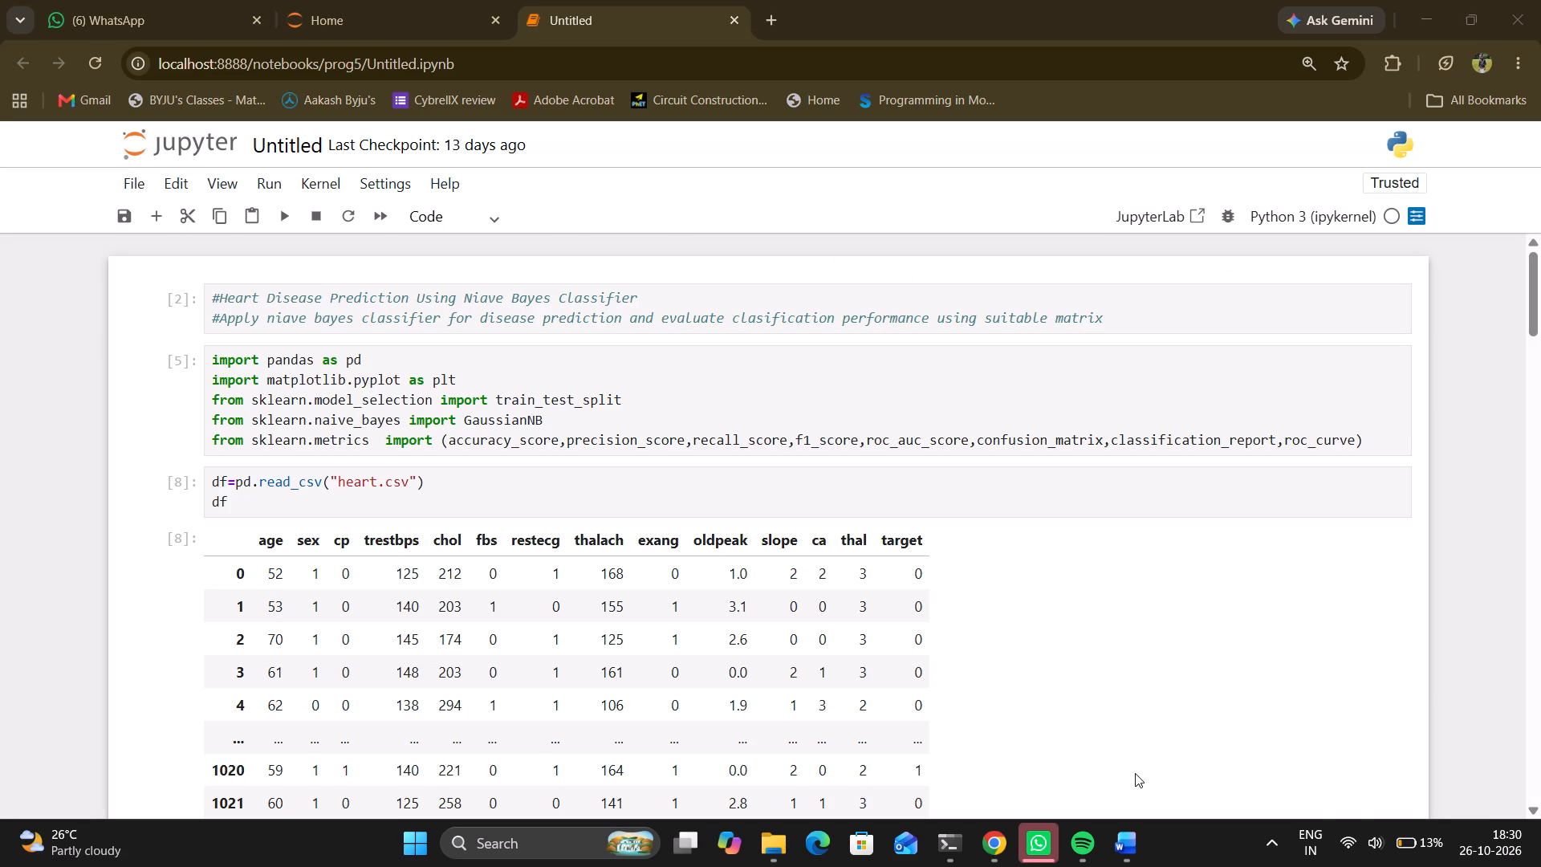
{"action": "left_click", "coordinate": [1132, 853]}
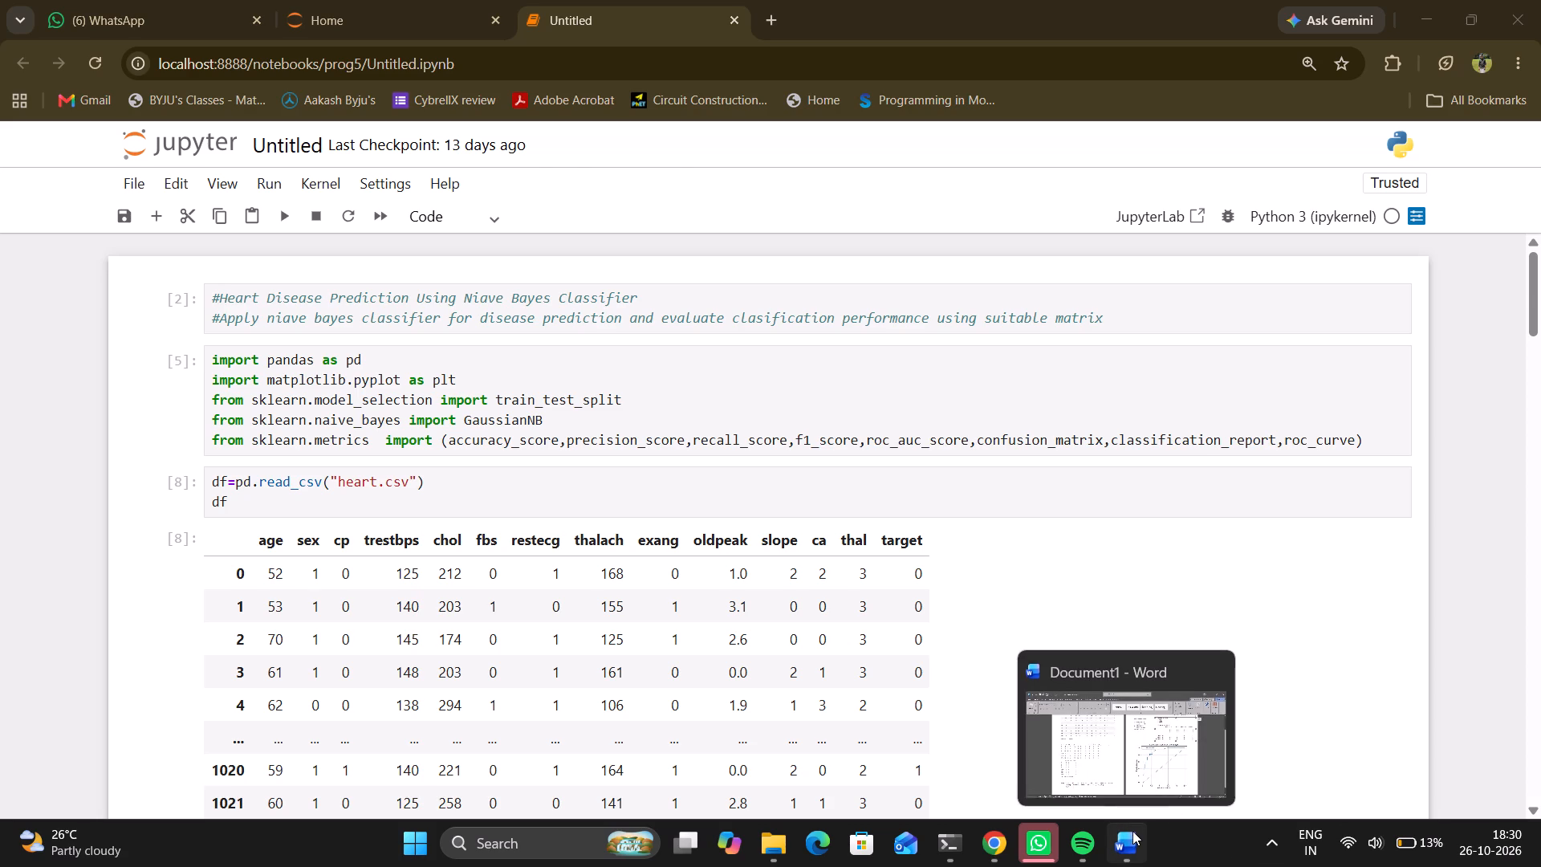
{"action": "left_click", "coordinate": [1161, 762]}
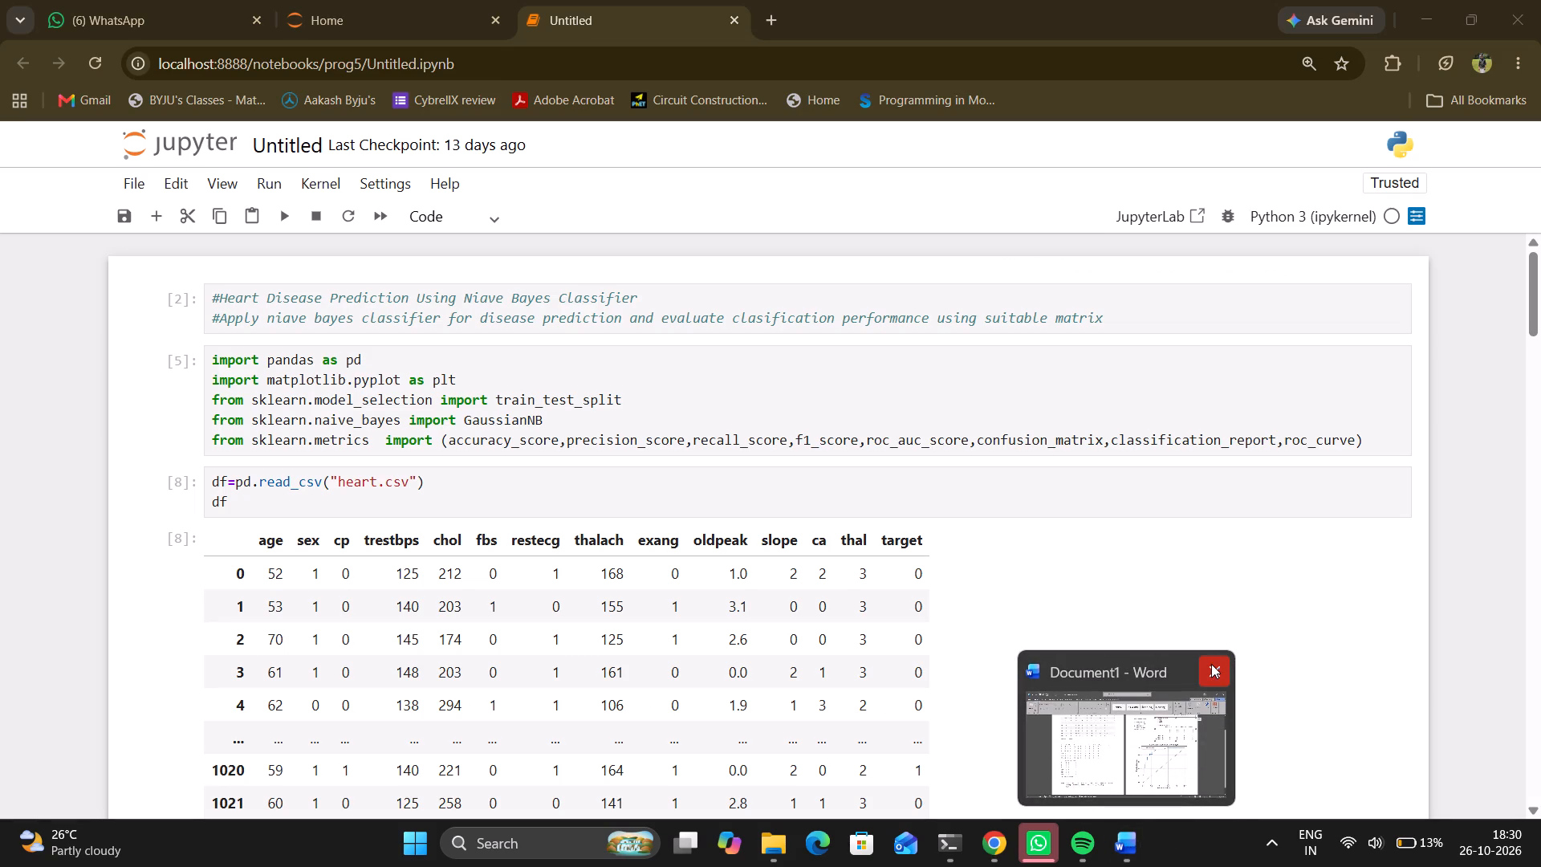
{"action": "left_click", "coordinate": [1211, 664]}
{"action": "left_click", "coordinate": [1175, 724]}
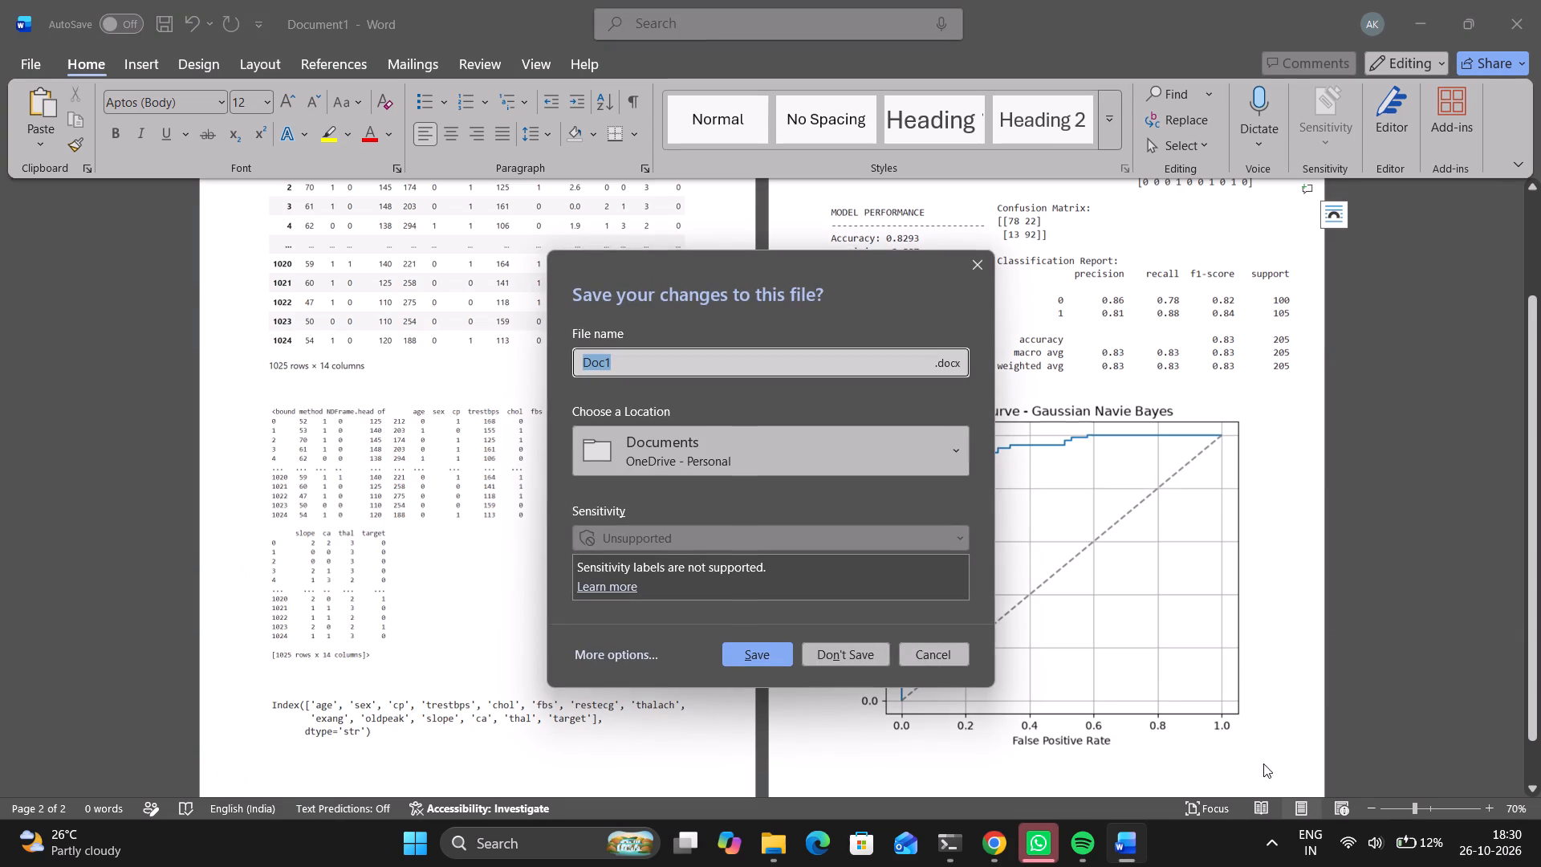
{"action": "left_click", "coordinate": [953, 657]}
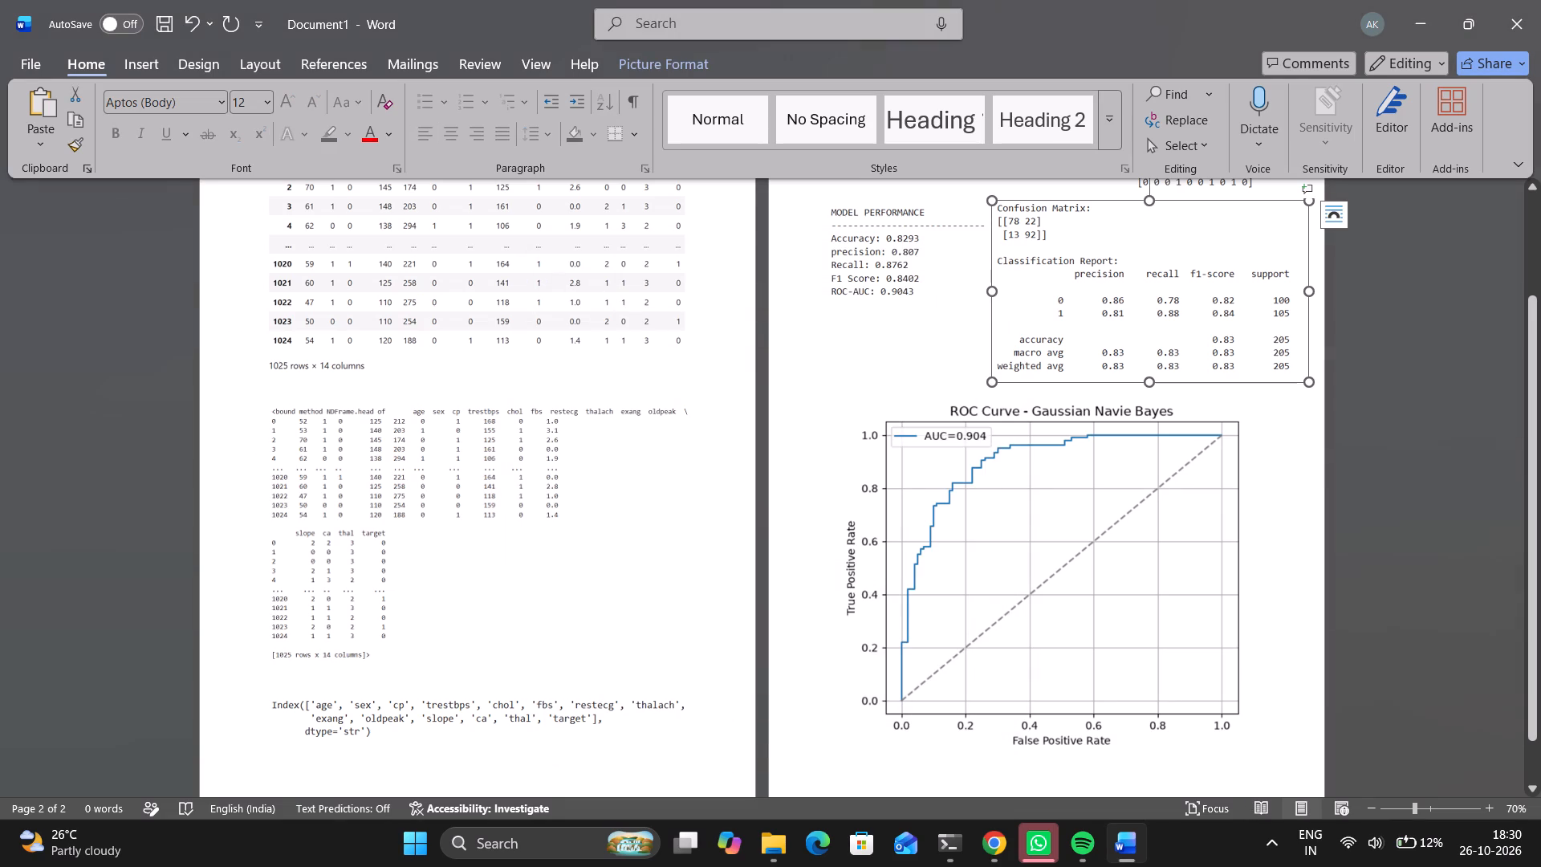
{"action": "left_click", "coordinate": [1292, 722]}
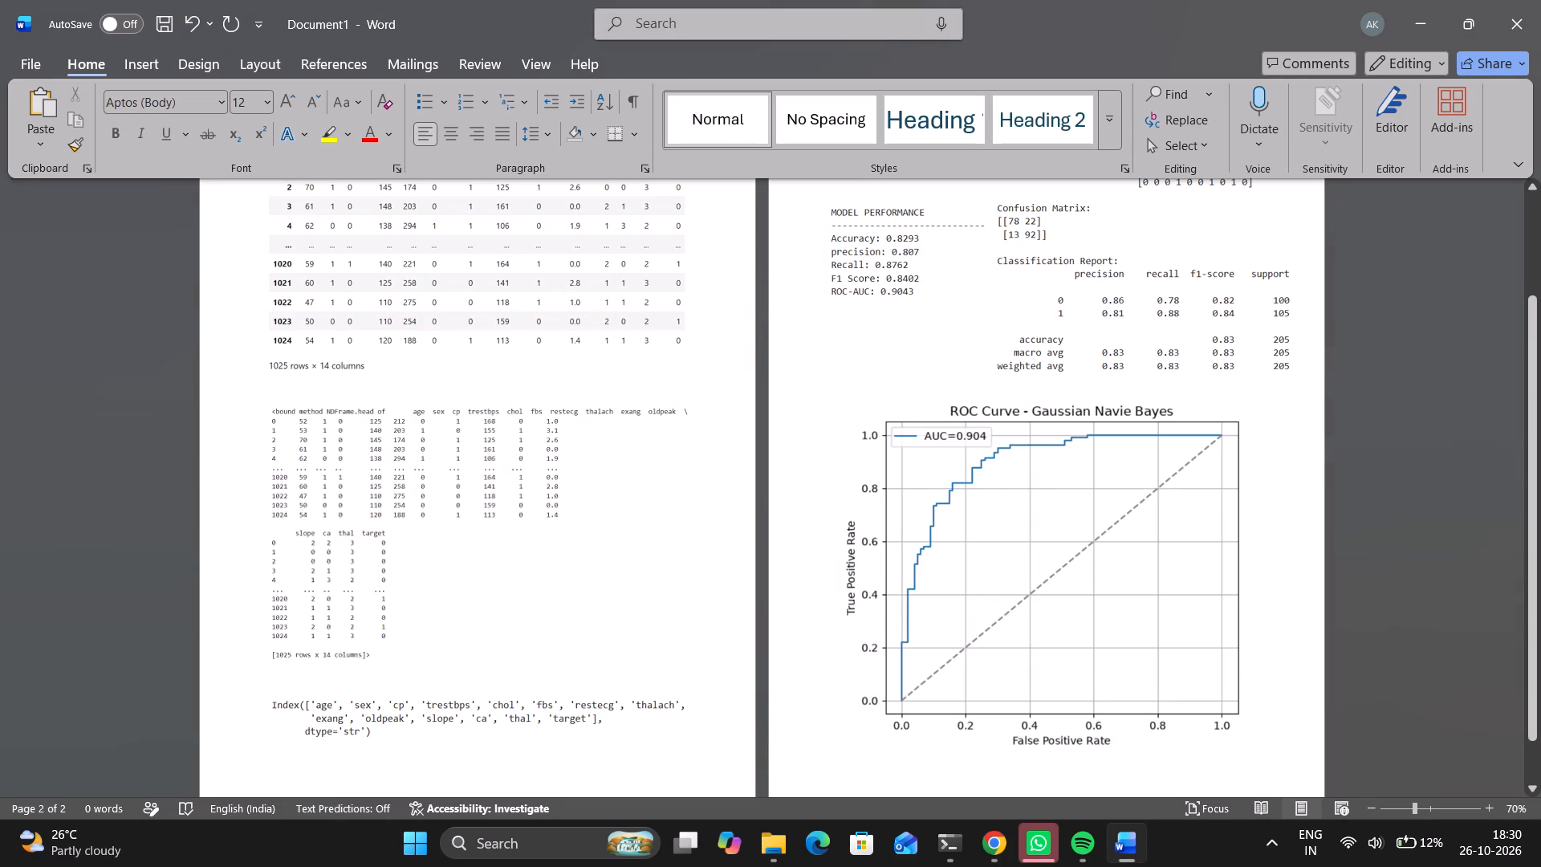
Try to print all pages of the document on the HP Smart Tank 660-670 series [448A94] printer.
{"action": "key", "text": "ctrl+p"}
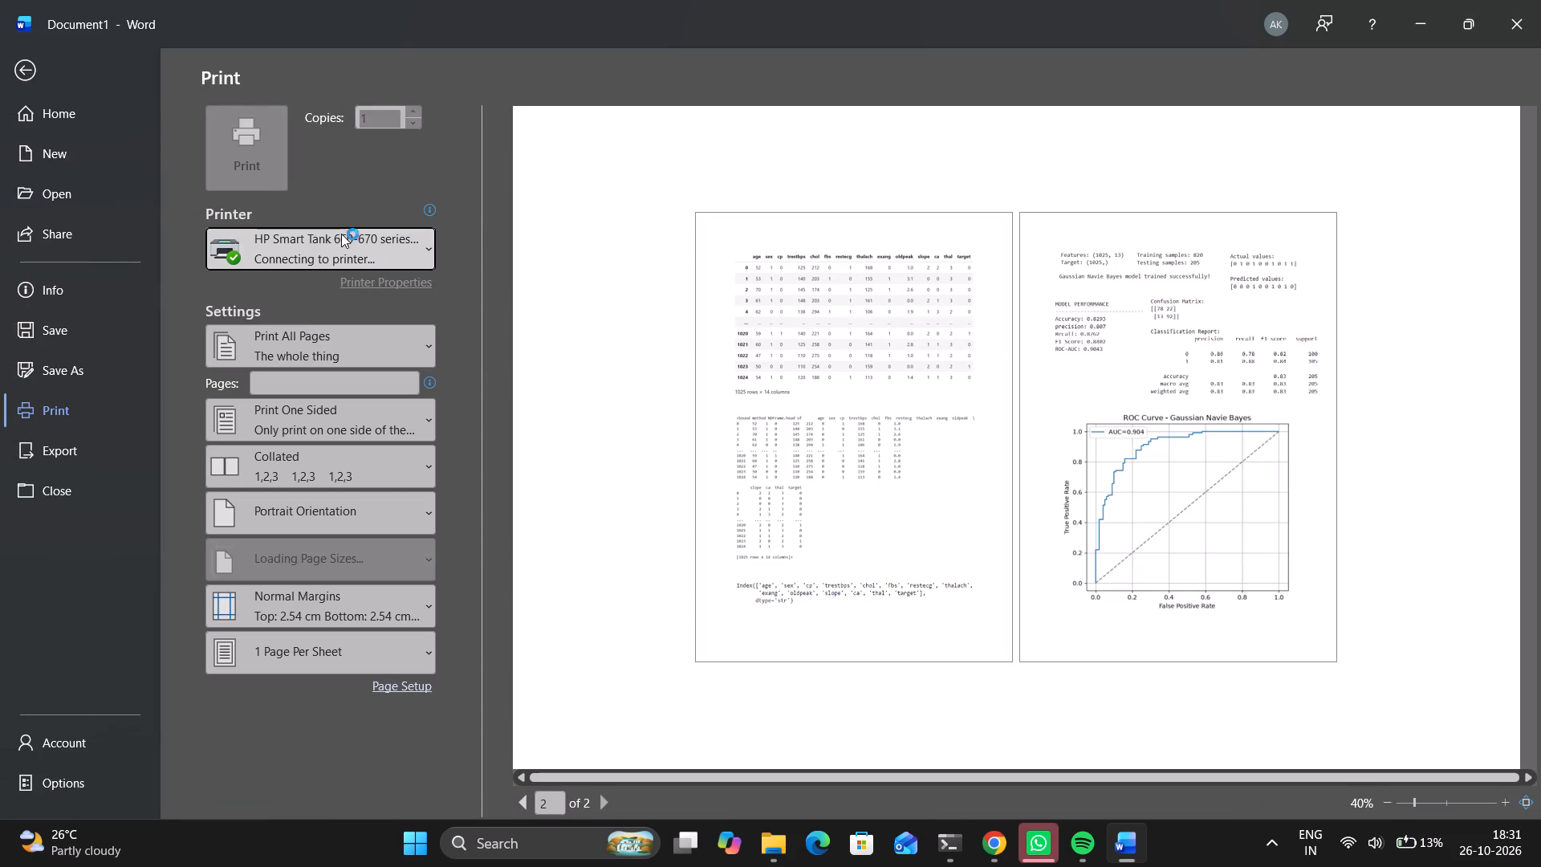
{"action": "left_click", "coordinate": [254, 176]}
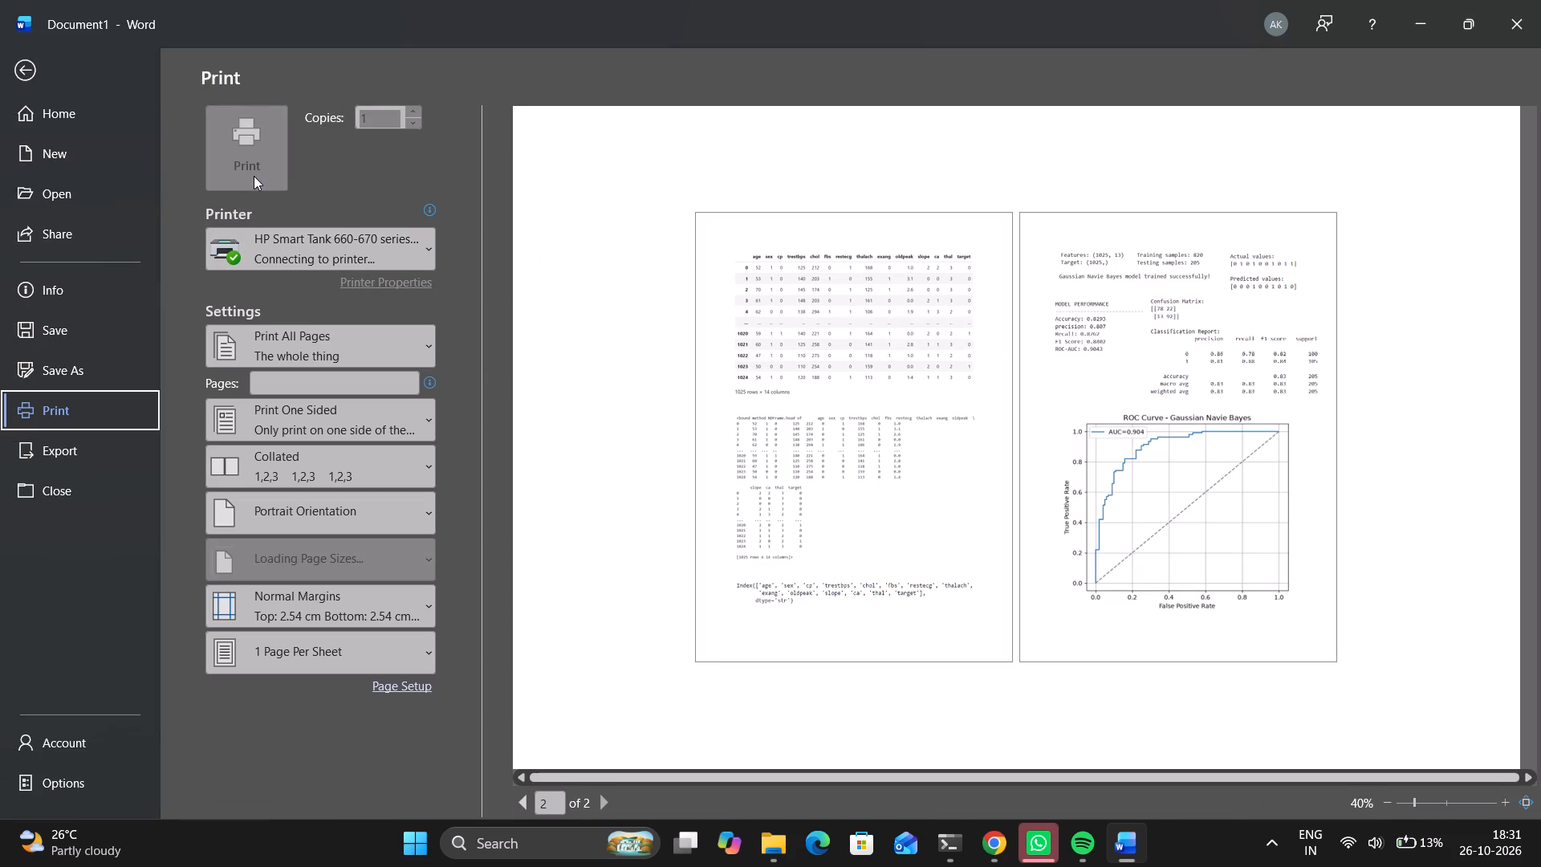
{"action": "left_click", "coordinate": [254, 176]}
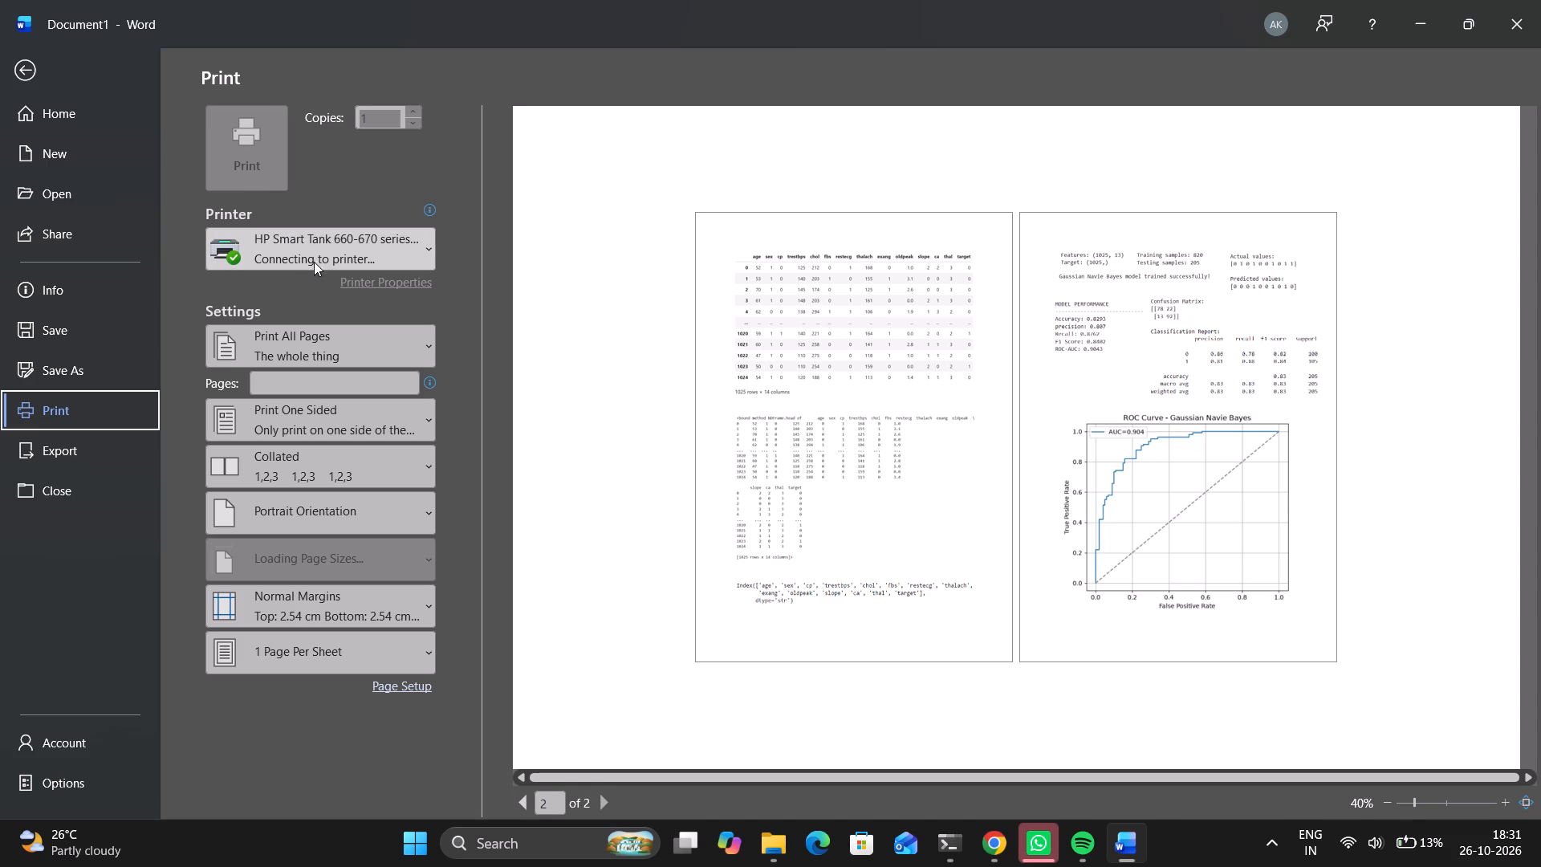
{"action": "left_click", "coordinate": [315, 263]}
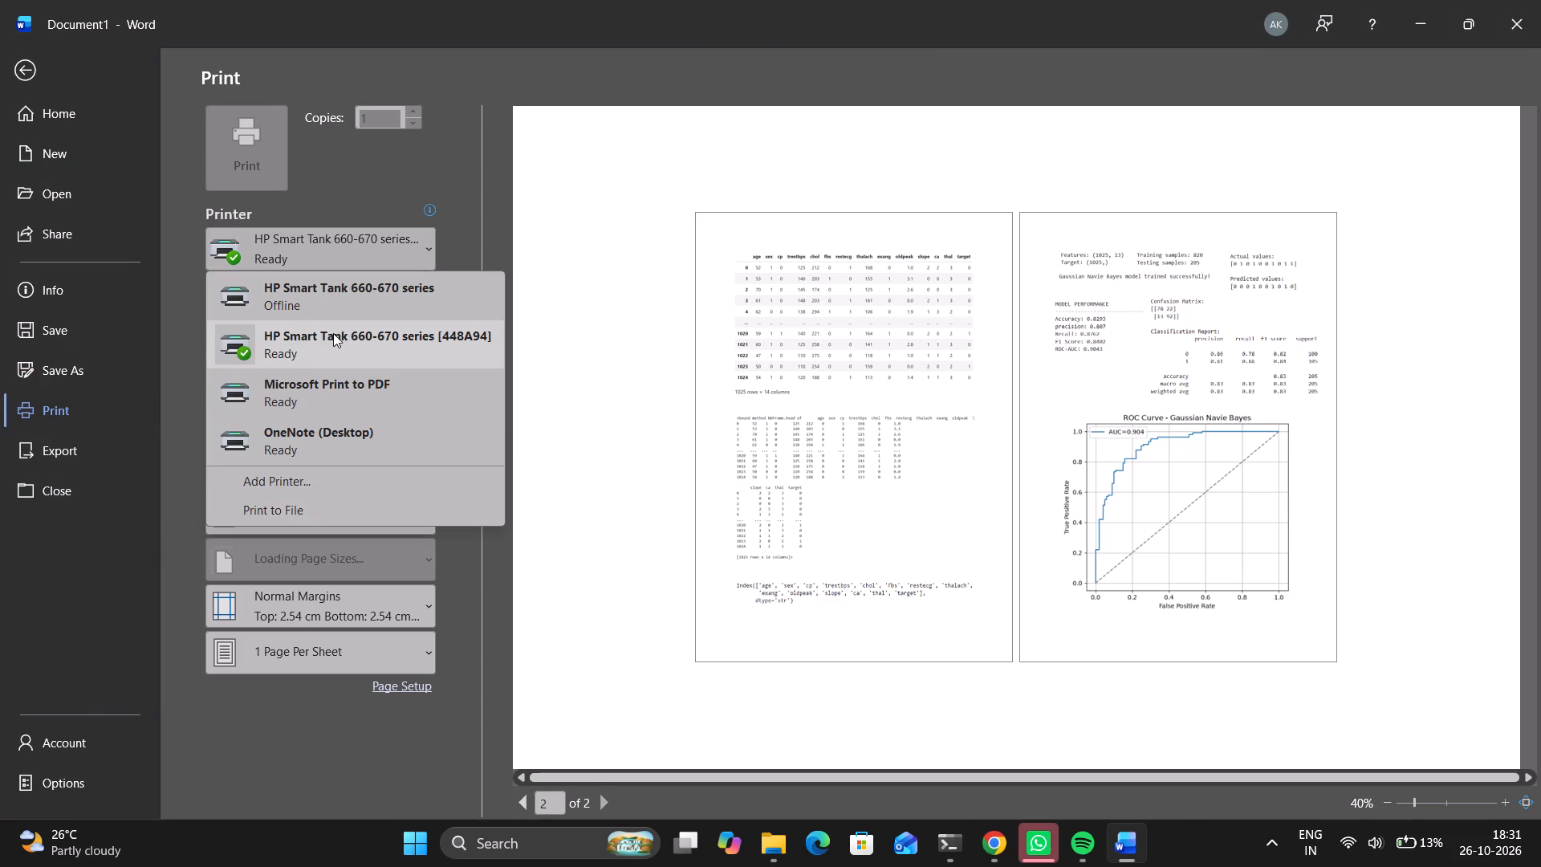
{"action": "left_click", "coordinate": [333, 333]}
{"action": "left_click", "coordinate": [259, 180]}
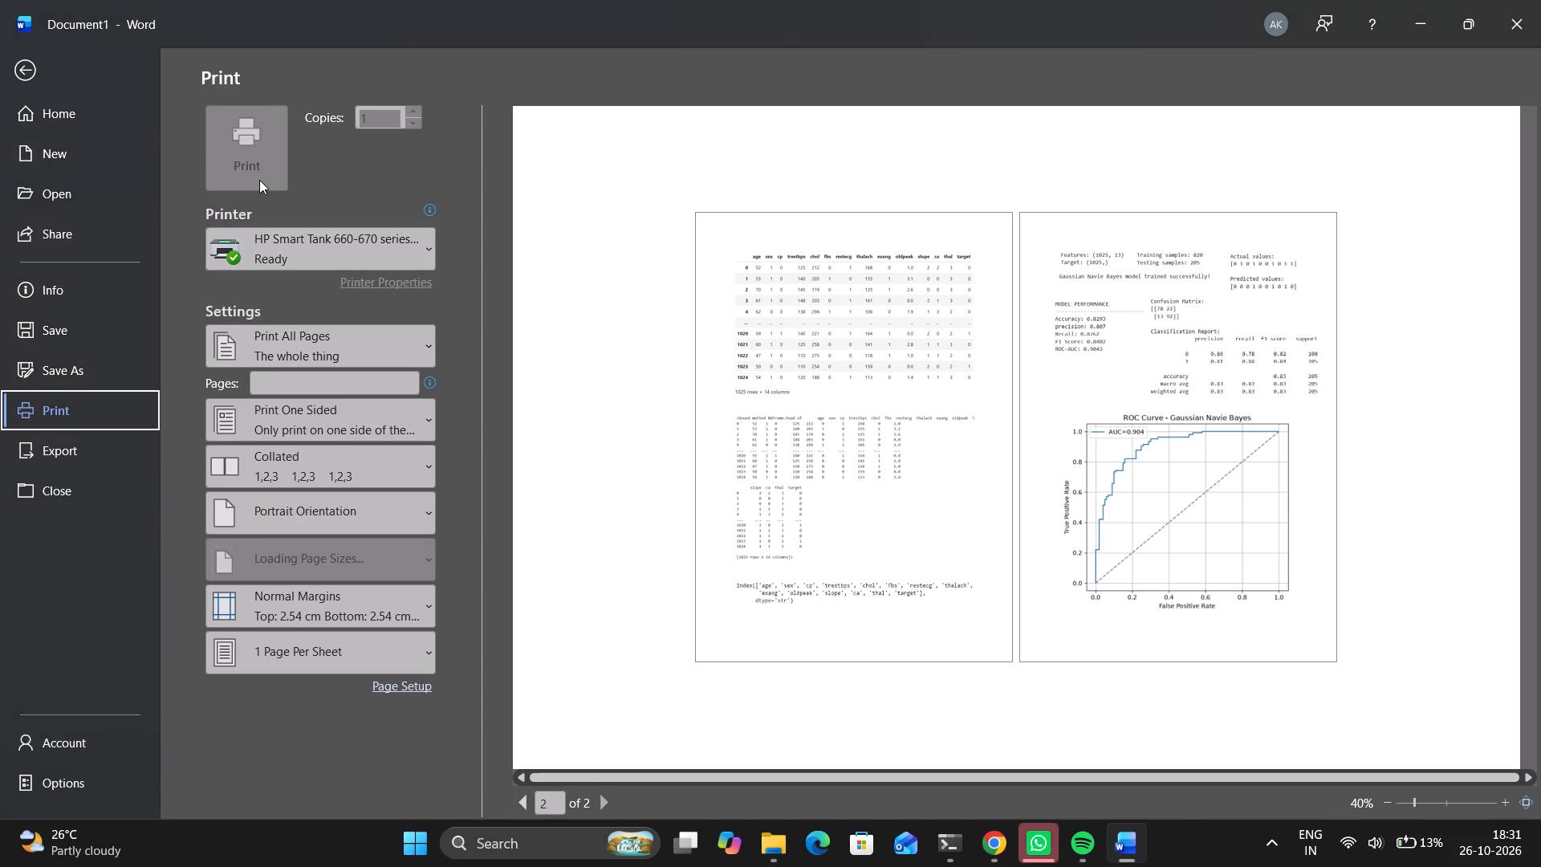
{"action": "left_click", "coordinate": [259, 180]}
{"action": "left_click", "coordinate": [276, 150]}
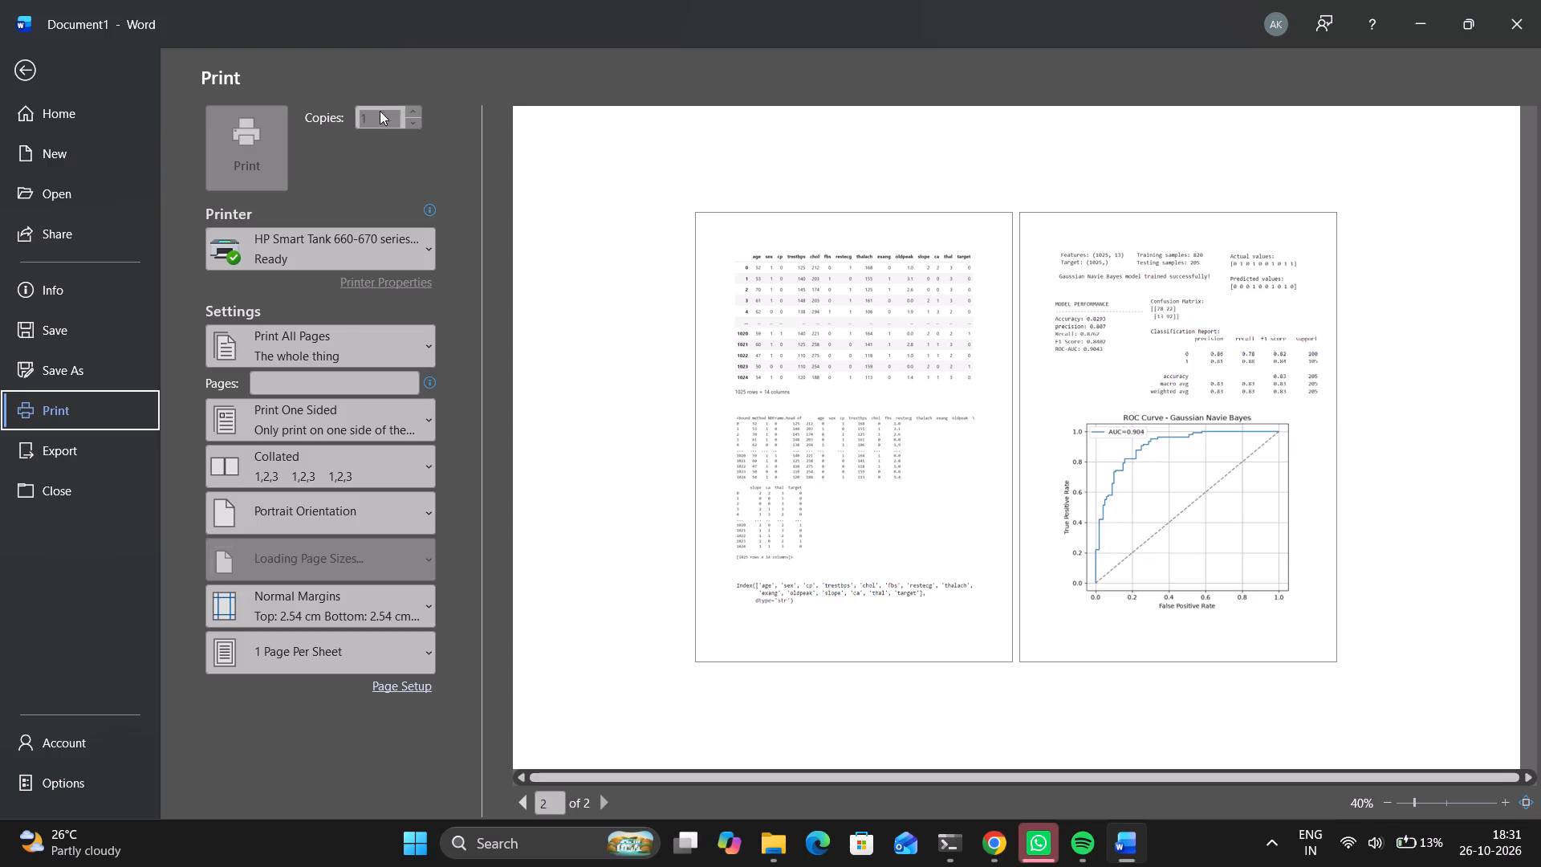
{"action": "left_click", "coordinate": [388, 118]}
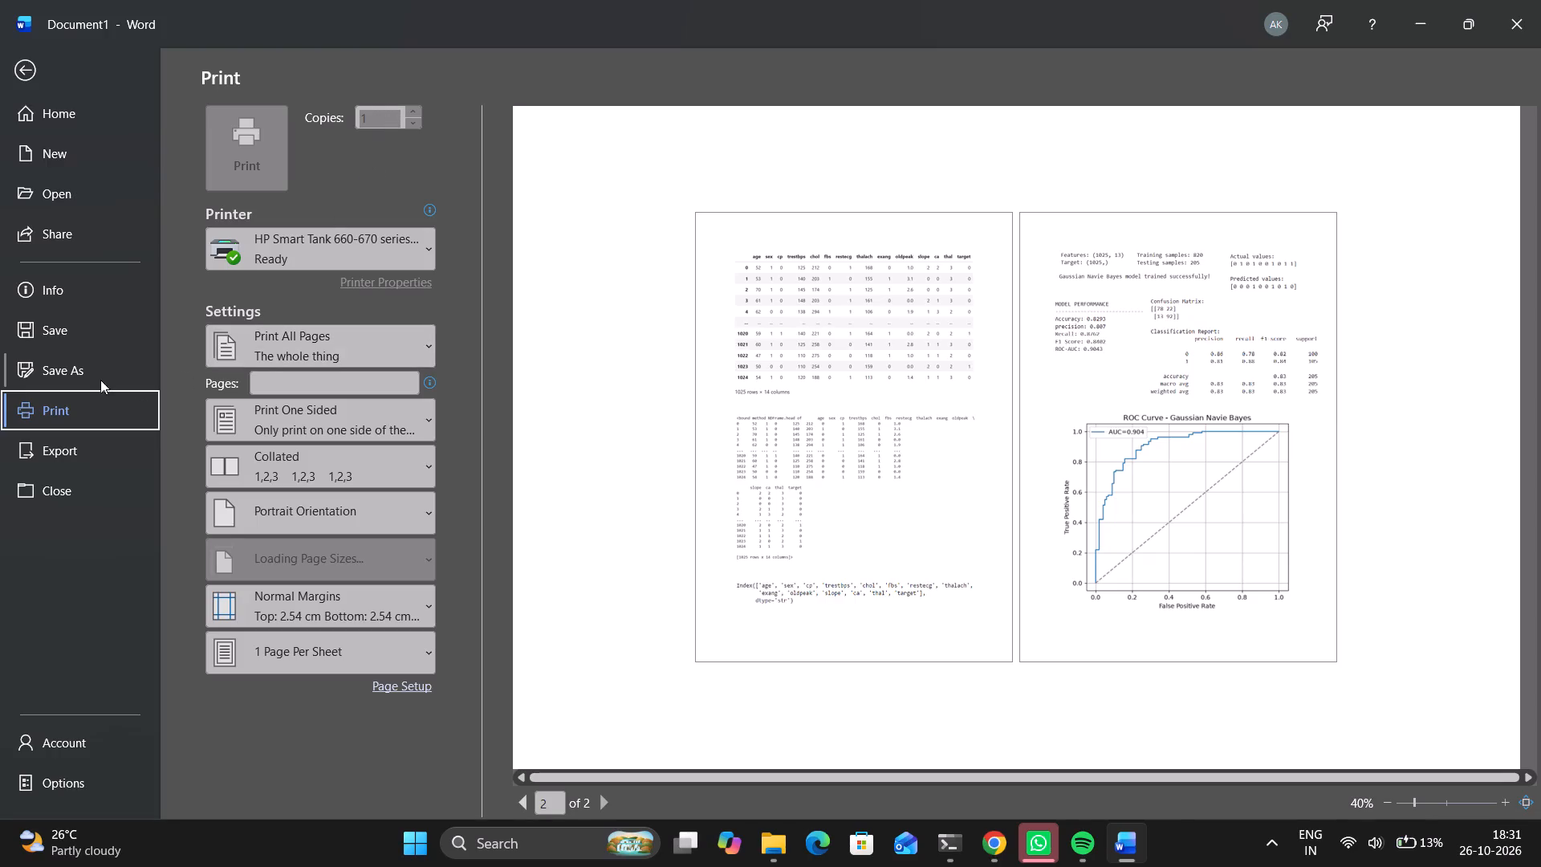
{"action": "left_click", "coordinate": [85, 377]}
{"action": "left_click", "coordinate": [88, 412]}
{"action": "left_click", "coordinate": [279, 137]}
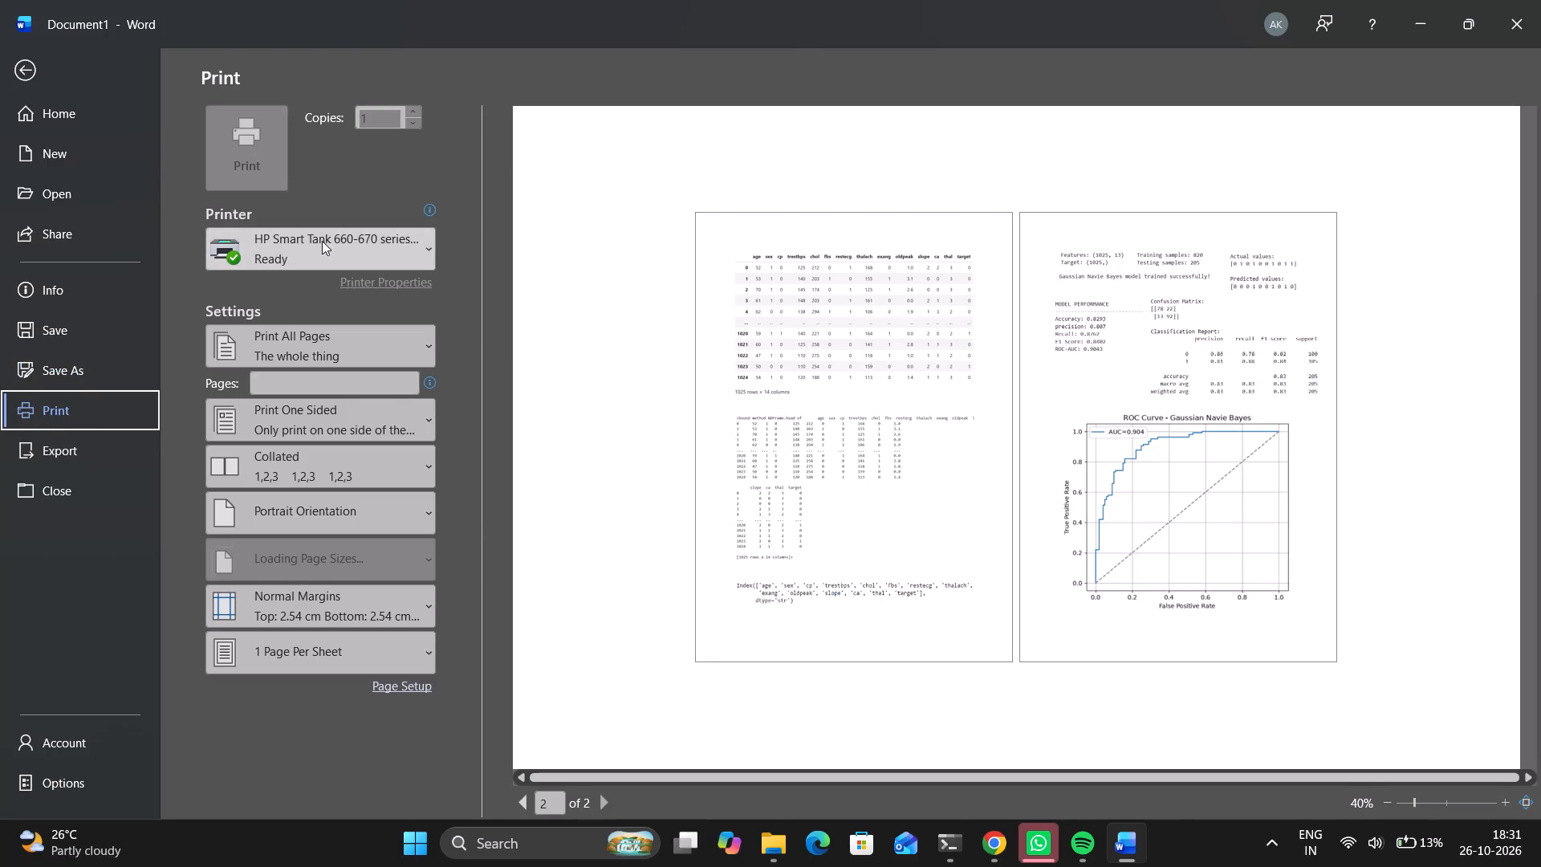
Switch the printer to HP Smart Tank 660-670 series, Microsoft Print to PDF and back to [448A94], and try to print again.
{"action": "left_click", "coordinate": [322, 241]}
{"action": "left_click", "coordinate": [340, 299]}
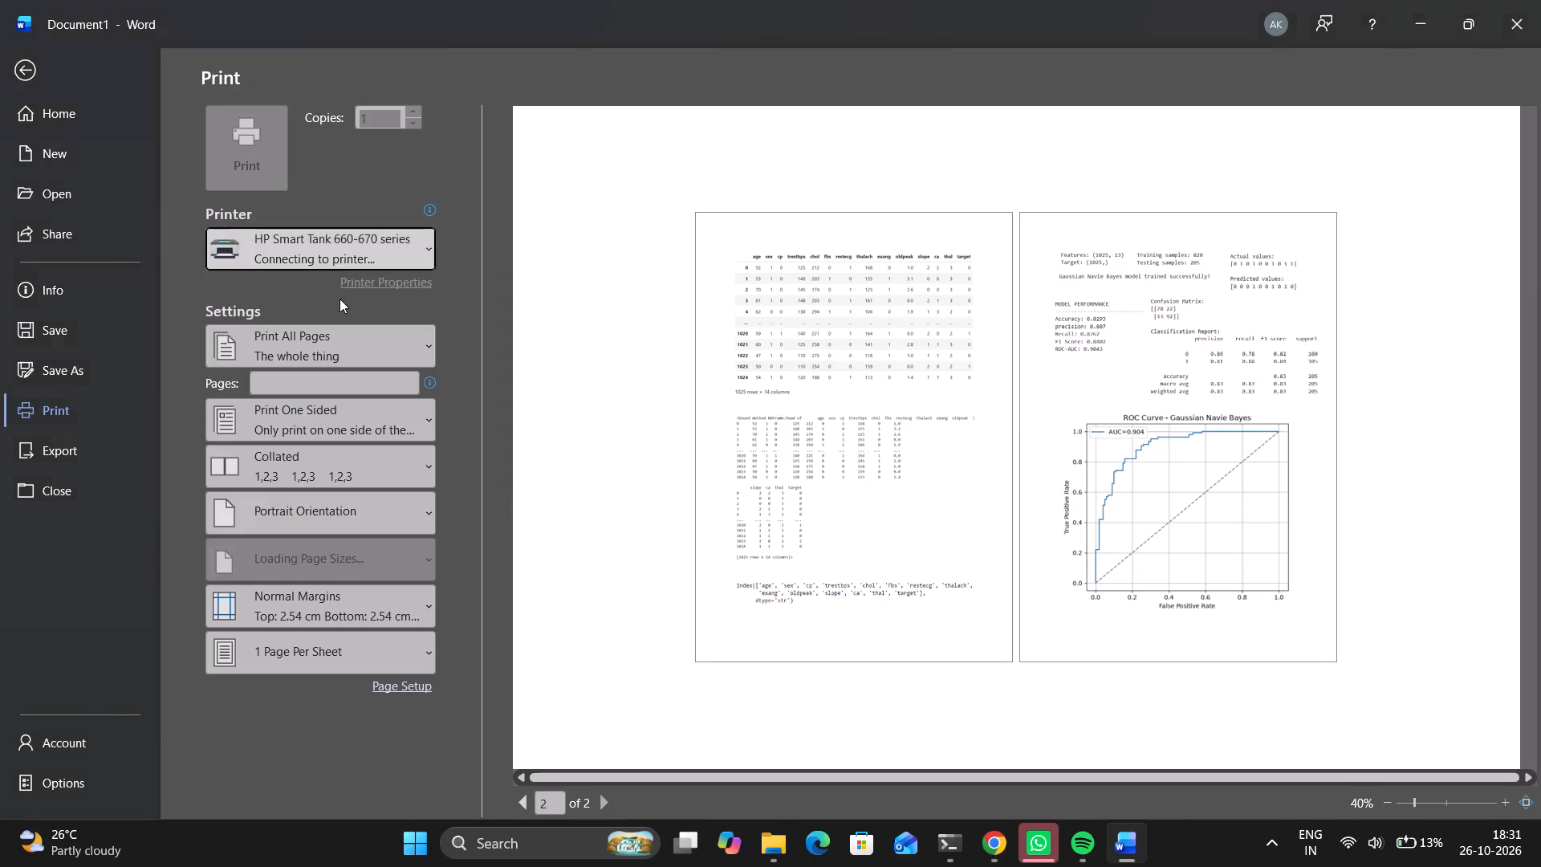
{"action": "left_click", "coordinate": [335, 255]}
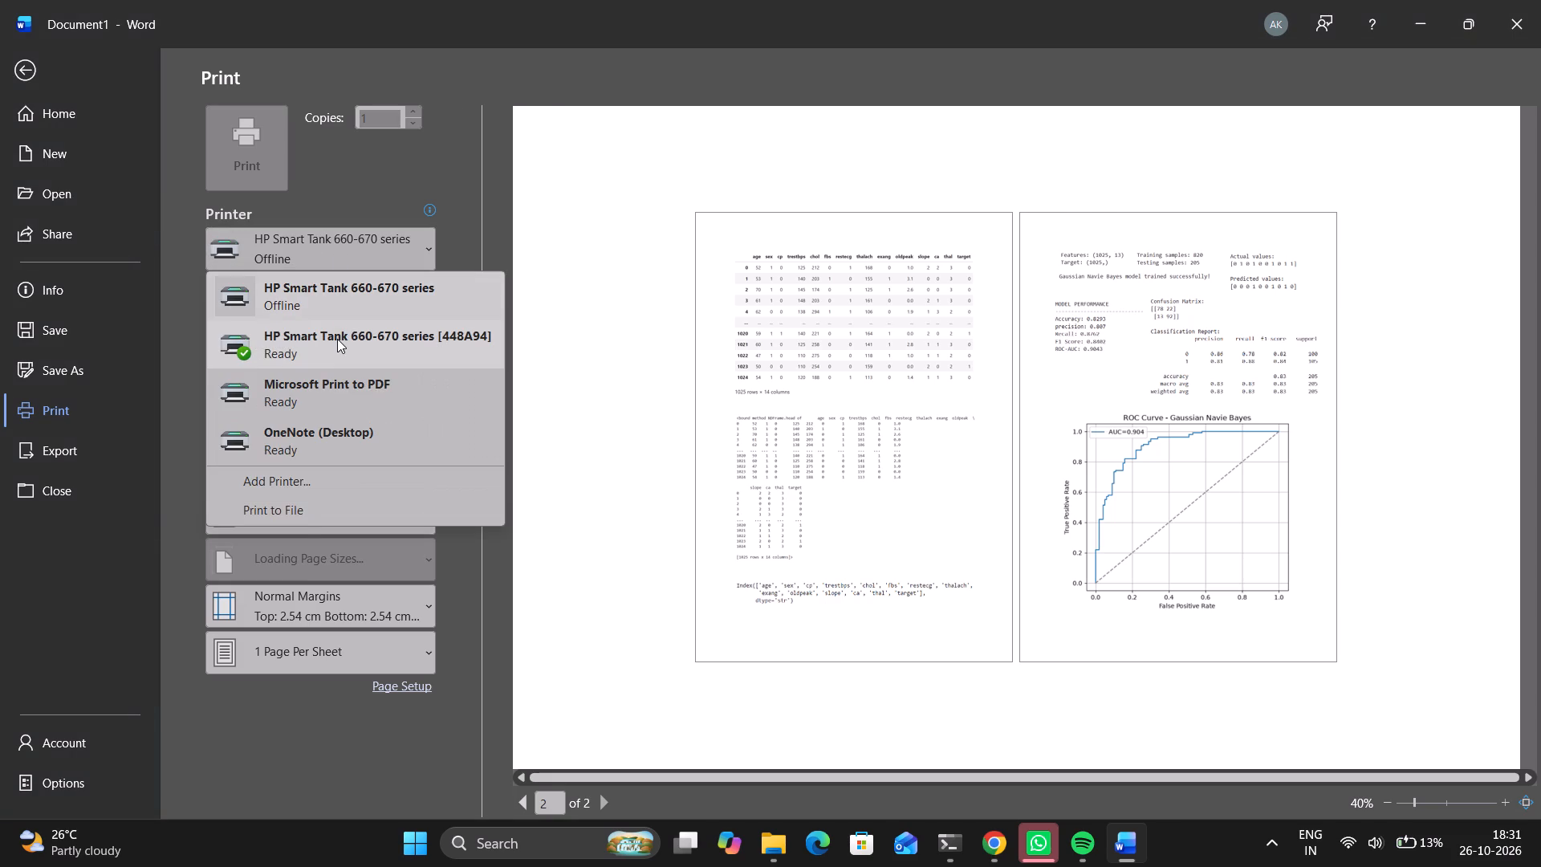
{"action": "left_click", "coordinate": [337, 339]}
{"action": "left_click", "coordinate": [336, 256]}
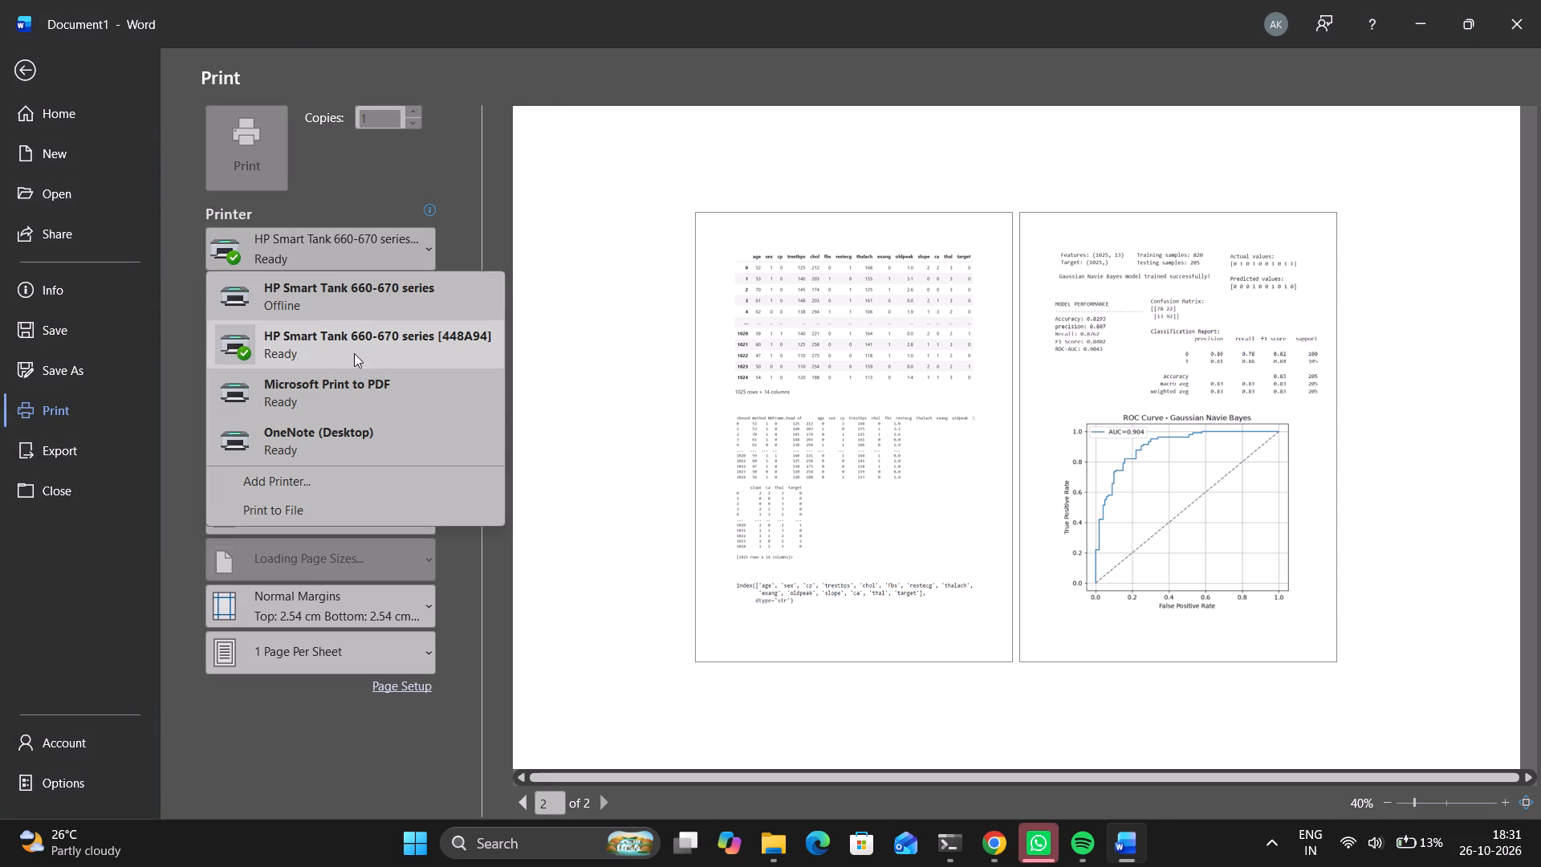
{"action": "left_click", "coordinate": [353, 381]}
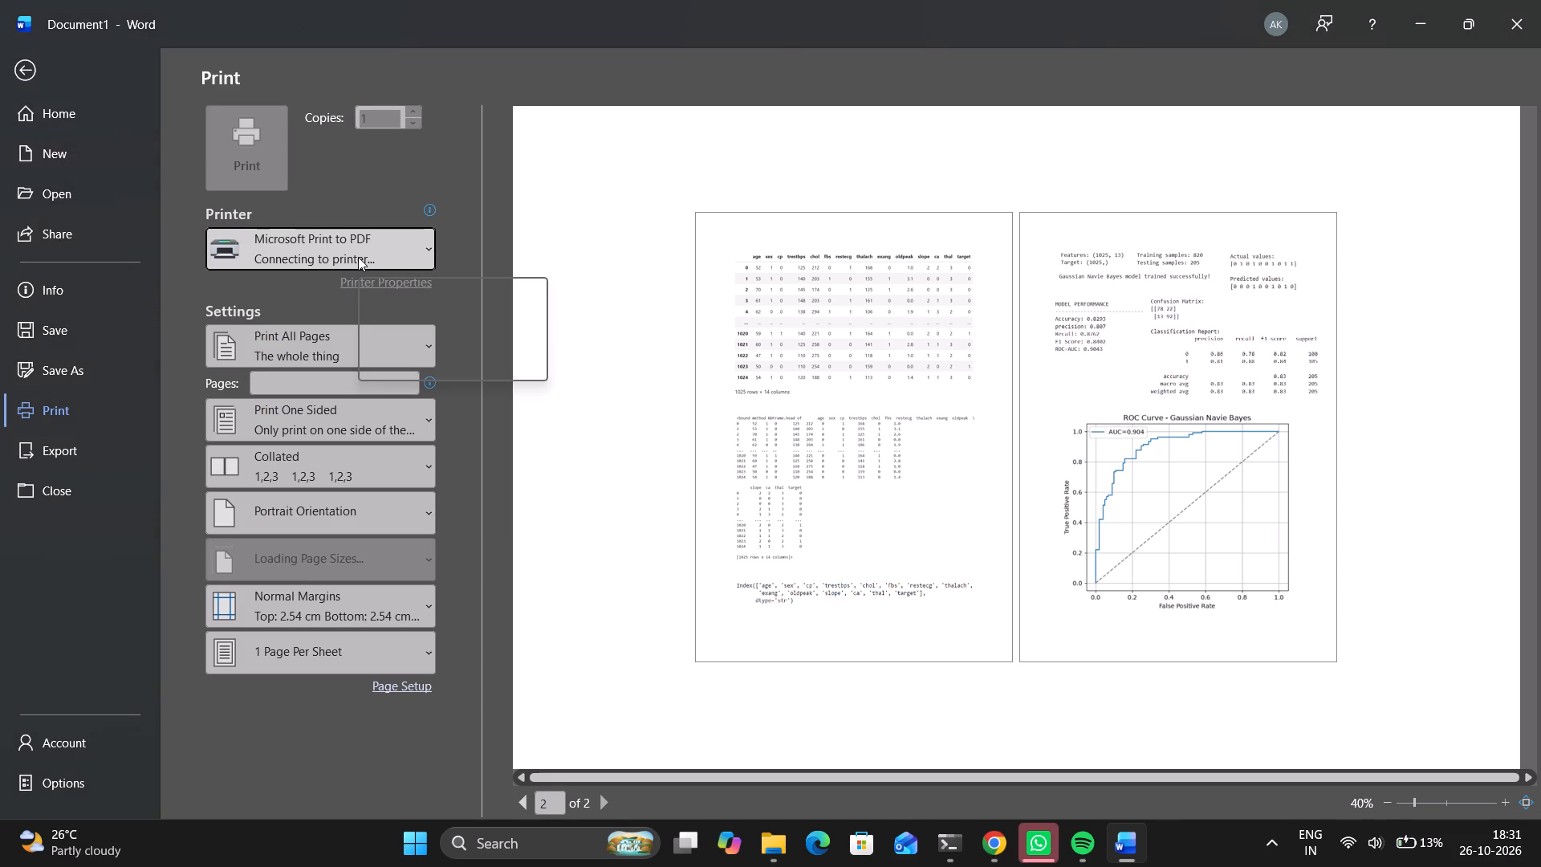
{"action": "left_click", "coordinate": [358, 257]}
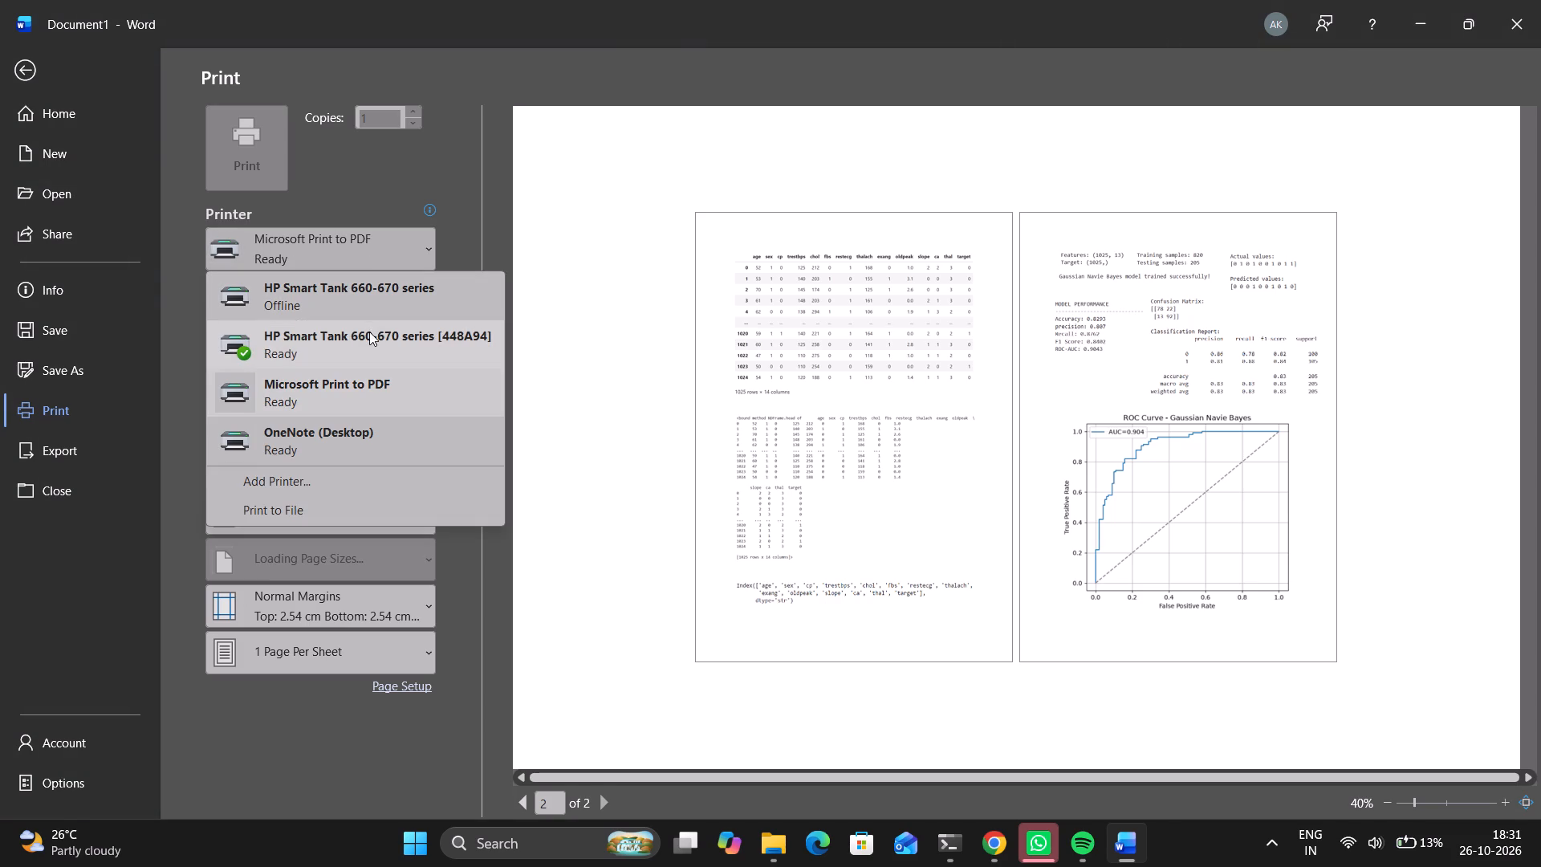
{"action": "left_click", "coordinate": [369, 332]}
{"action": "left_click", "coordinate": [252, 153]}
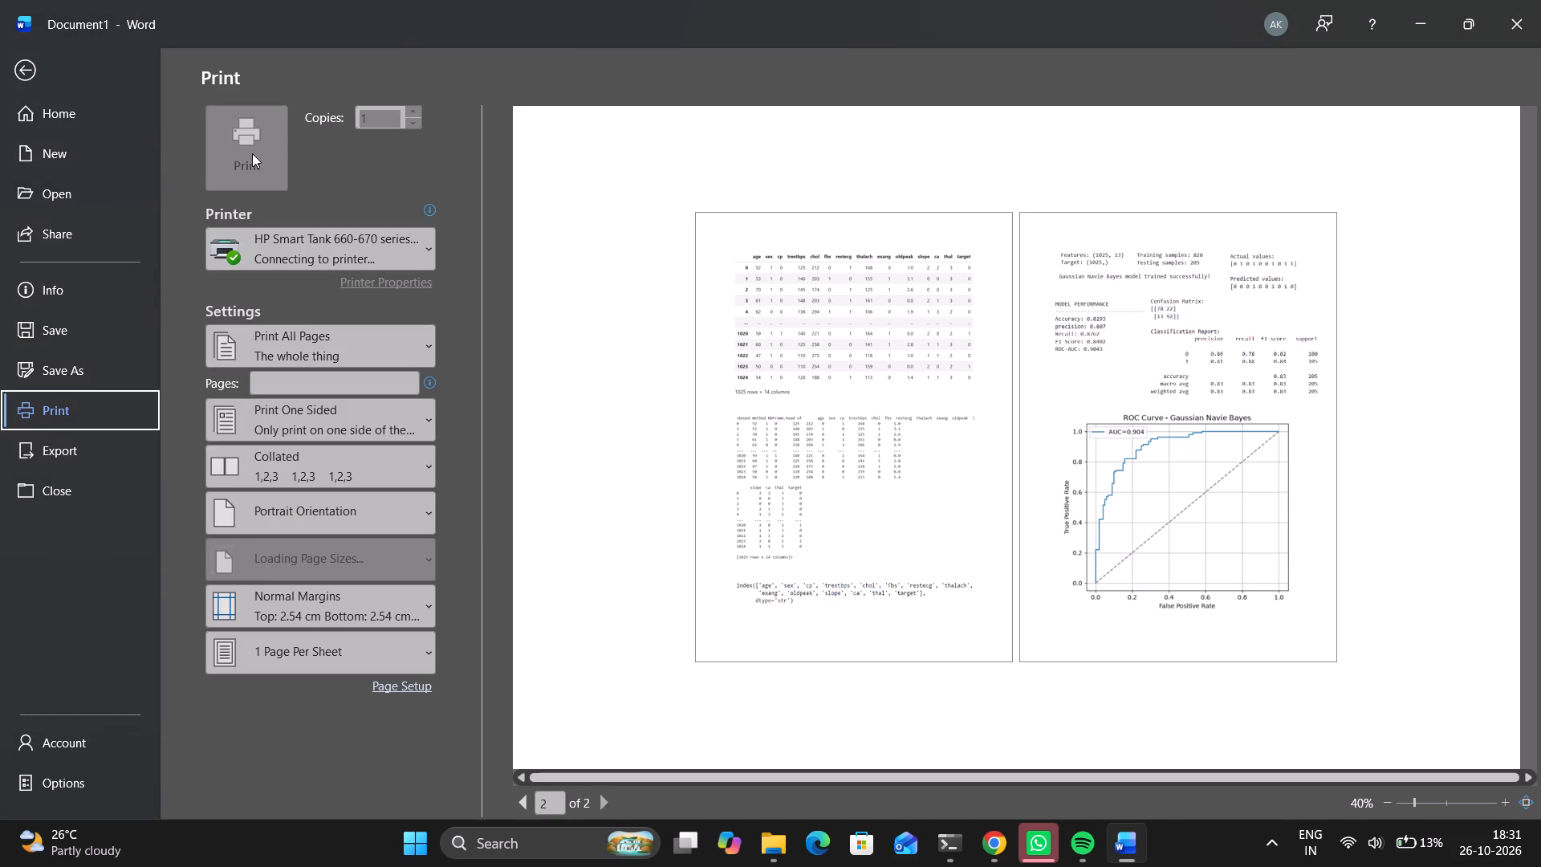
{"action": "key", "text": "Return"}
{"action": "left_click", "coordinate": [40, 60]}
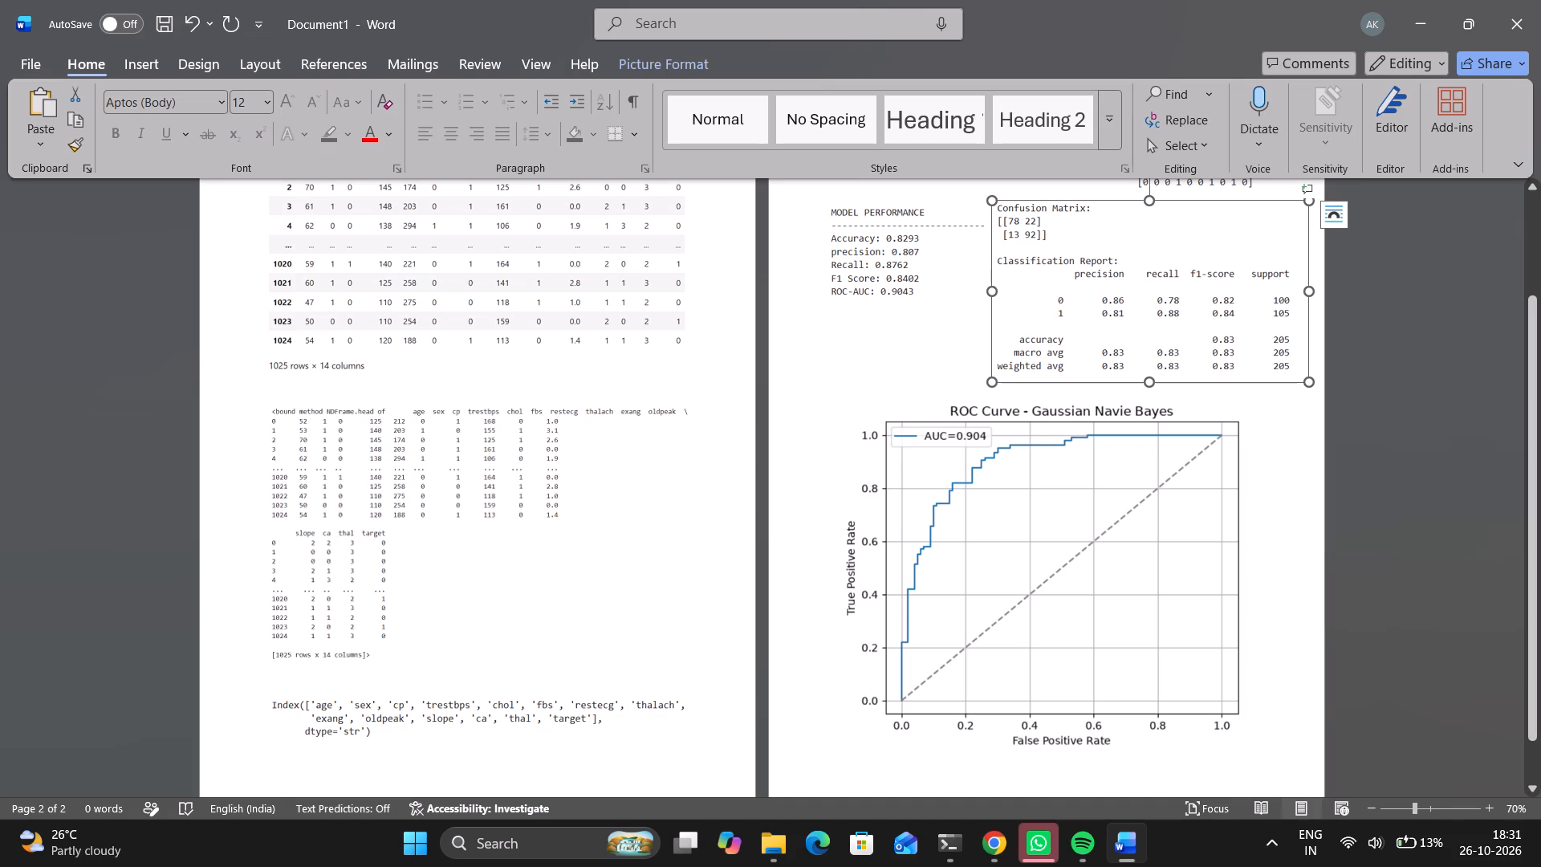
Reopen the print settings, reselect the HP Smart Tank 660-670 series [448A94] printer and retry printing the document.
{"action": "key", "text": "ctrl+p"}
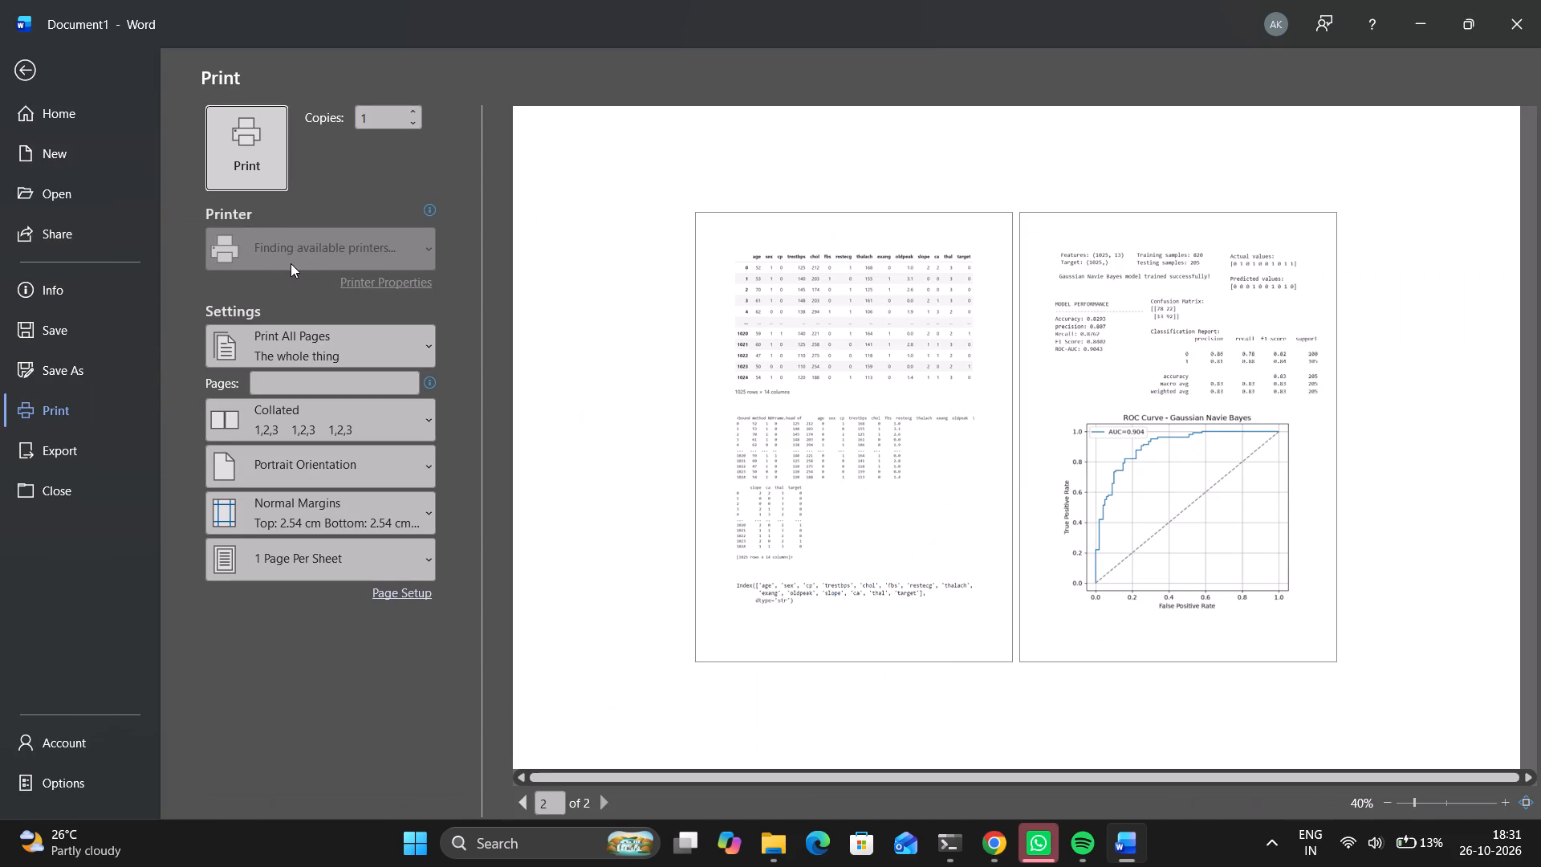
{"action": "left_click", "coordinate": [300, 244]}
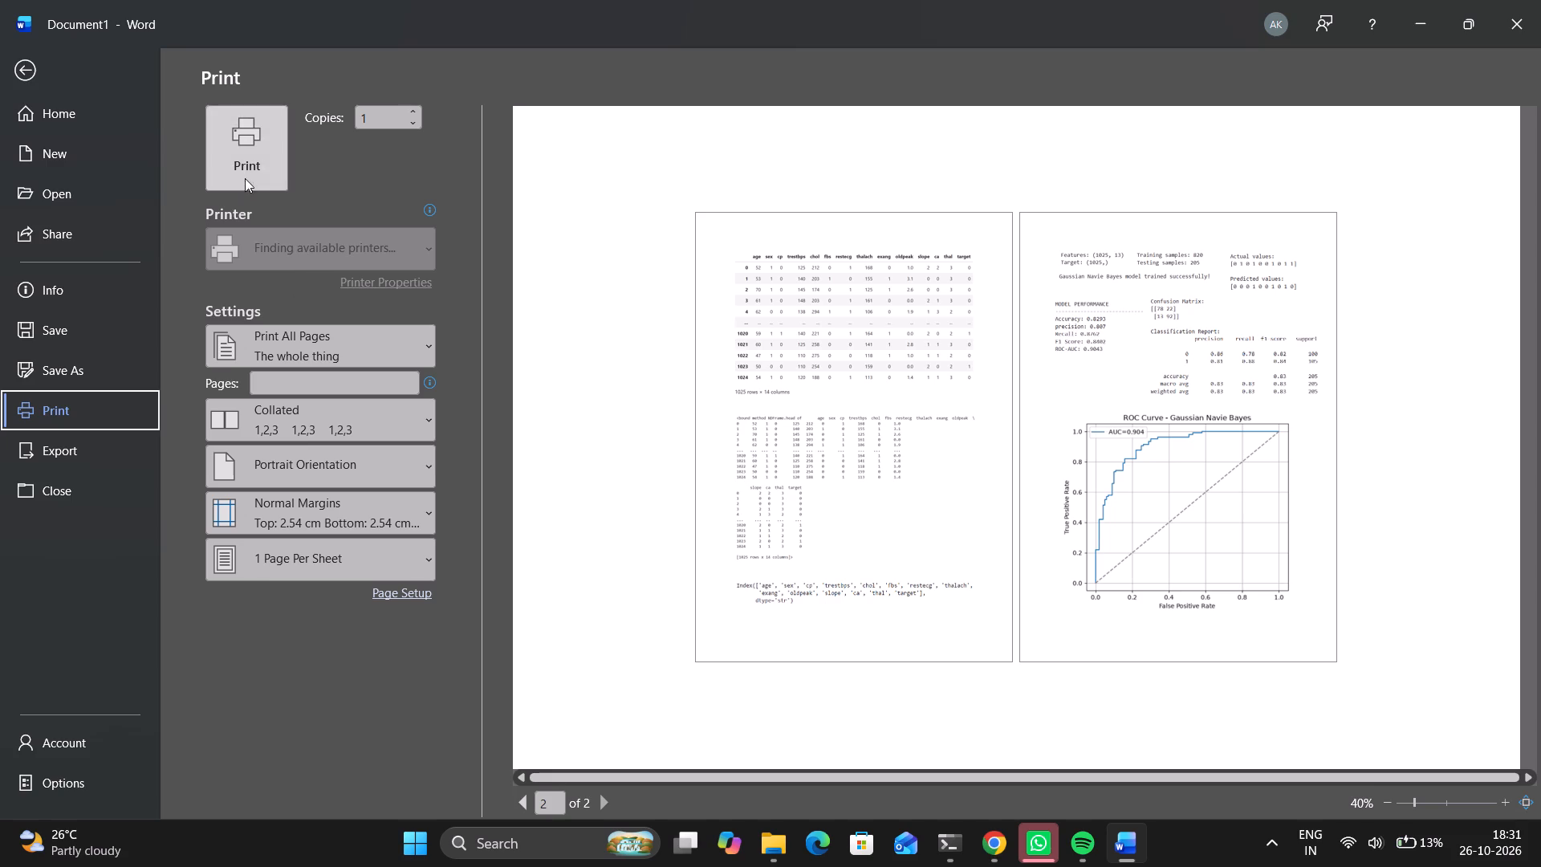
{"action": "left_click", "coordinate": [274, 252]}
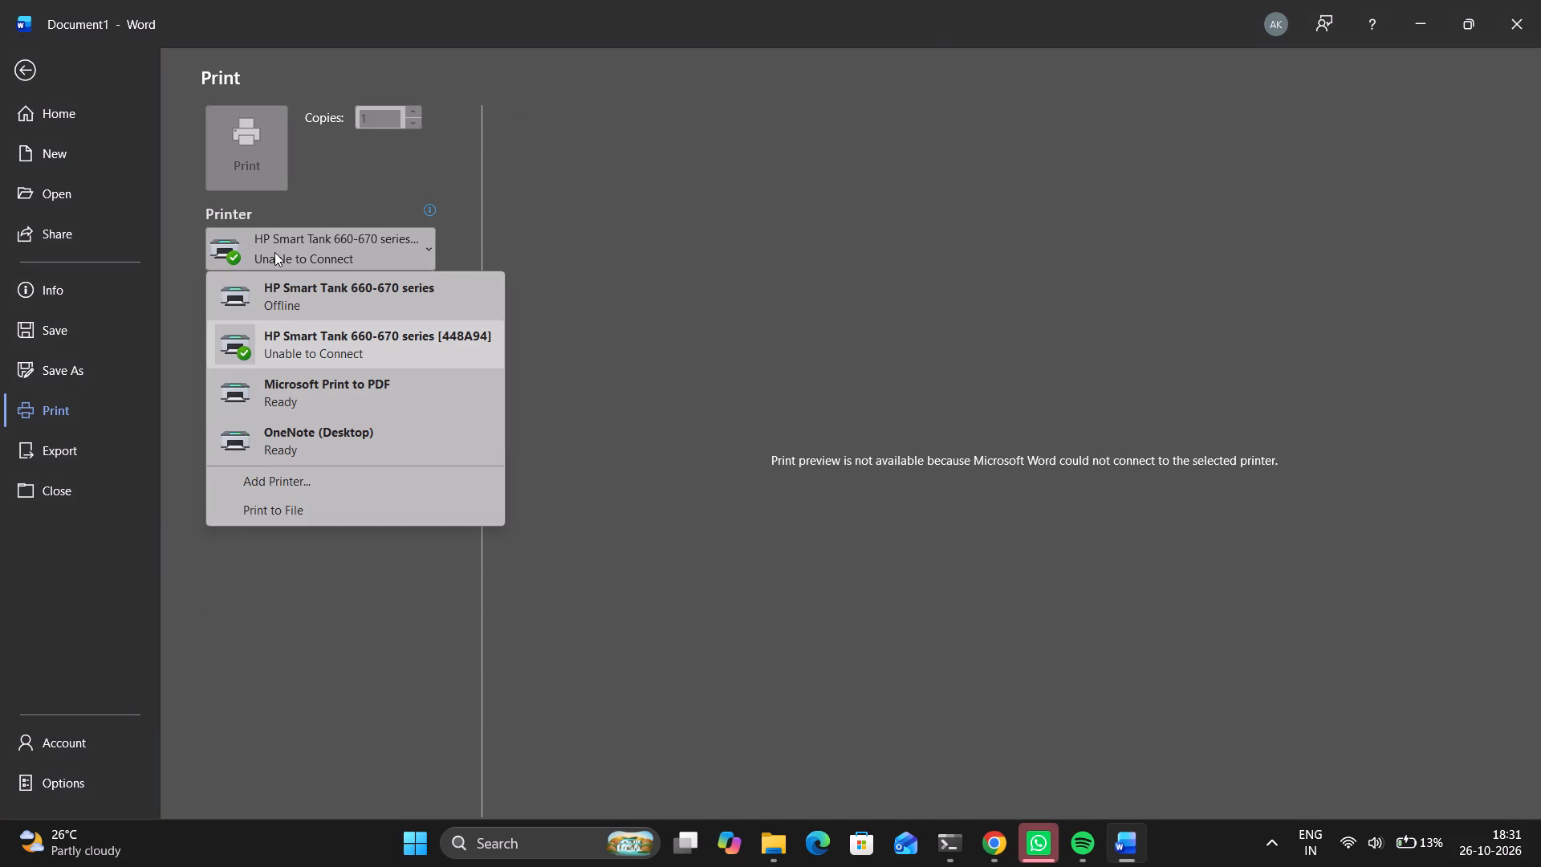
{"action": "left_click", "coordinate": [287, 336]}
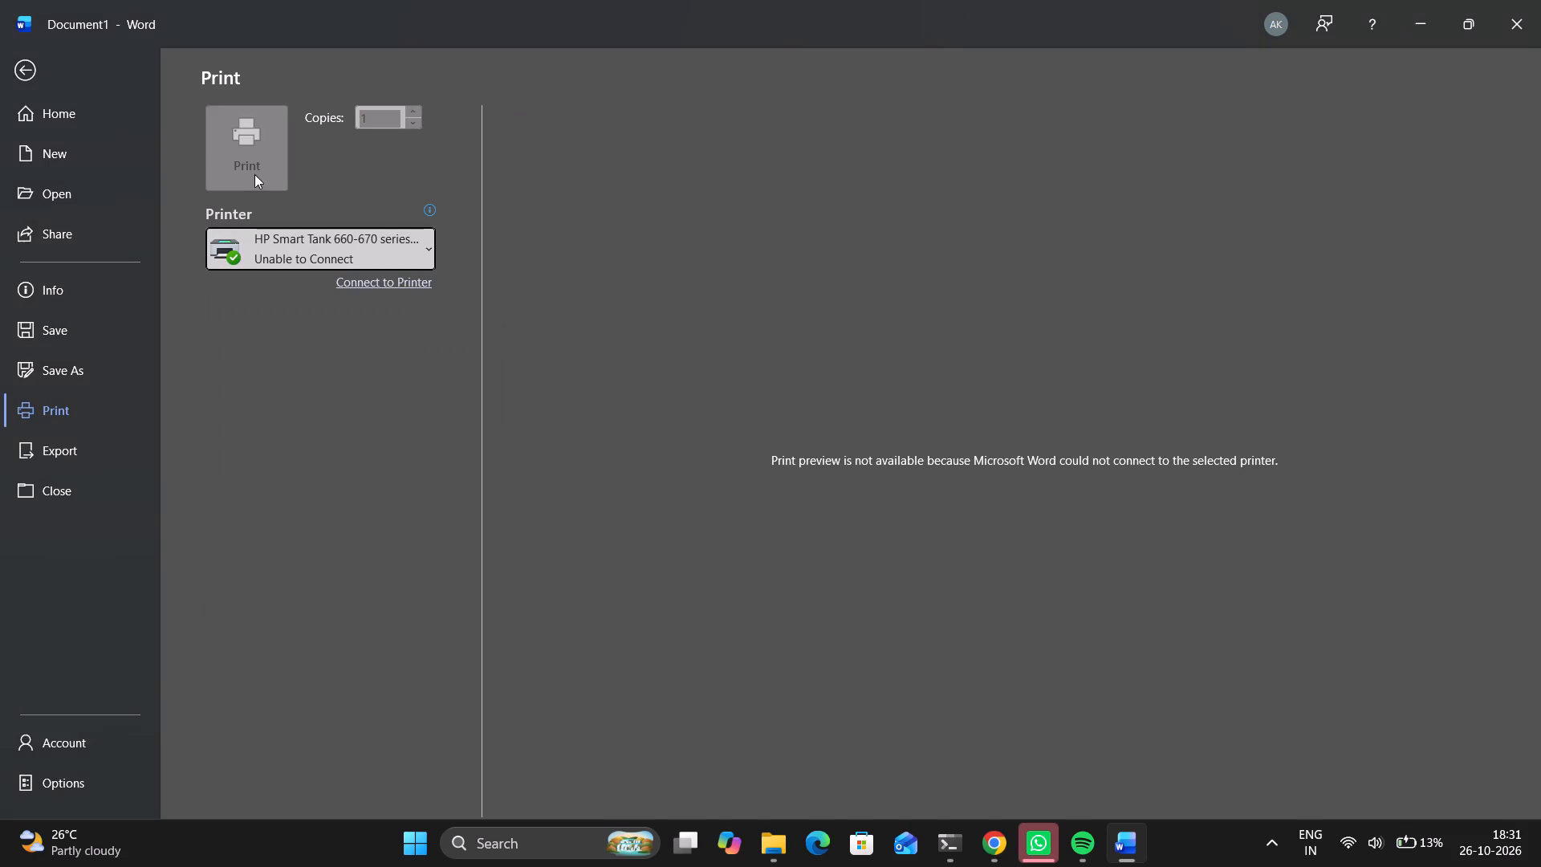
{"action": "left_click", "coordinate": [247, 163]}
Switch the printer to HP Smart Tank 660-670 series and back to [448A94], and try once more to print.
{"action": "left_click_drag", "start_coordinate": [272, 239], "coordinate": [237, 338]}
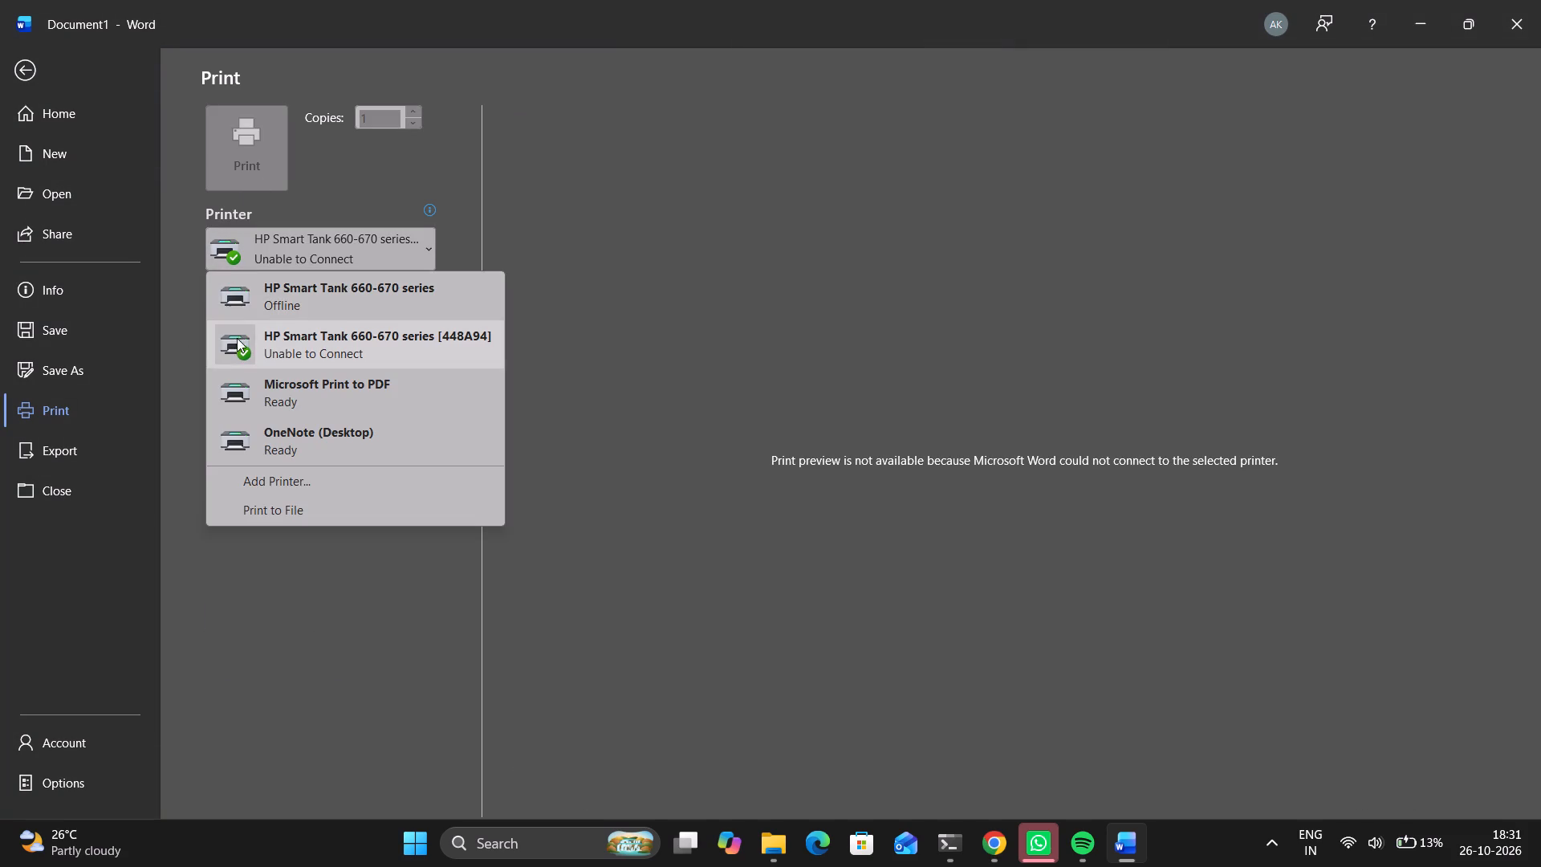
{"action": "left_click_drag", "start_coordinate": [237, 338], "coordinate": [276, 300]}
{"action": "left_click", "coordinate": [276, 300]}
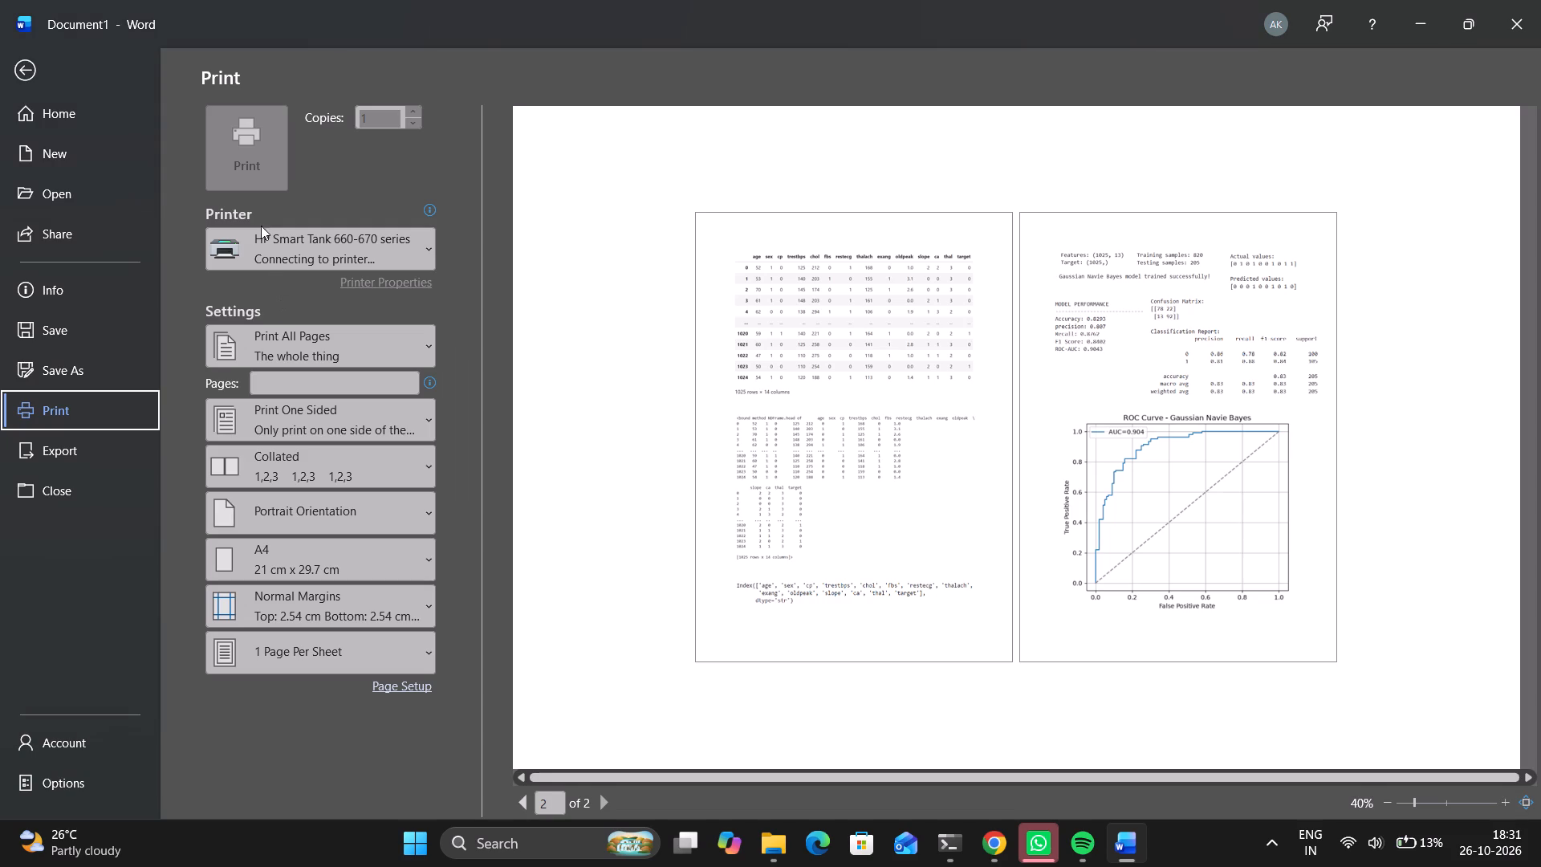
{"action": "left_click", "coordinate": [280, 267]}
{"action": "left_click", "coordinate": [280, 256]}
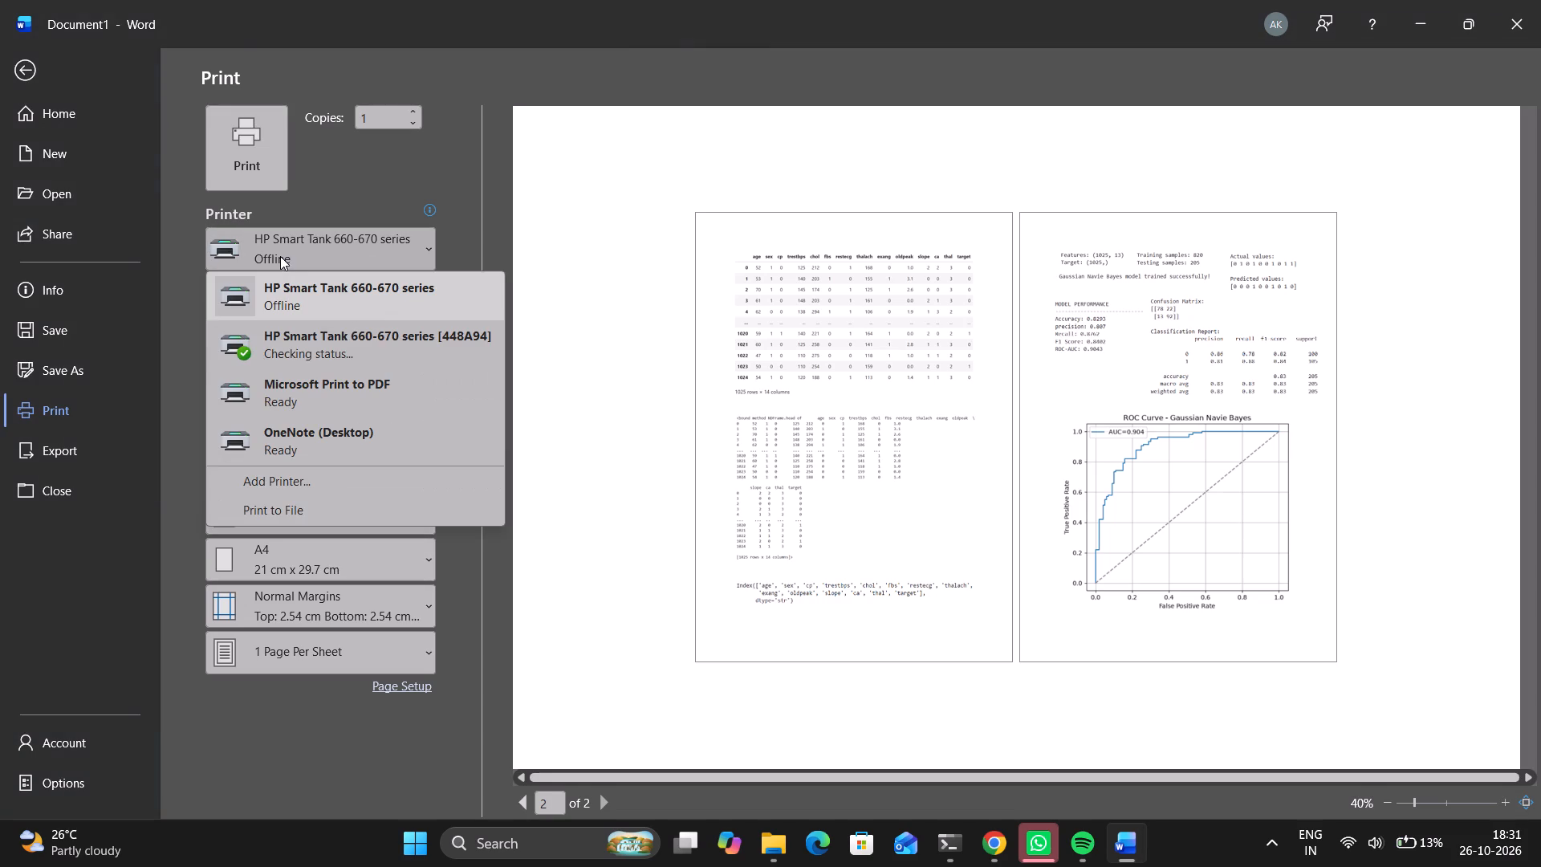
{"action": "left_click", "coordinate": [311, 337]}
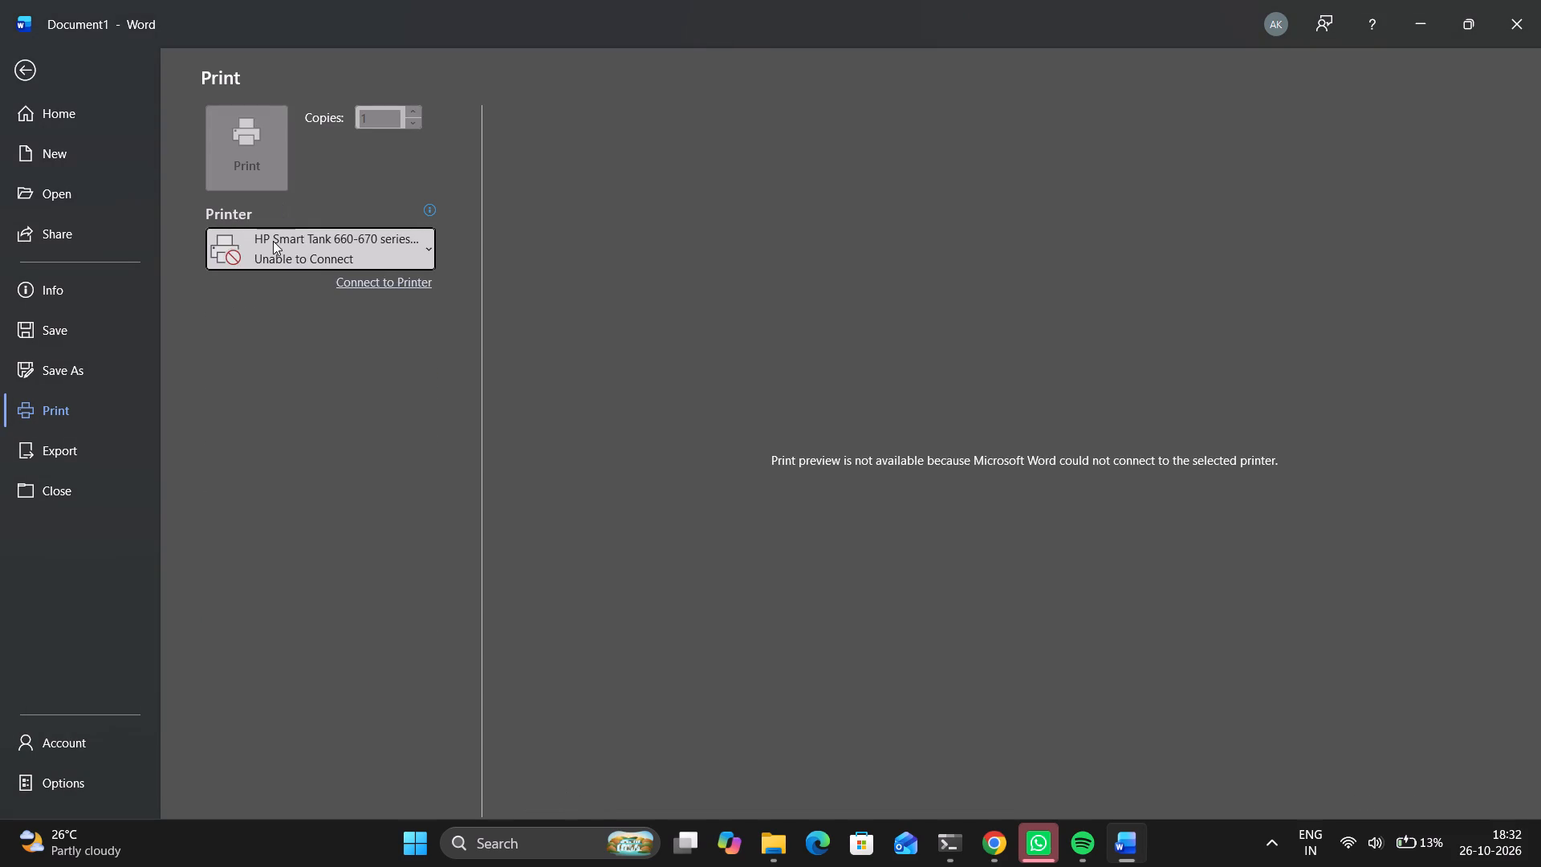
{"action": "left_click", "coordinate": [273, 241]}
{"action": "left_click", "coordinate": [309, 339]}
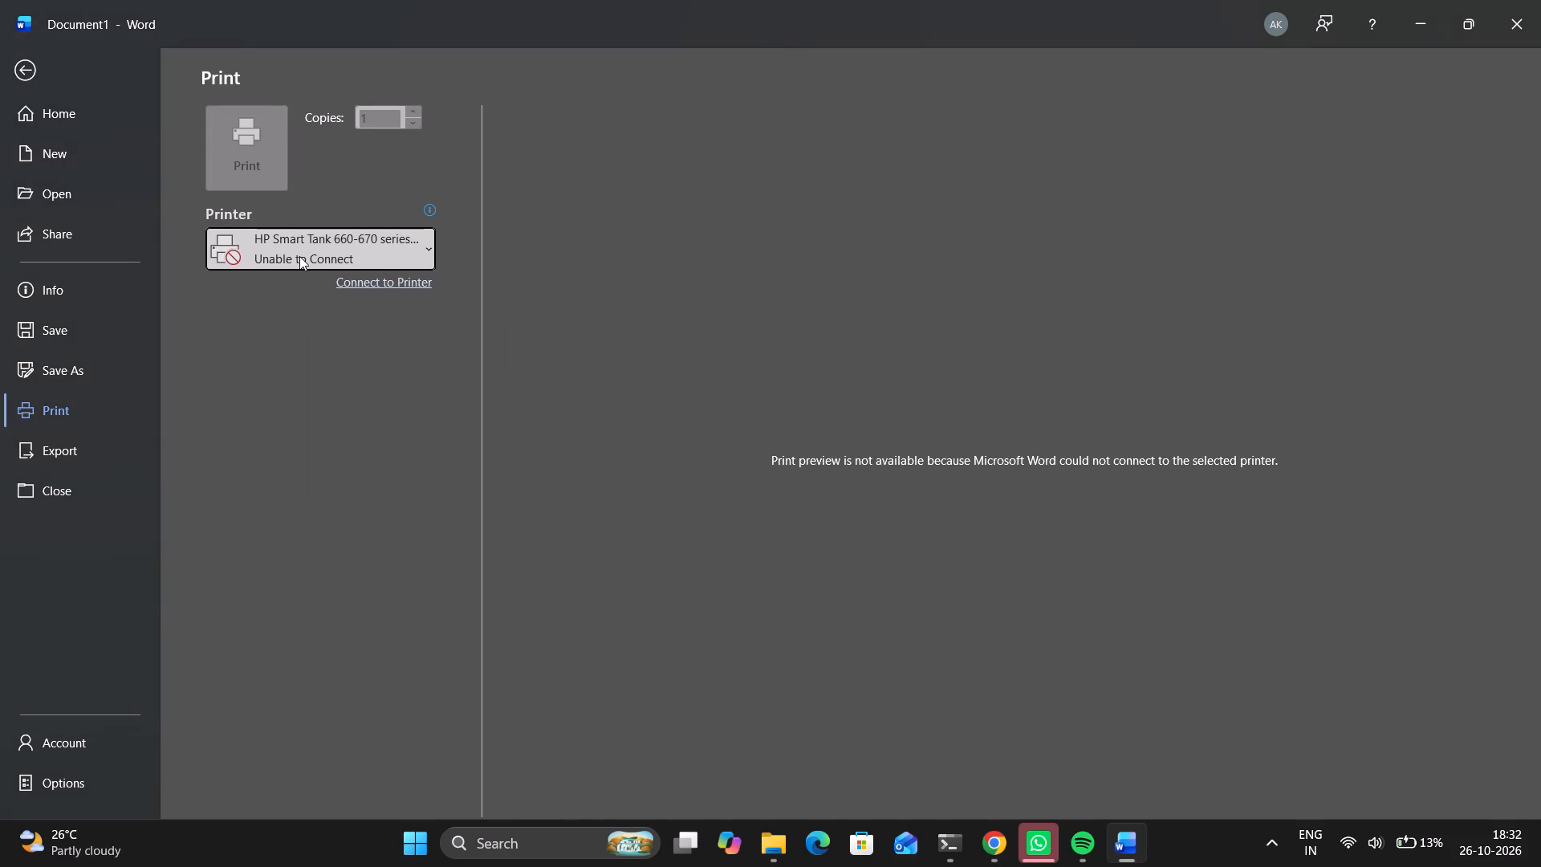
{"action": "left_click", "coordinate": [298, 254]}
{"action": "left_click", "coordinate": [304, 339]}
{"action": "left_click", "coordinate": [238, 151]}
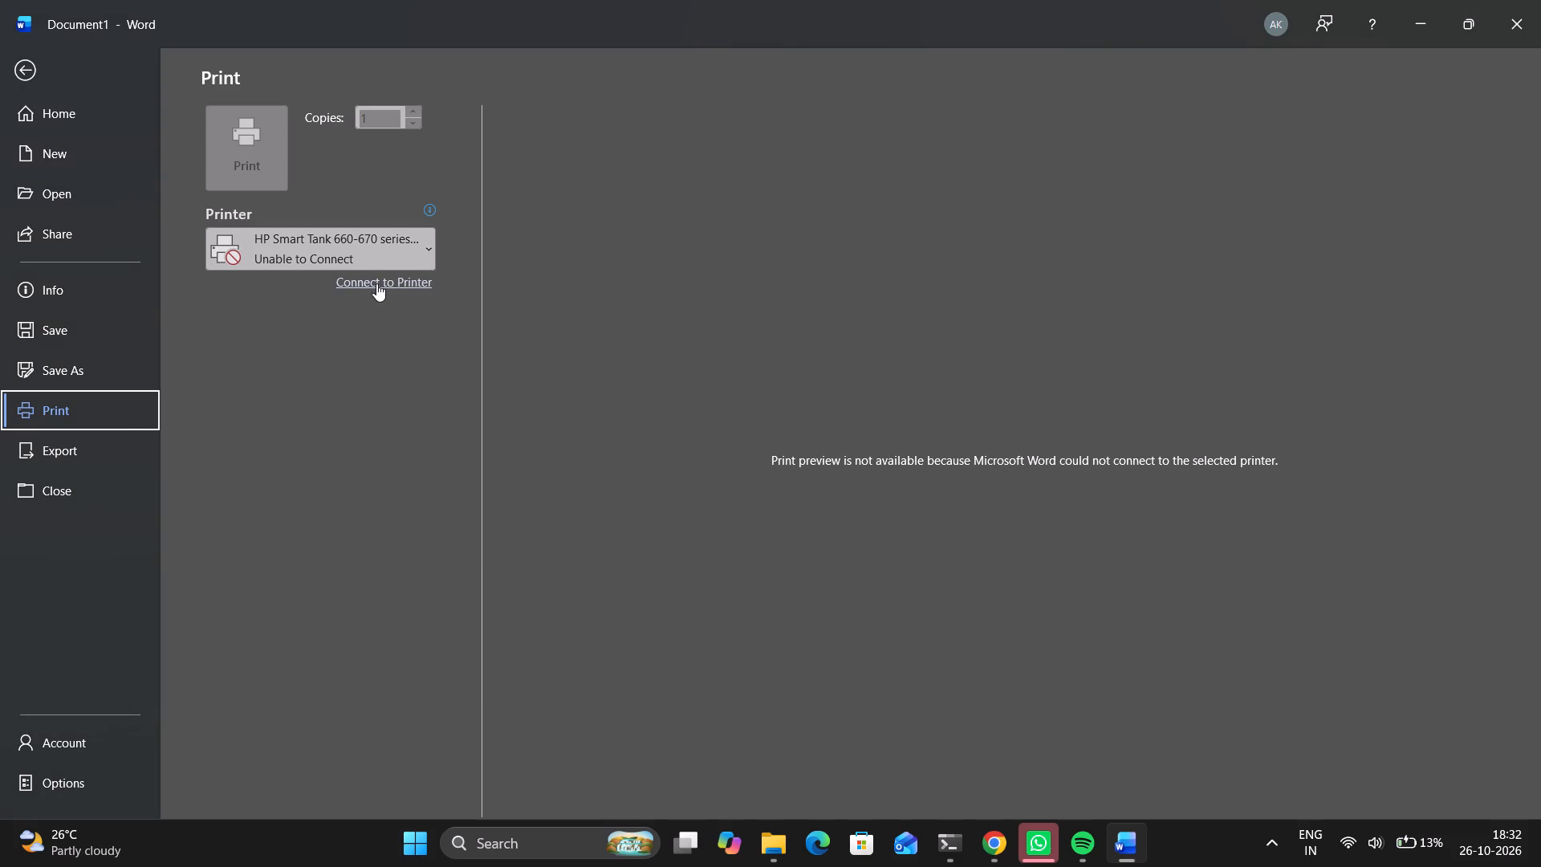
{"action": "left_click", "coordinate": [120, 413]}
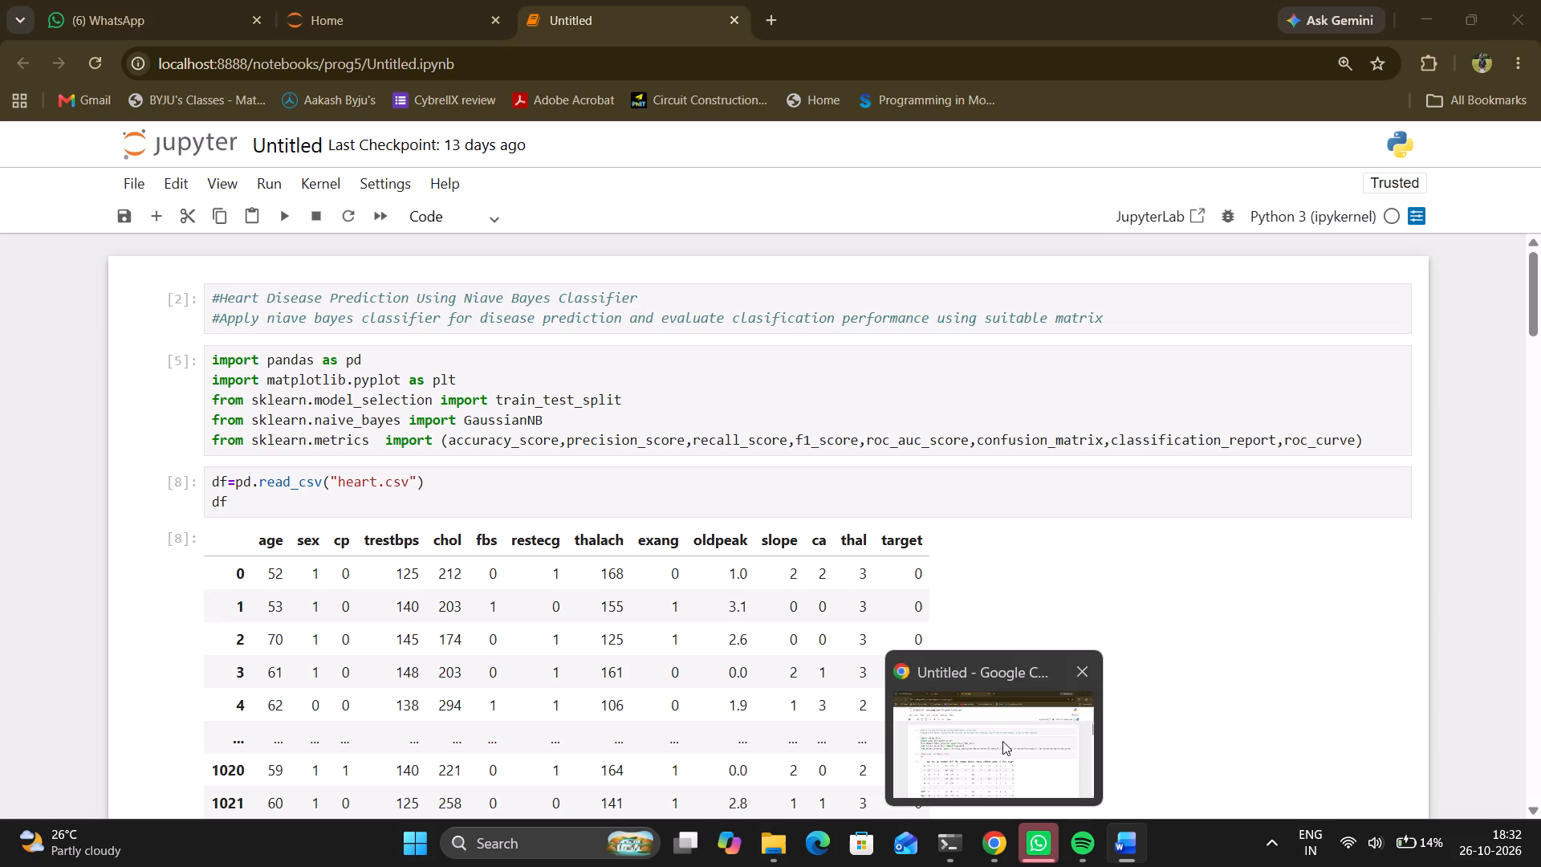
Switch to the Untitled Jupyter notebook in Chrome.
{"action": "left_click", "coordinate": [1002, 741]}
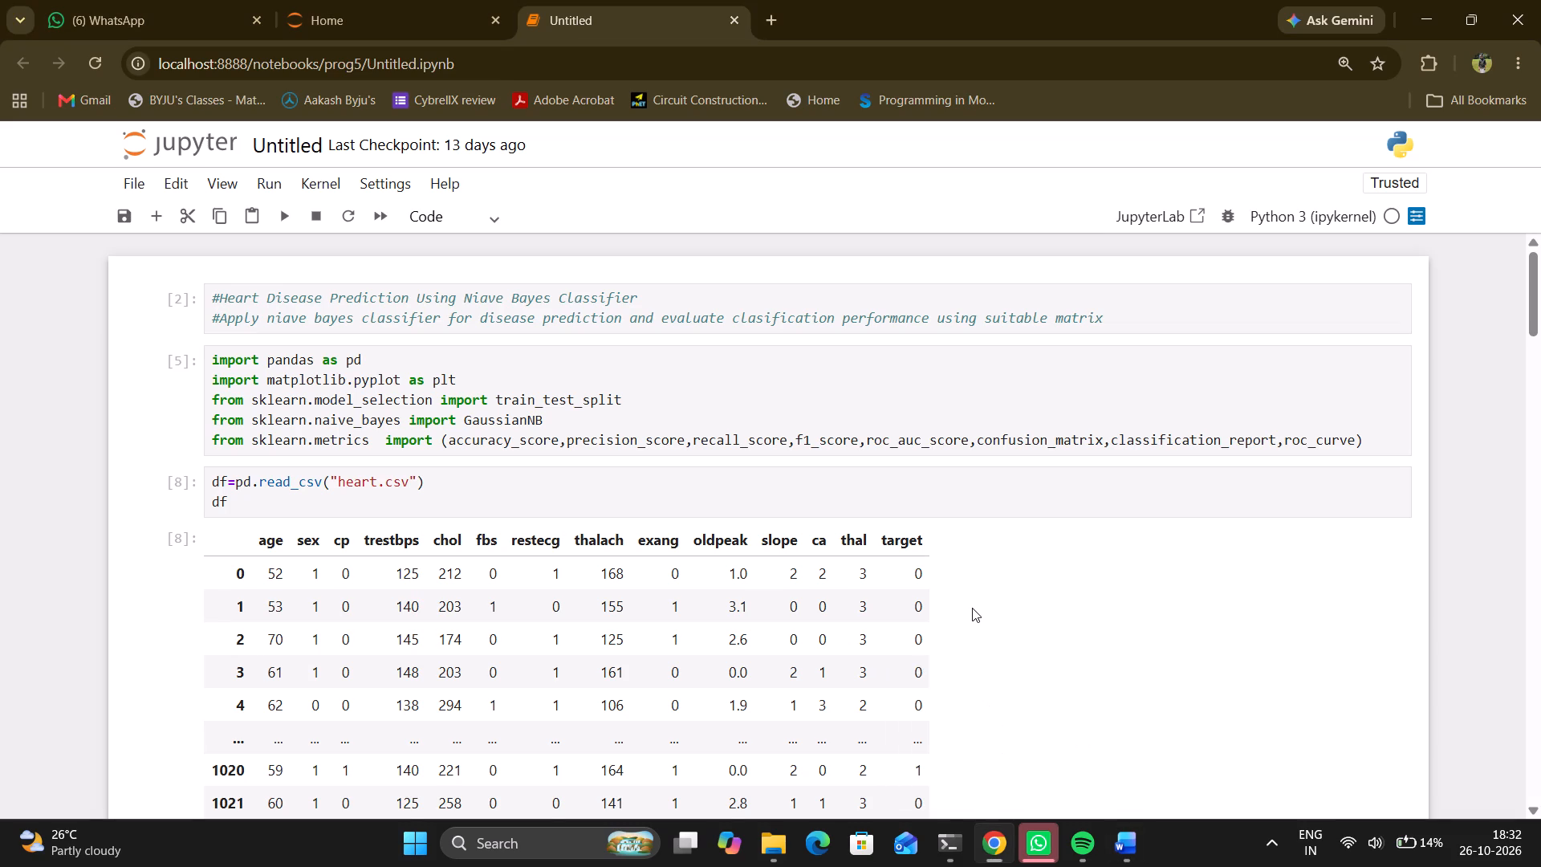
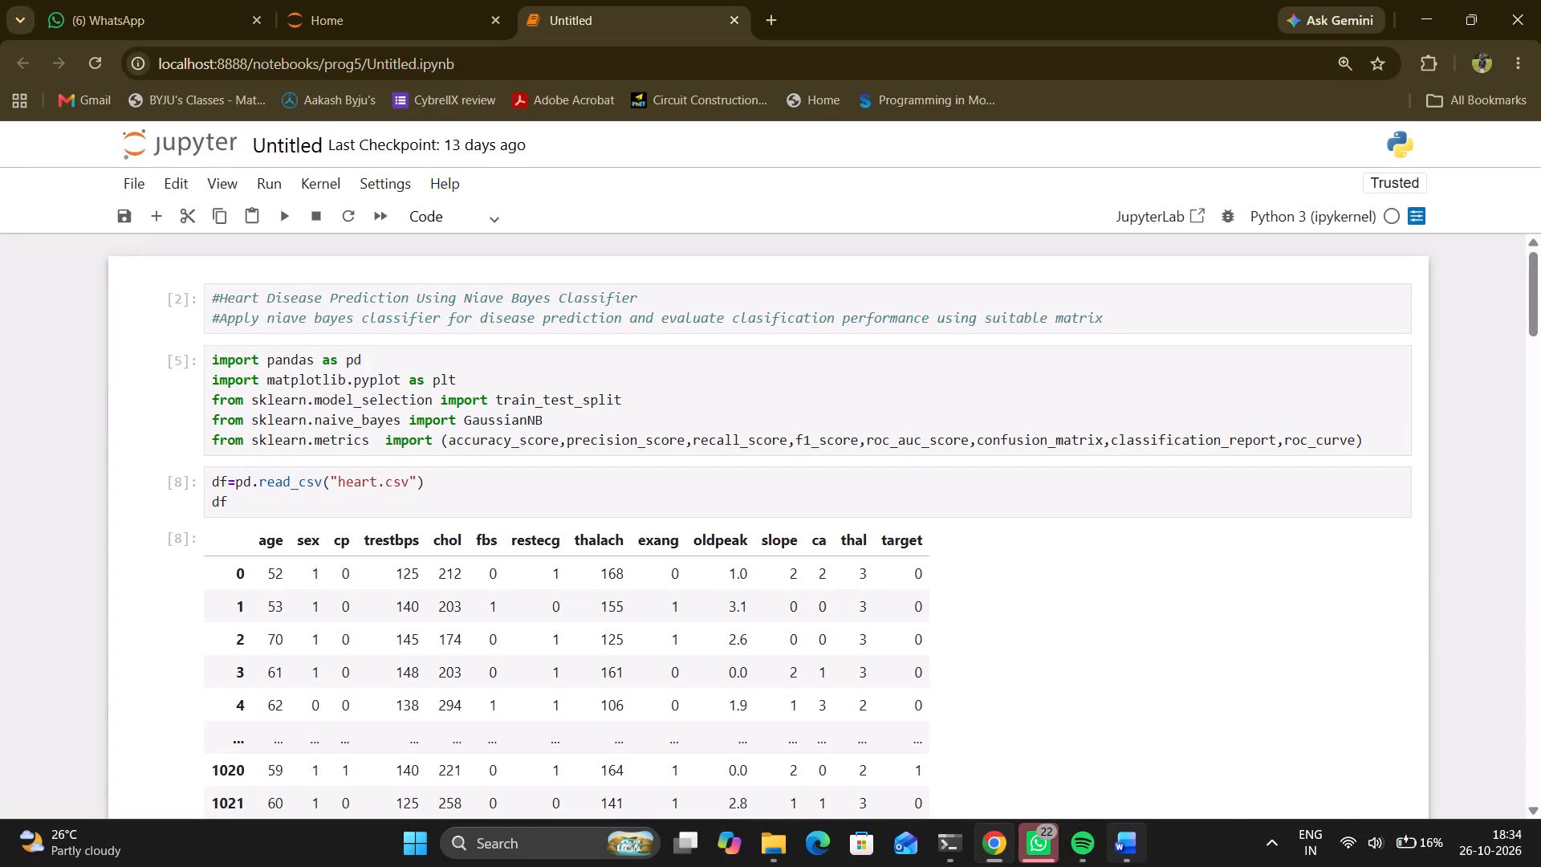
Switch to Document1 in Word, reselect the HP Smart Tank 660-670 series [448A94] printer, and reopen the document's print settings to retry the connection.
{"action": "left_click", "coordinate": [1122, 865]}
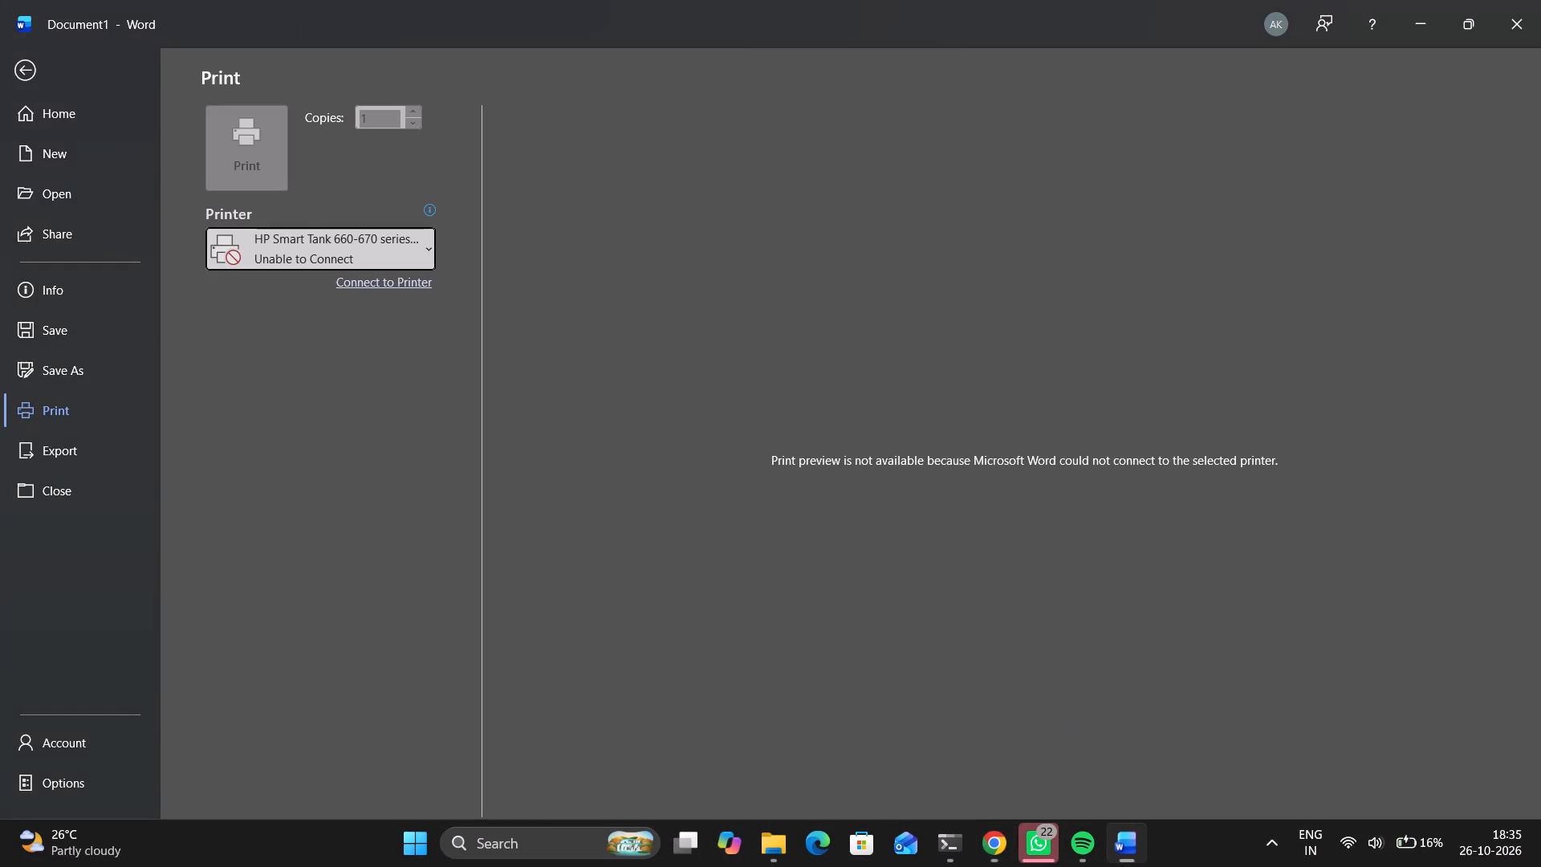
{"action": "left_click", "coordinate": [316, 238]}
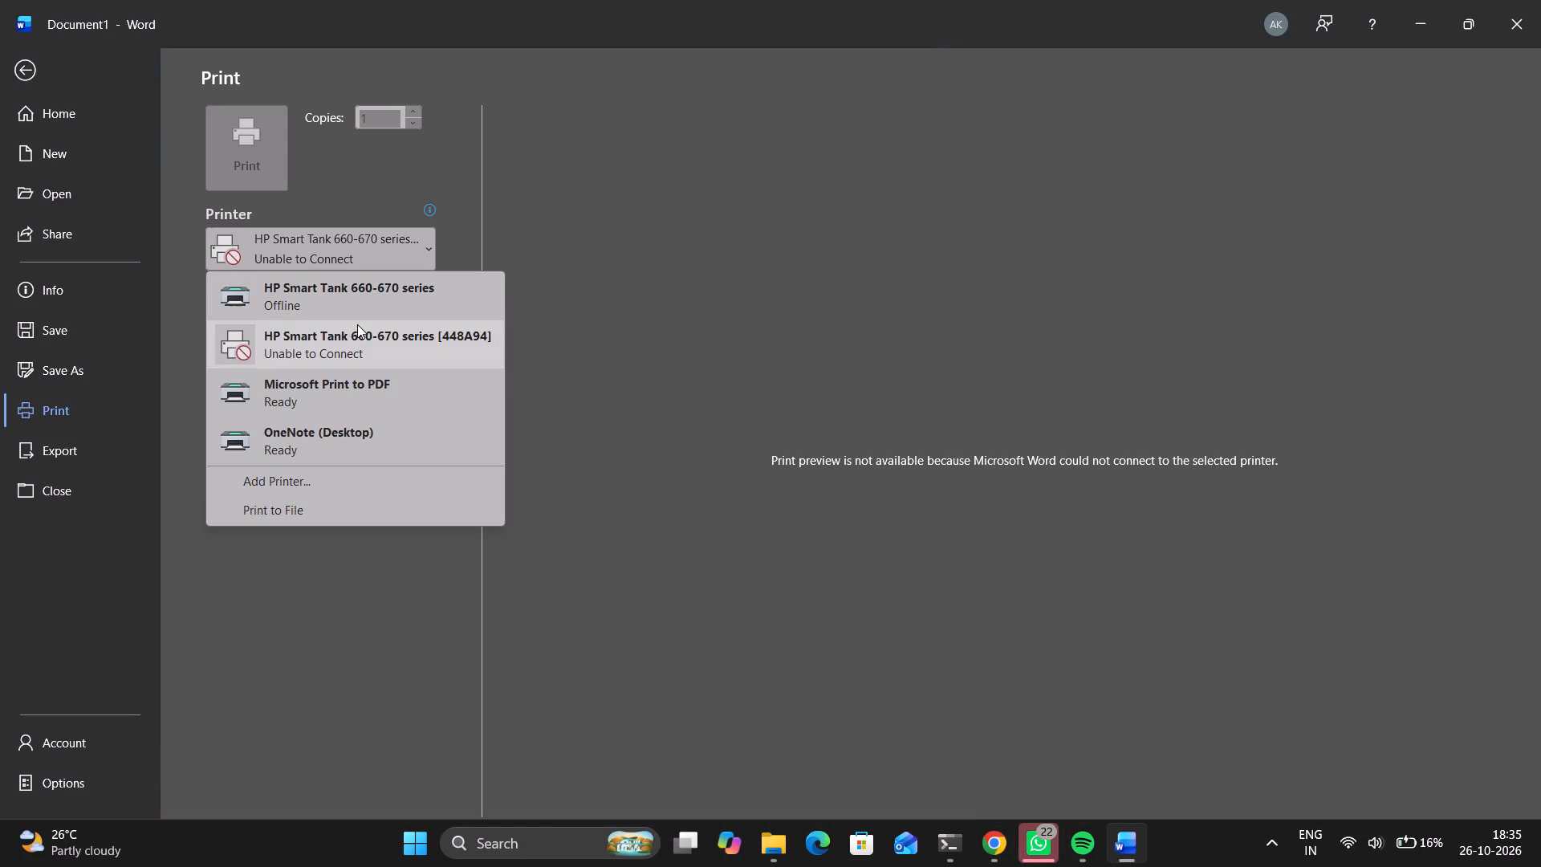
{"action": "left_click", "coordinate": [358, 335]}
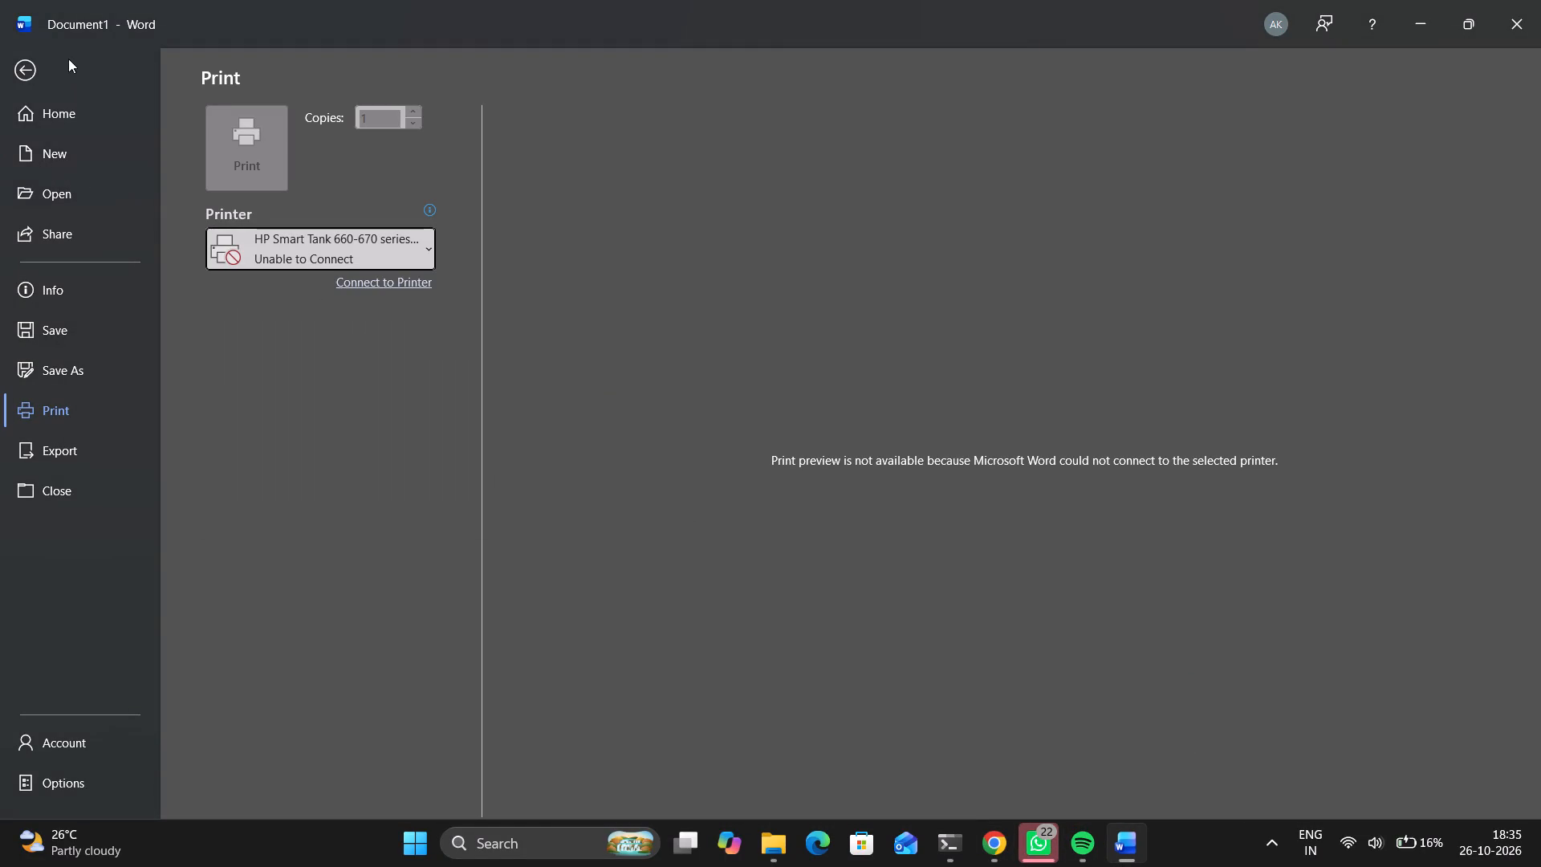
{"action": "left_click", "coordinate": [32, 76]}
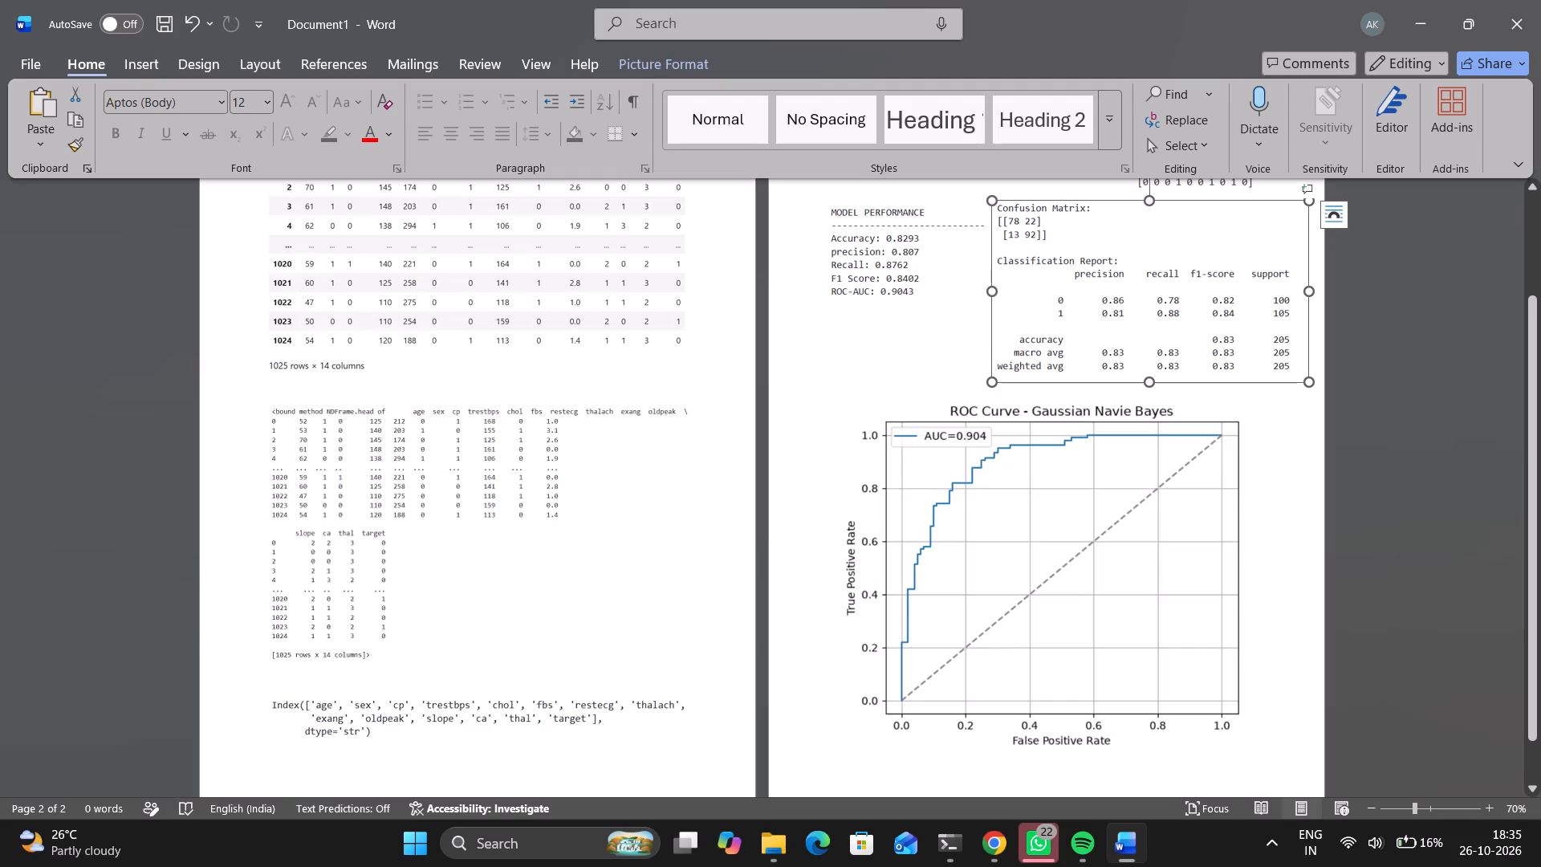
{"action": "left_click", "coordinate": [965, 762]}
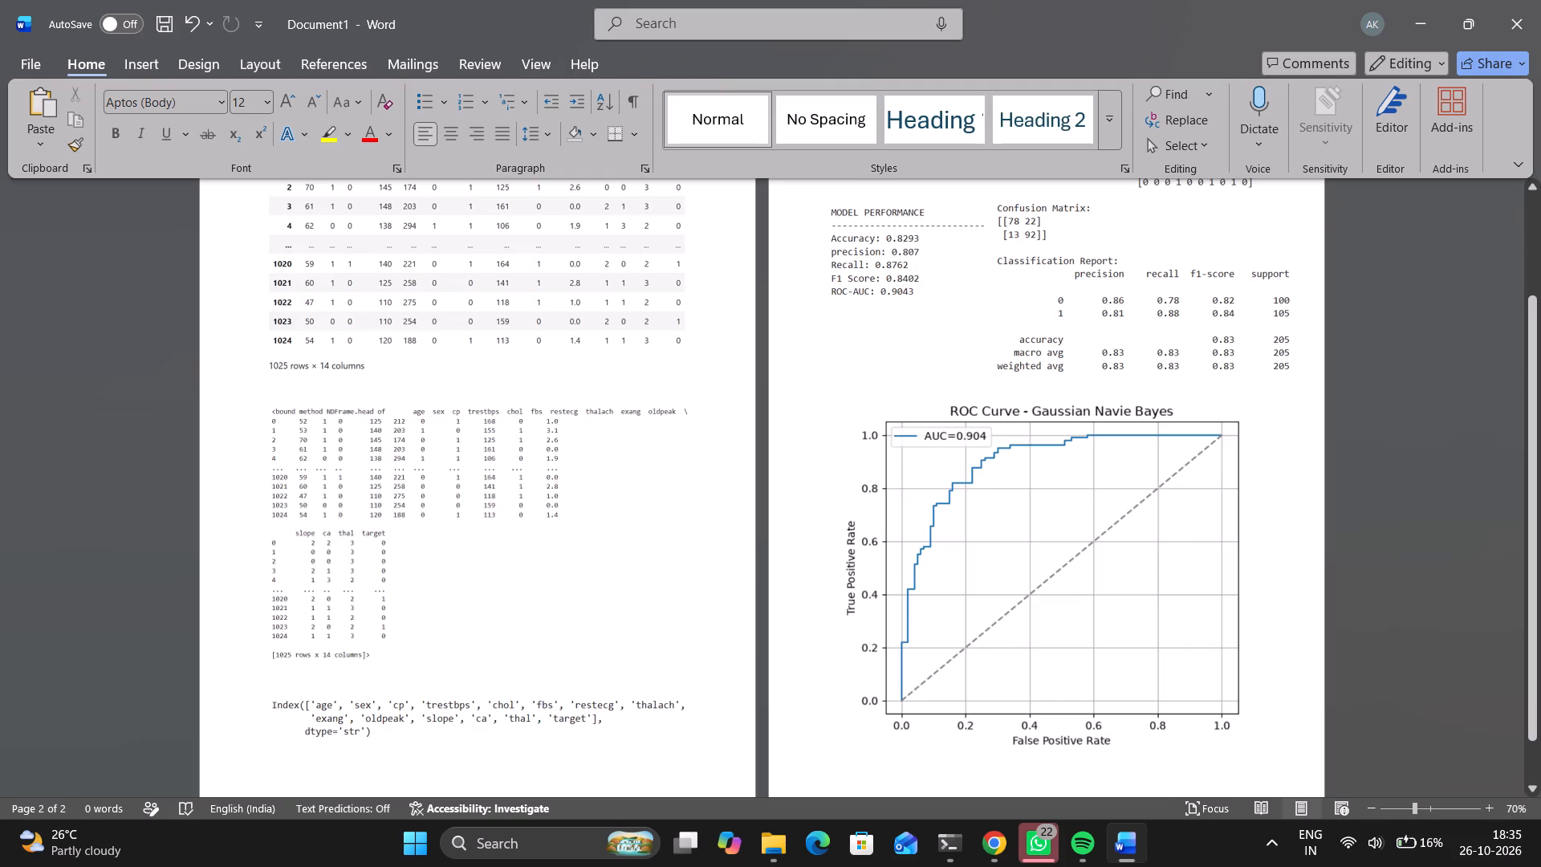
{"action": "key", "text": "ctrl+p"}
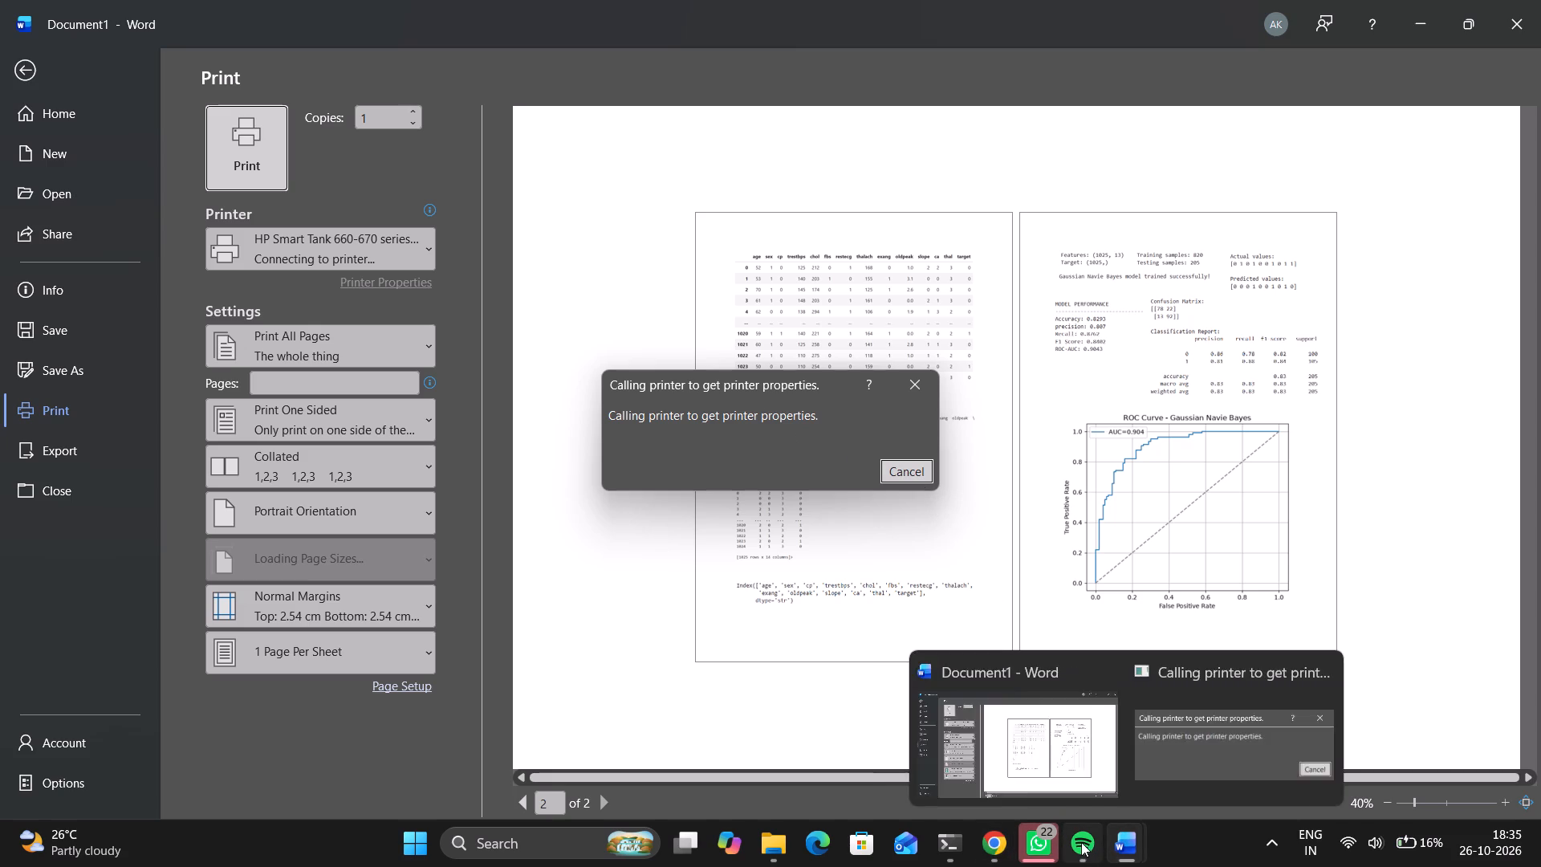
Close the Spotify app running in the background.
{"action": "left_click", "coordinate": [1130, 638]}
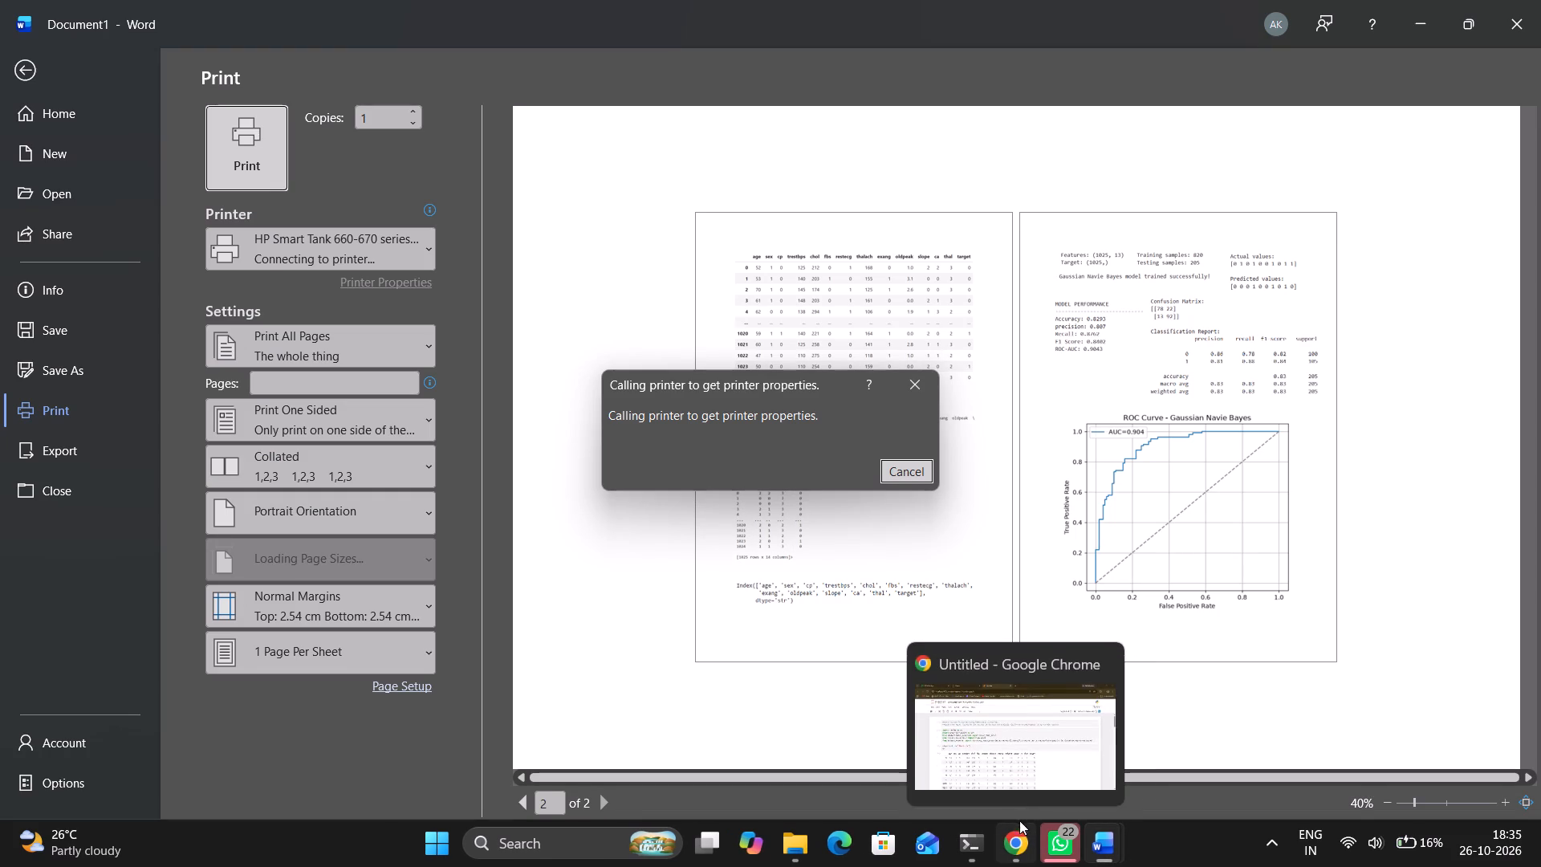
Switch to the Untitled Jupyter notebook in Chrome.
{"action": "left_click", "coordinate": [1029, 768]}
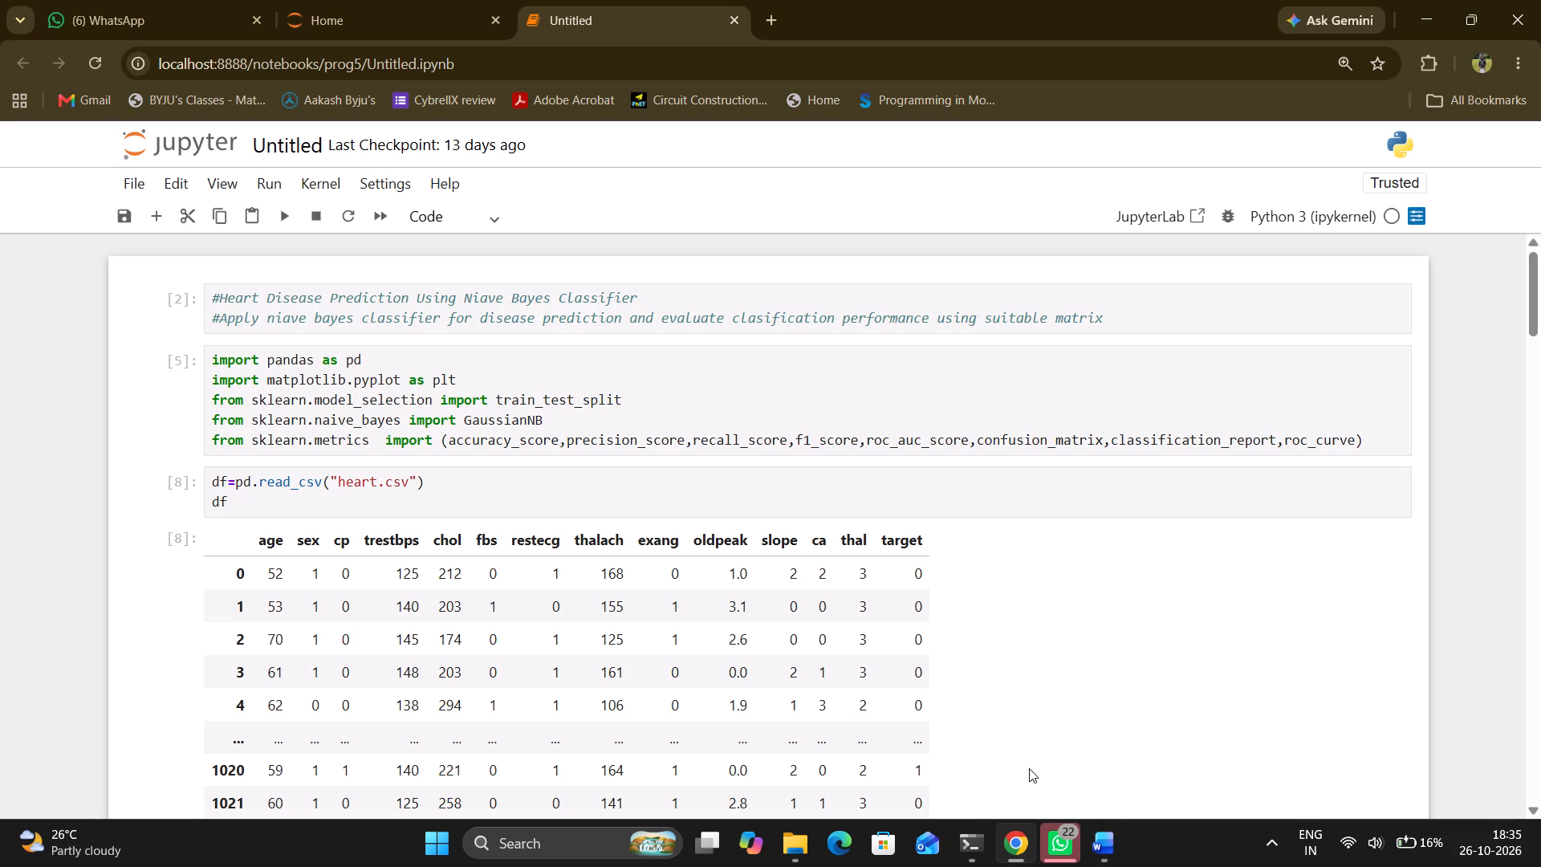
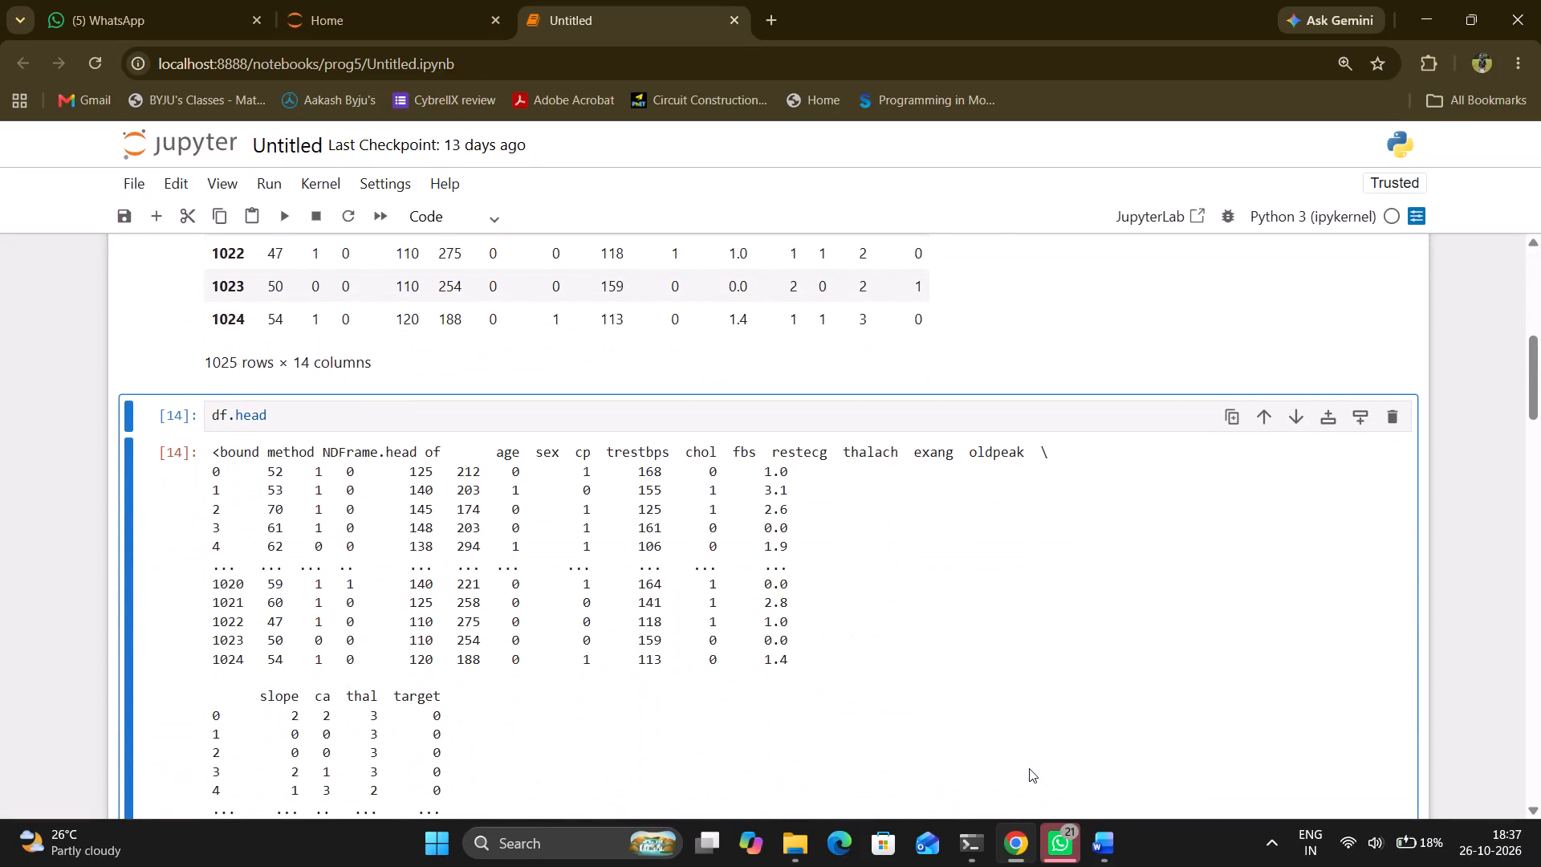
Switch to Word, print one copy of all pages of Document1 on the HP Smart Tank 660-670 series printer, and minimize the window.
{"action": "left_click", "coordinate": [1096, 845]}
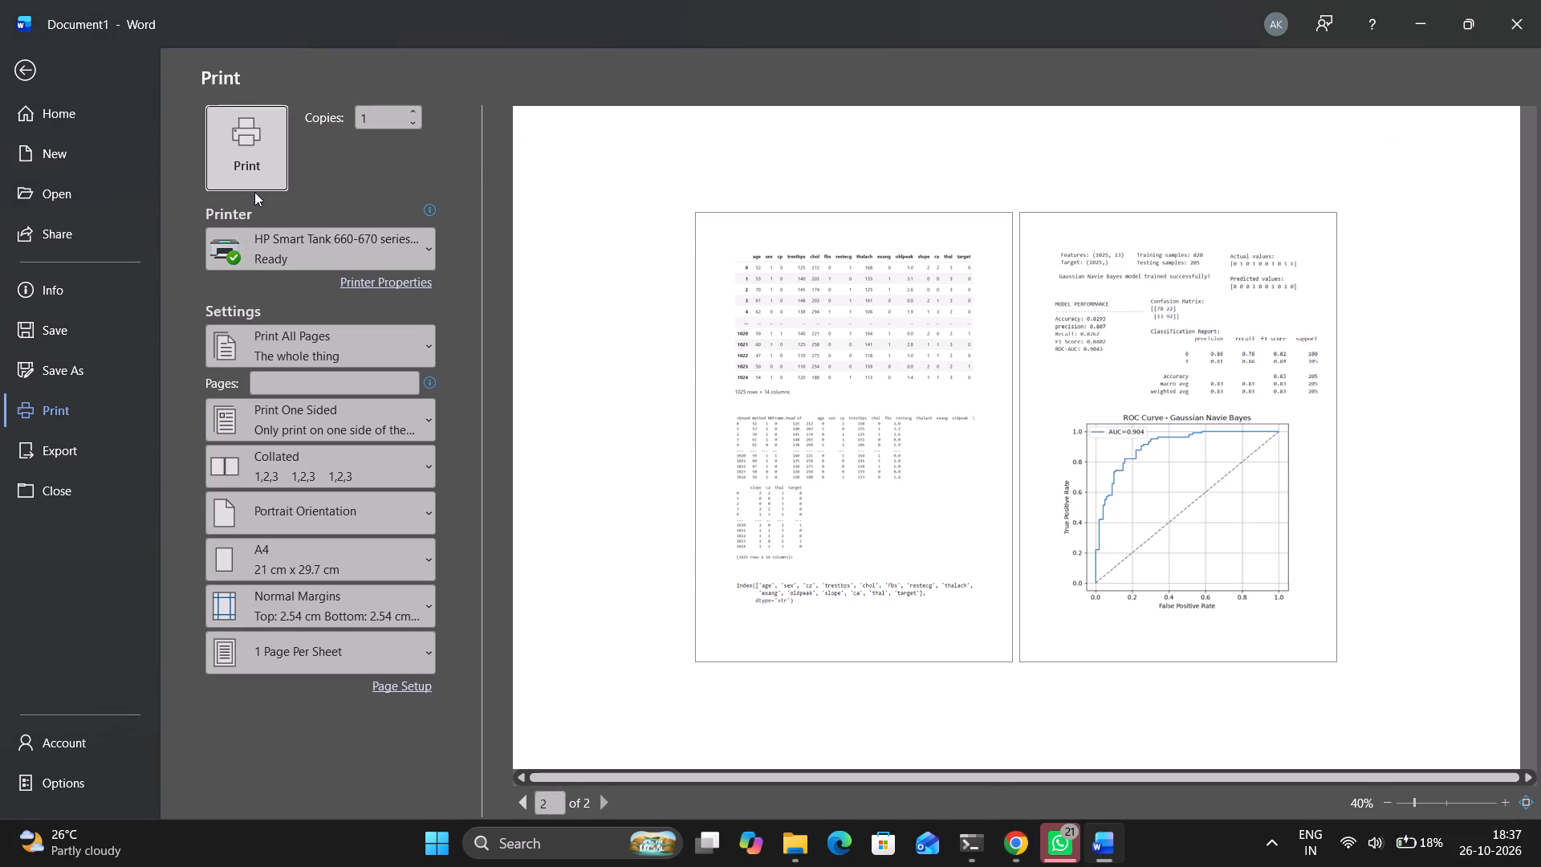
{"action": "left_click", "coordinate": [258, 175]}
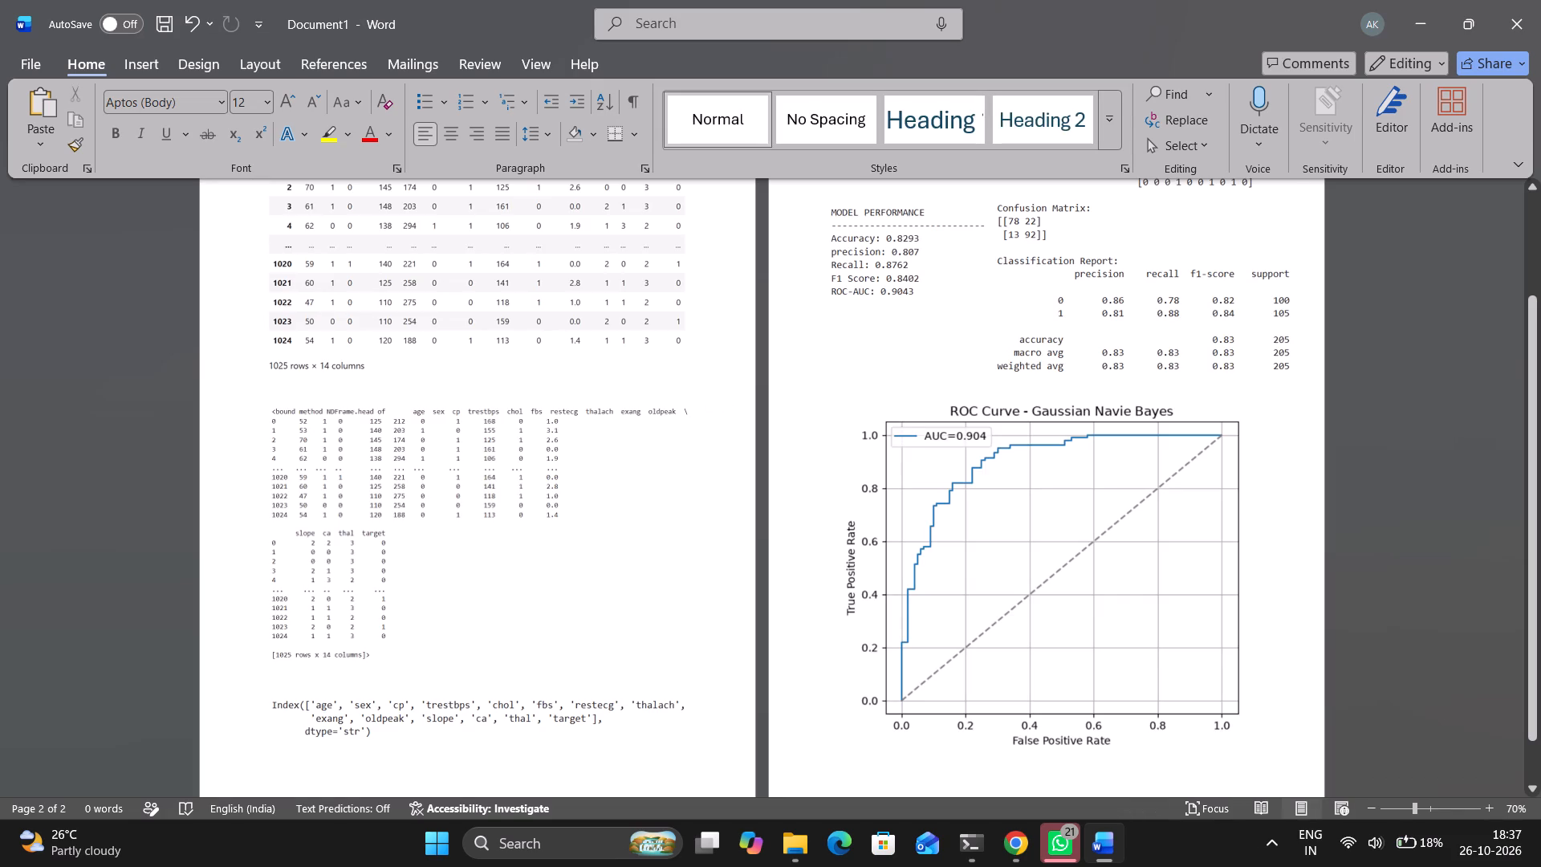
{"action": "left_click", "coordinate": [1413, 25]}
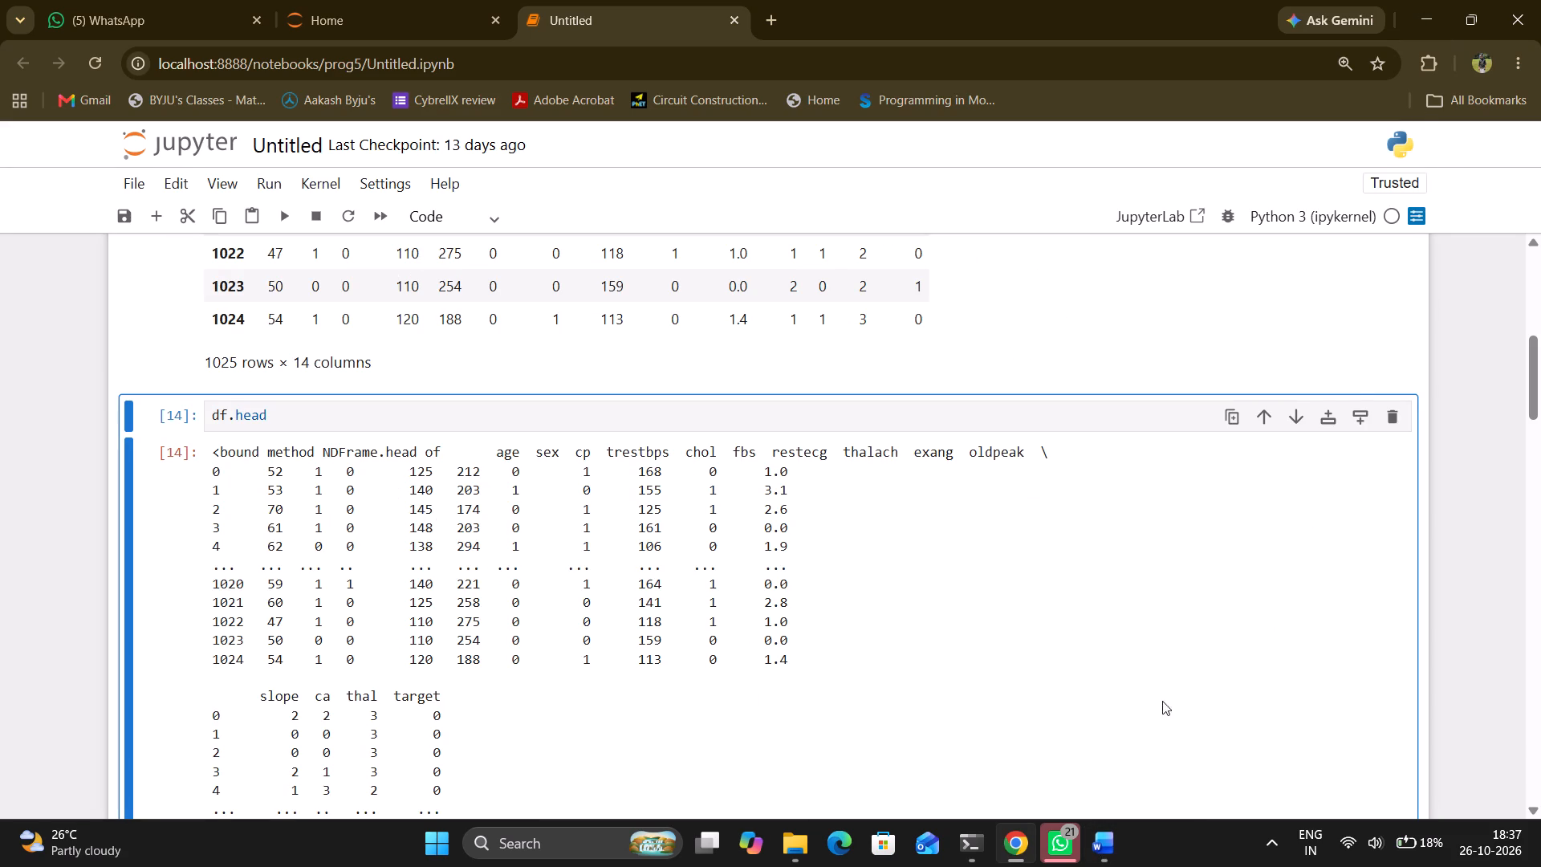
Return to Document1 in Word and look through its export options and document information.
{"action": "left_click", "coordinate": [1115, 772]}
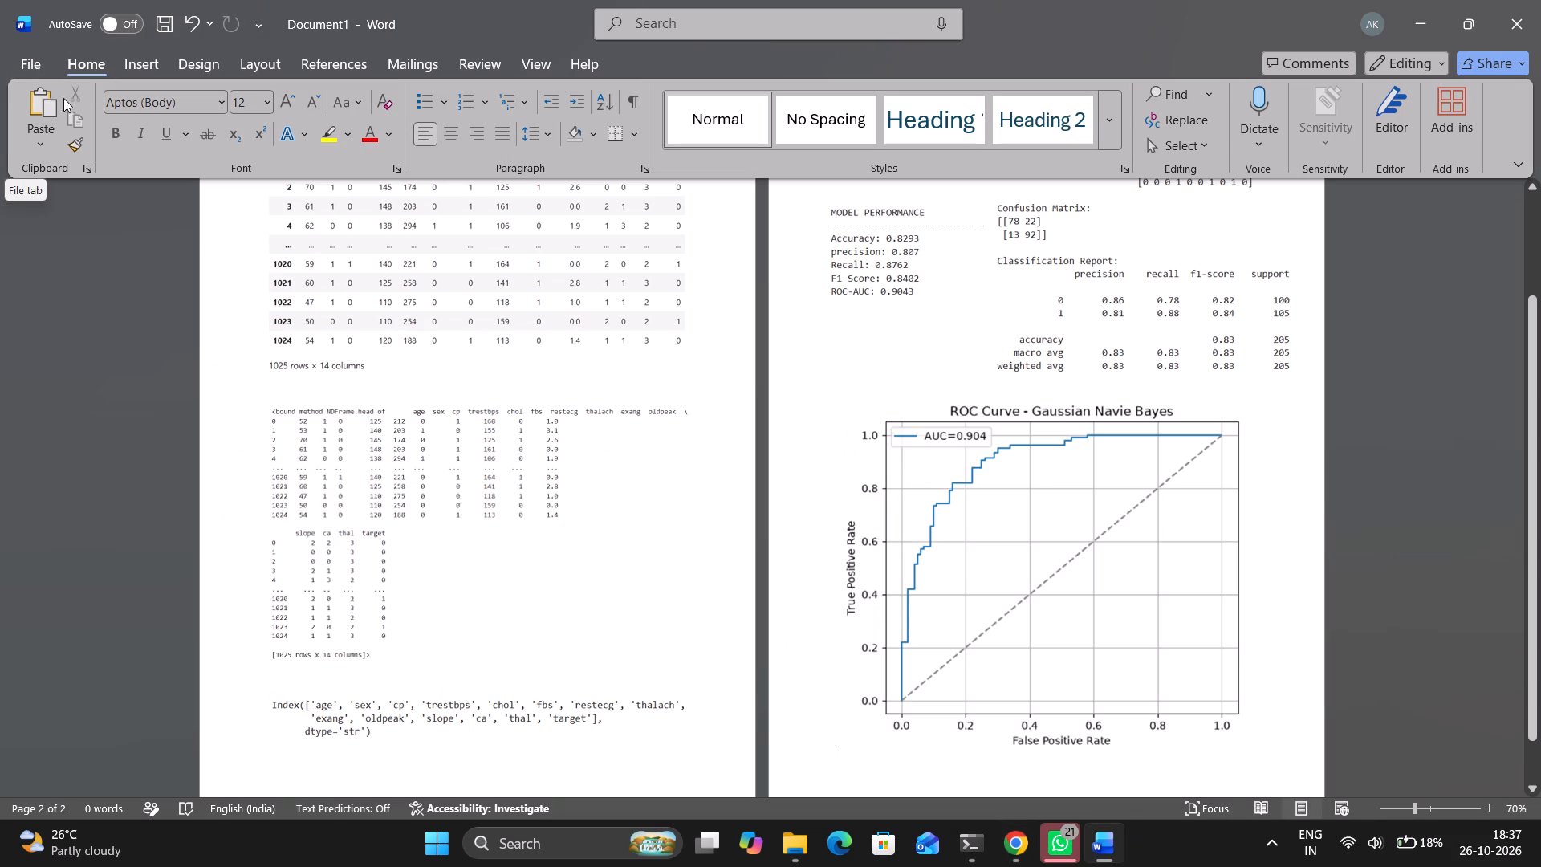
{"action": "left_click", "coordinate": [10, 73]}
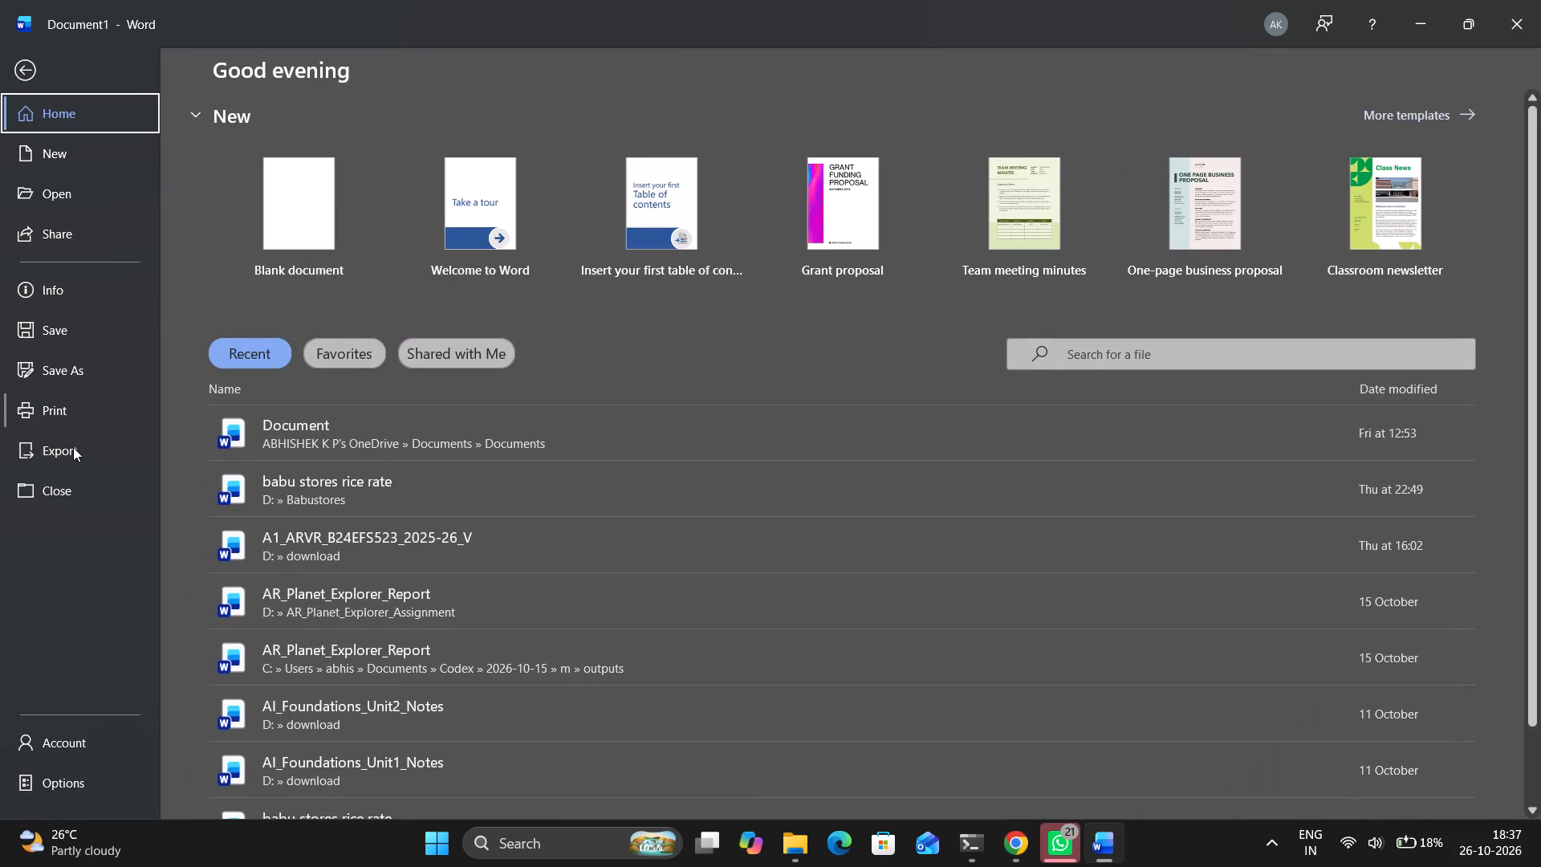
{"action": "left_click", "coordinate": [72, 454]}
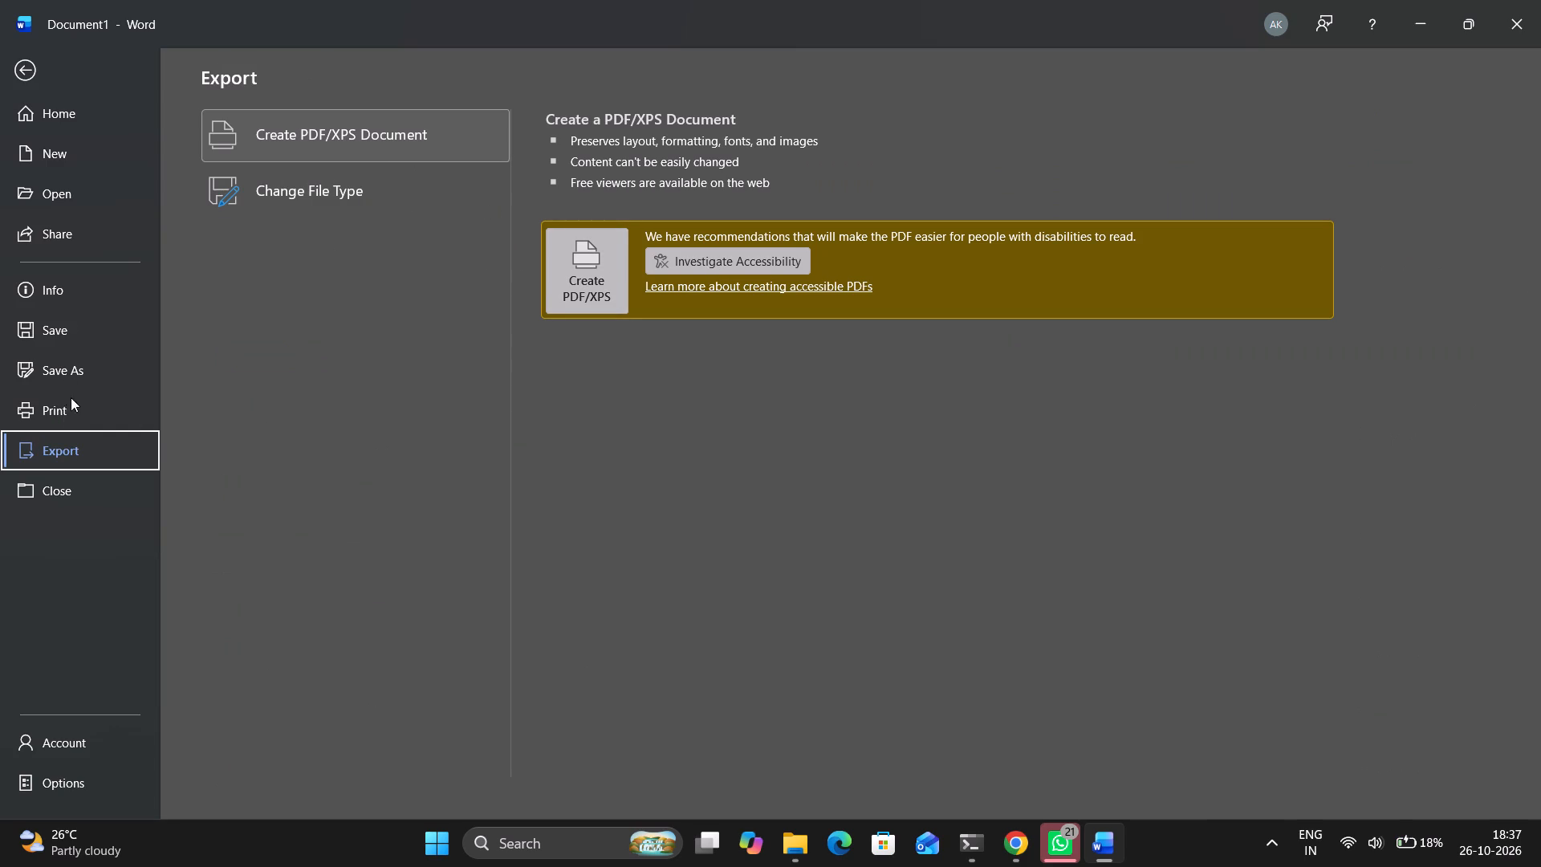
{"action": "left_click", "coordinate": [87, 293]}
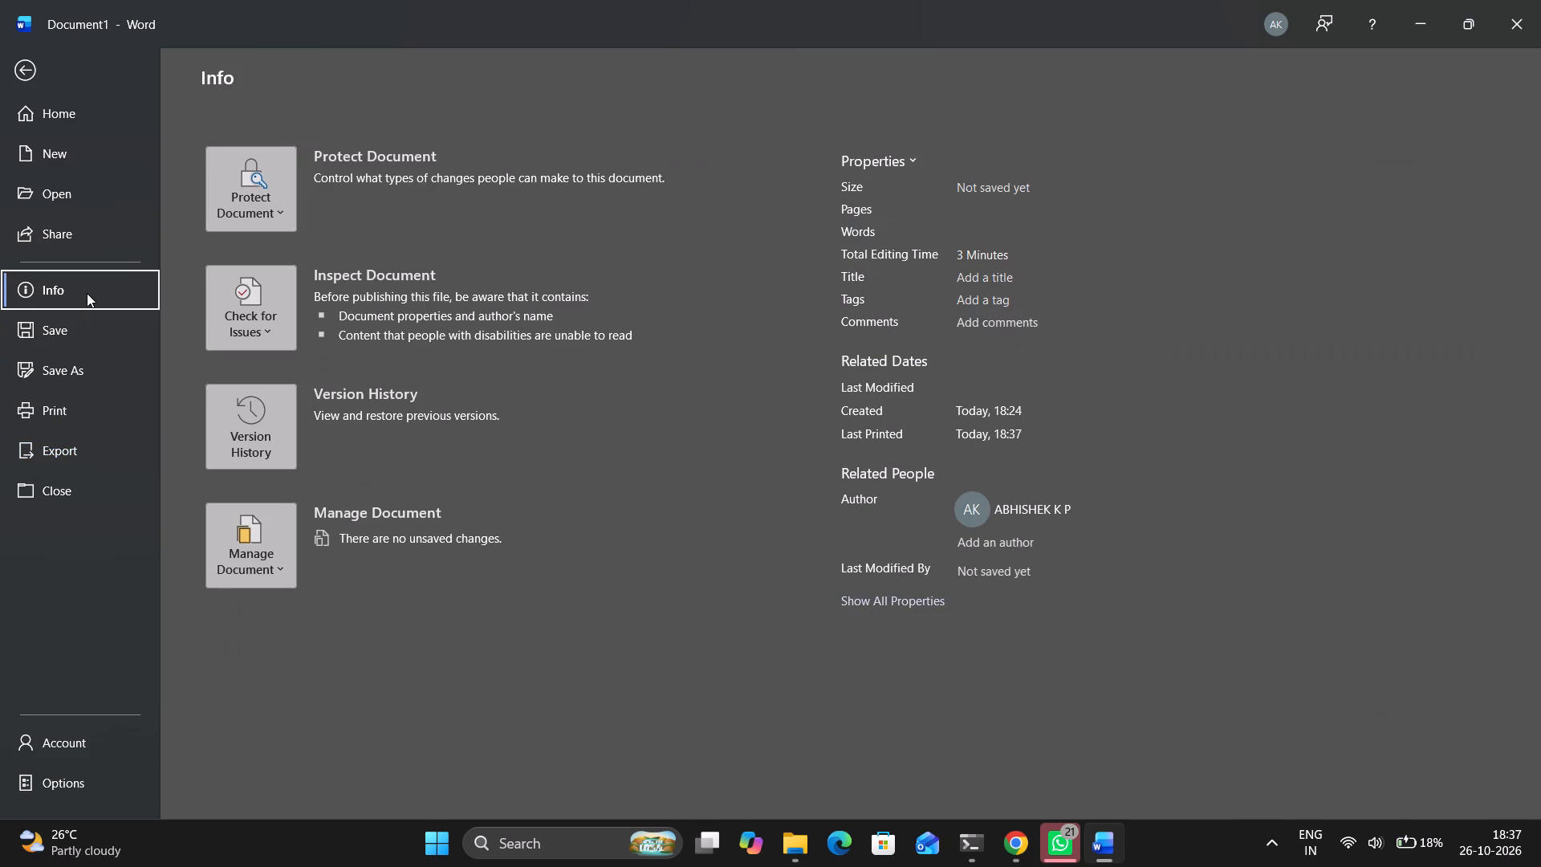
Share Document1 by attaching a copy as a Word document.
{"action": "left_click", "coordinate": [104, 234]}
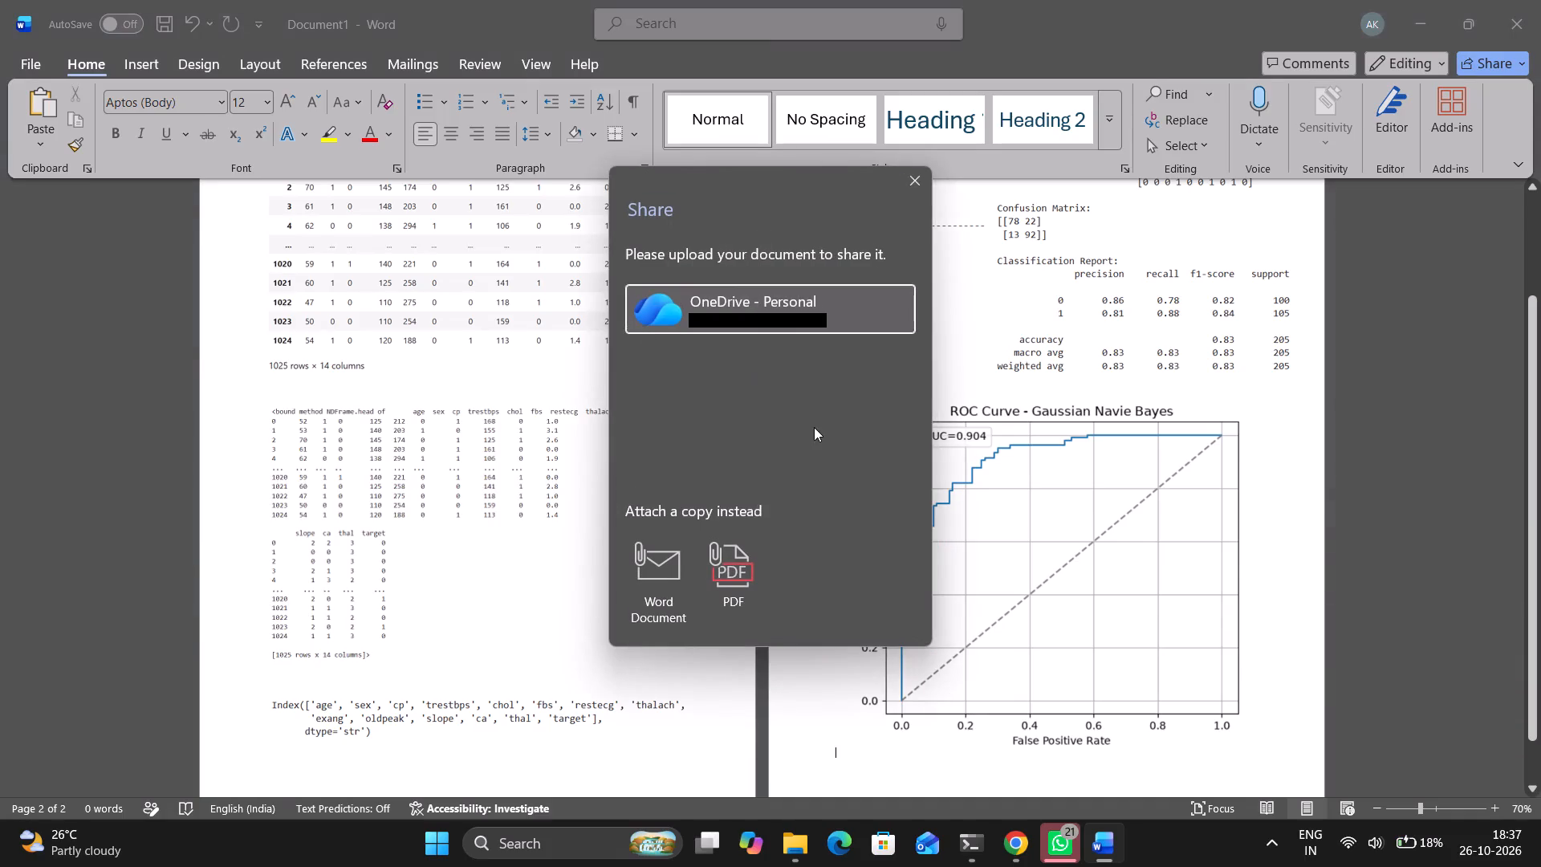
{"action": "left_click", "coordinate": [662, 582]}
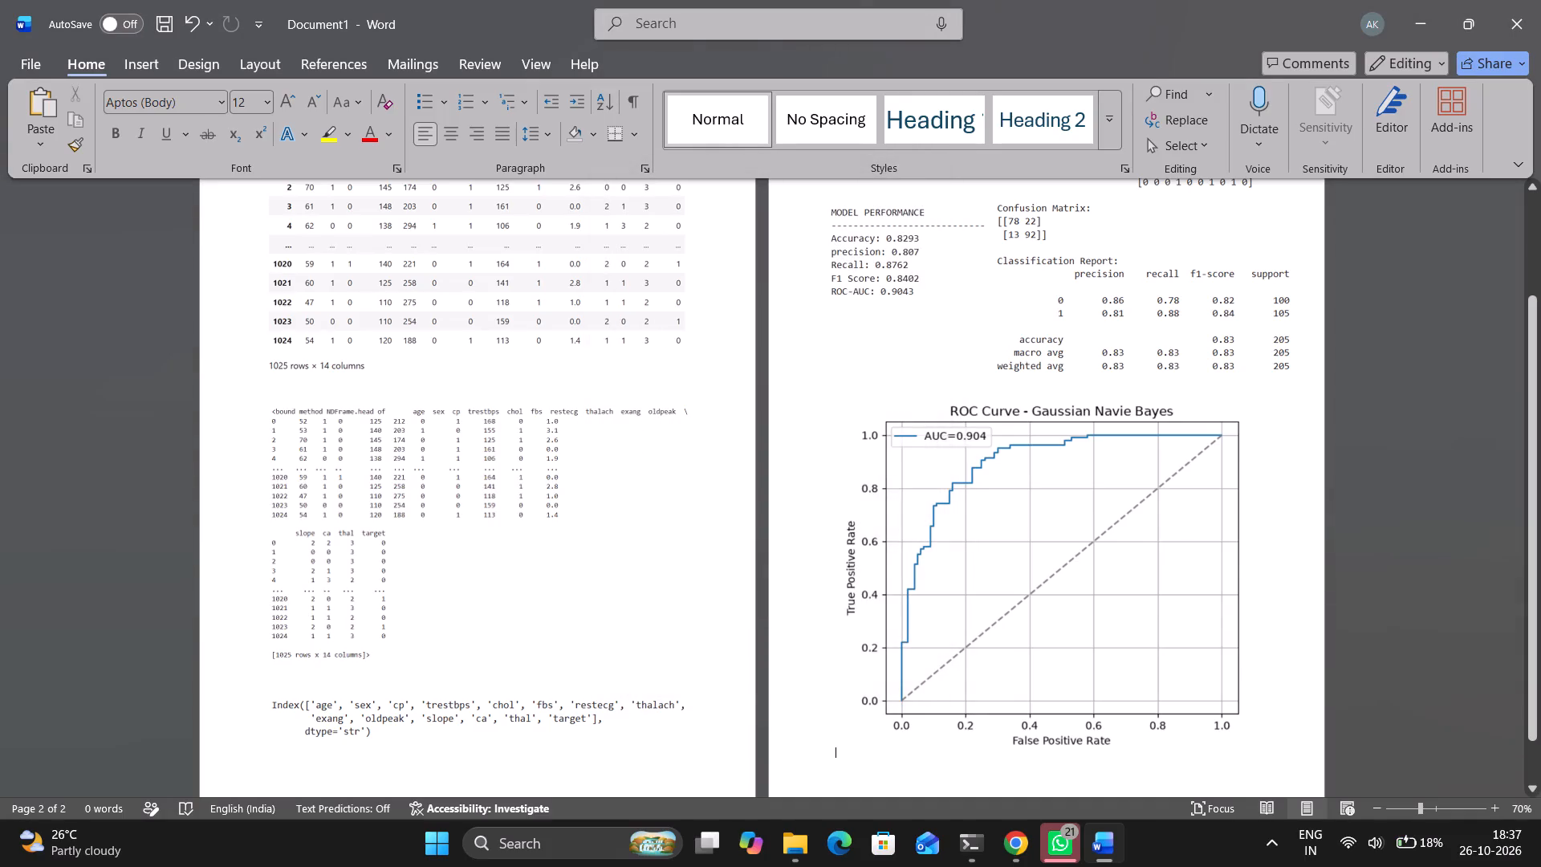
{"action": "left_click", "coordinate": [20, 61]}
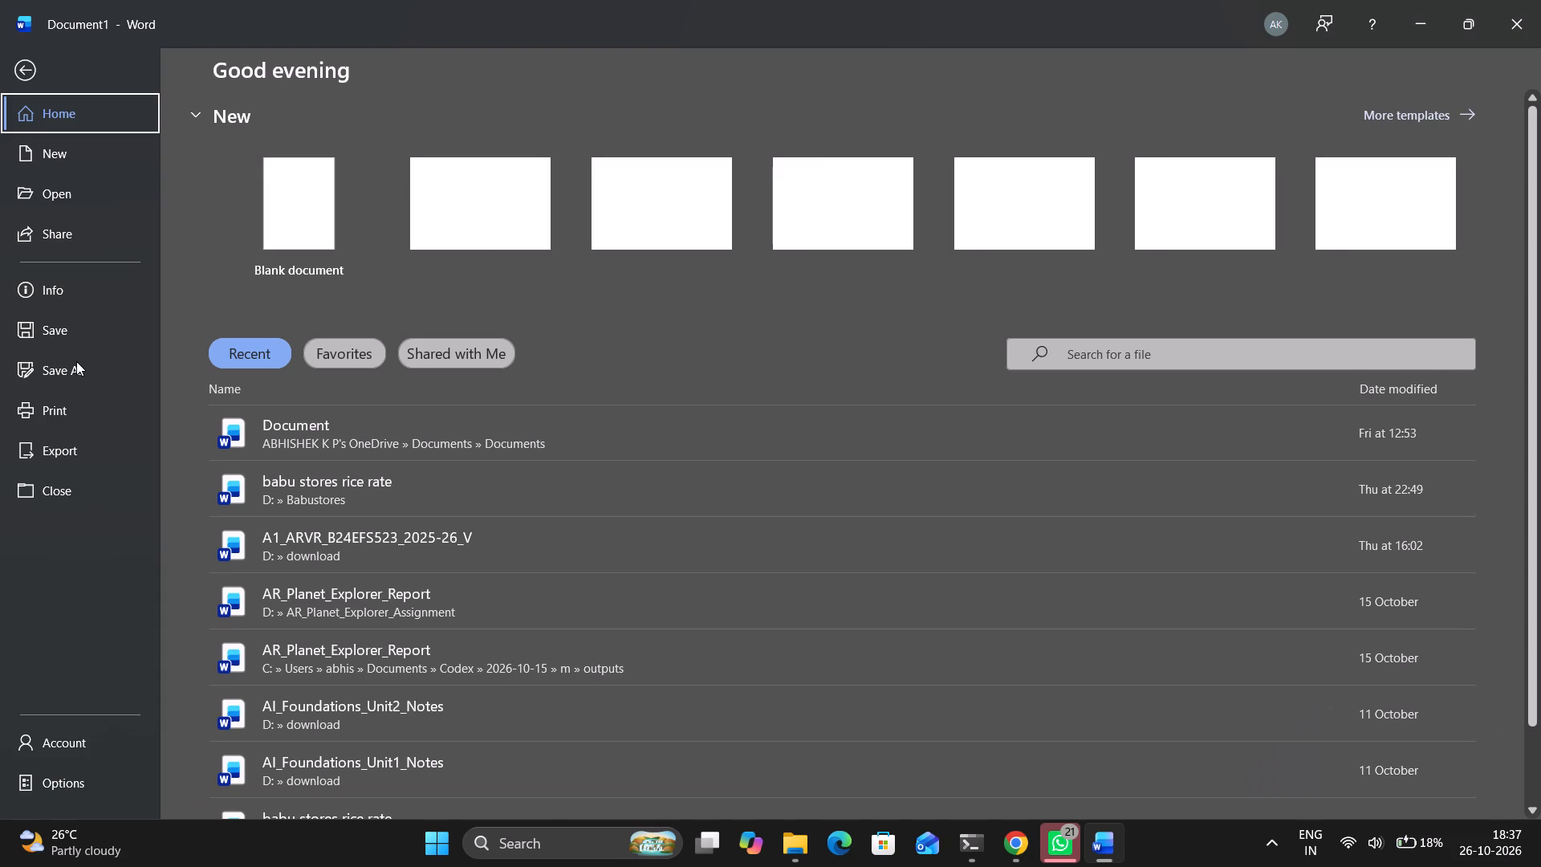
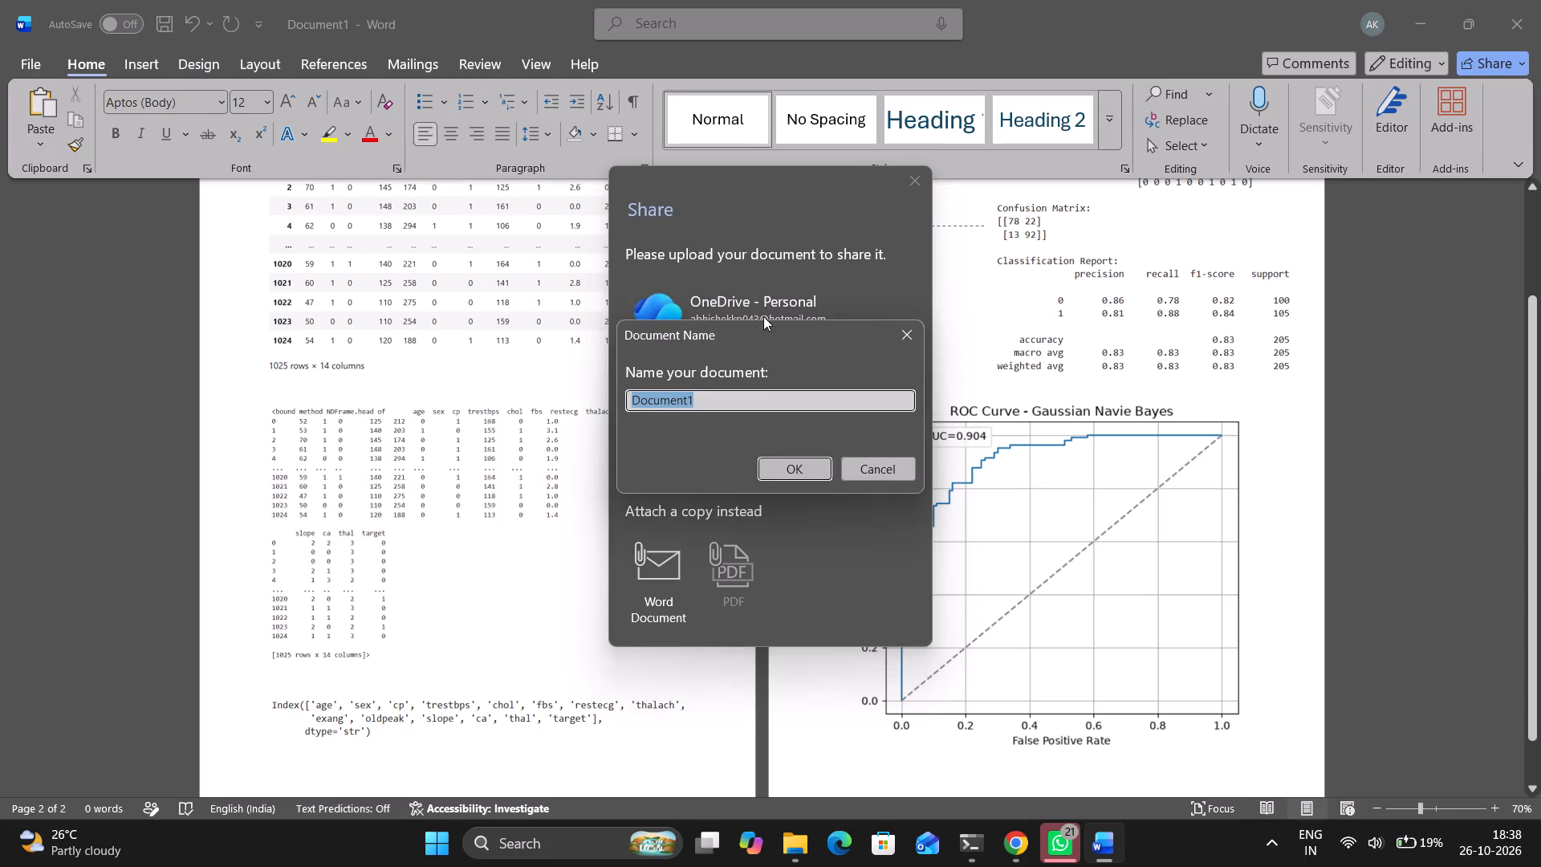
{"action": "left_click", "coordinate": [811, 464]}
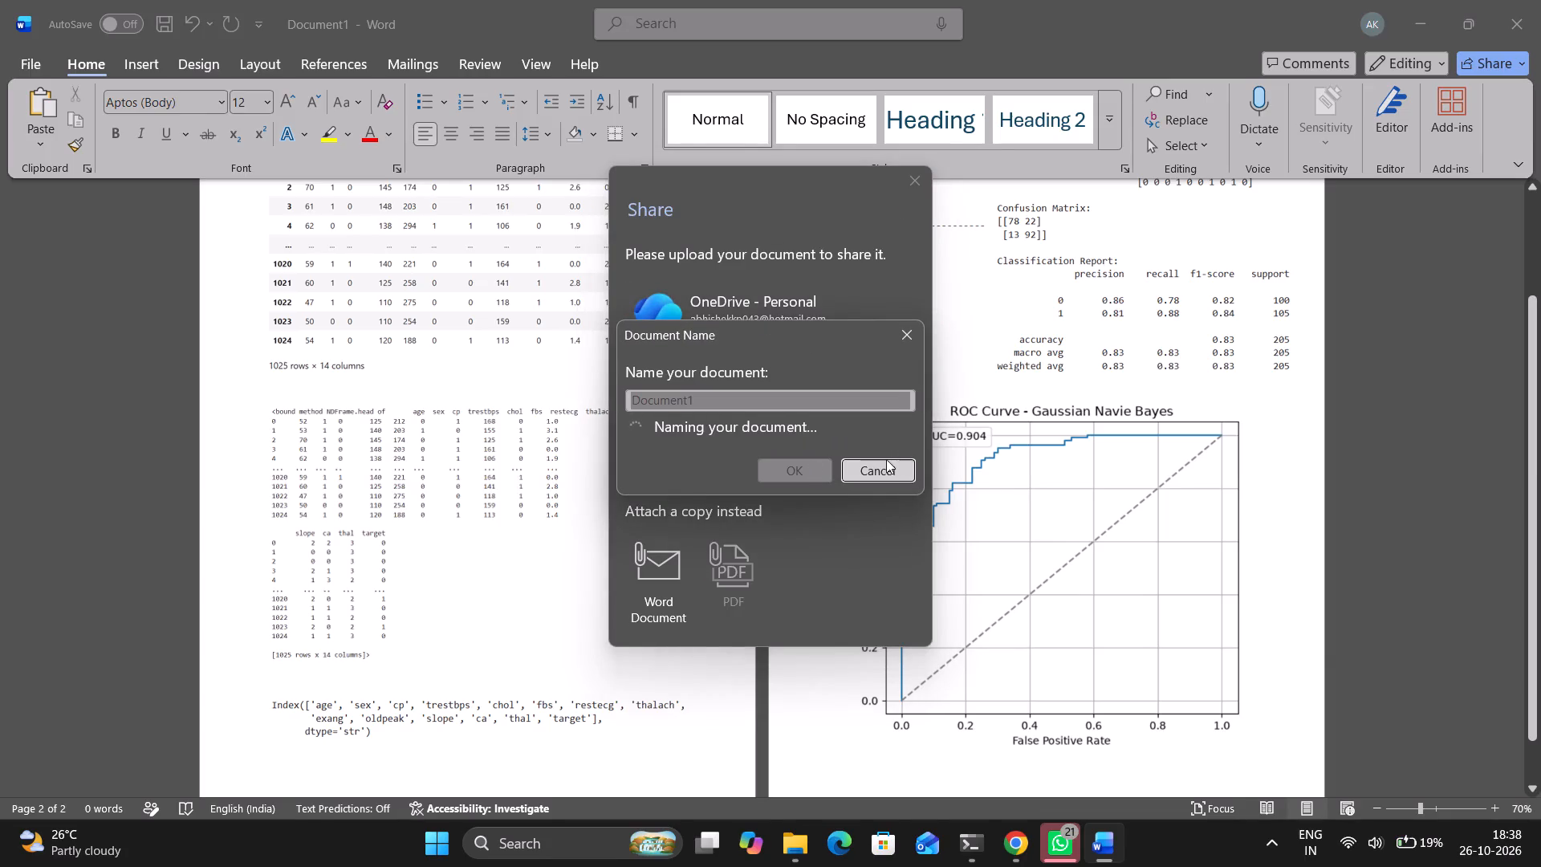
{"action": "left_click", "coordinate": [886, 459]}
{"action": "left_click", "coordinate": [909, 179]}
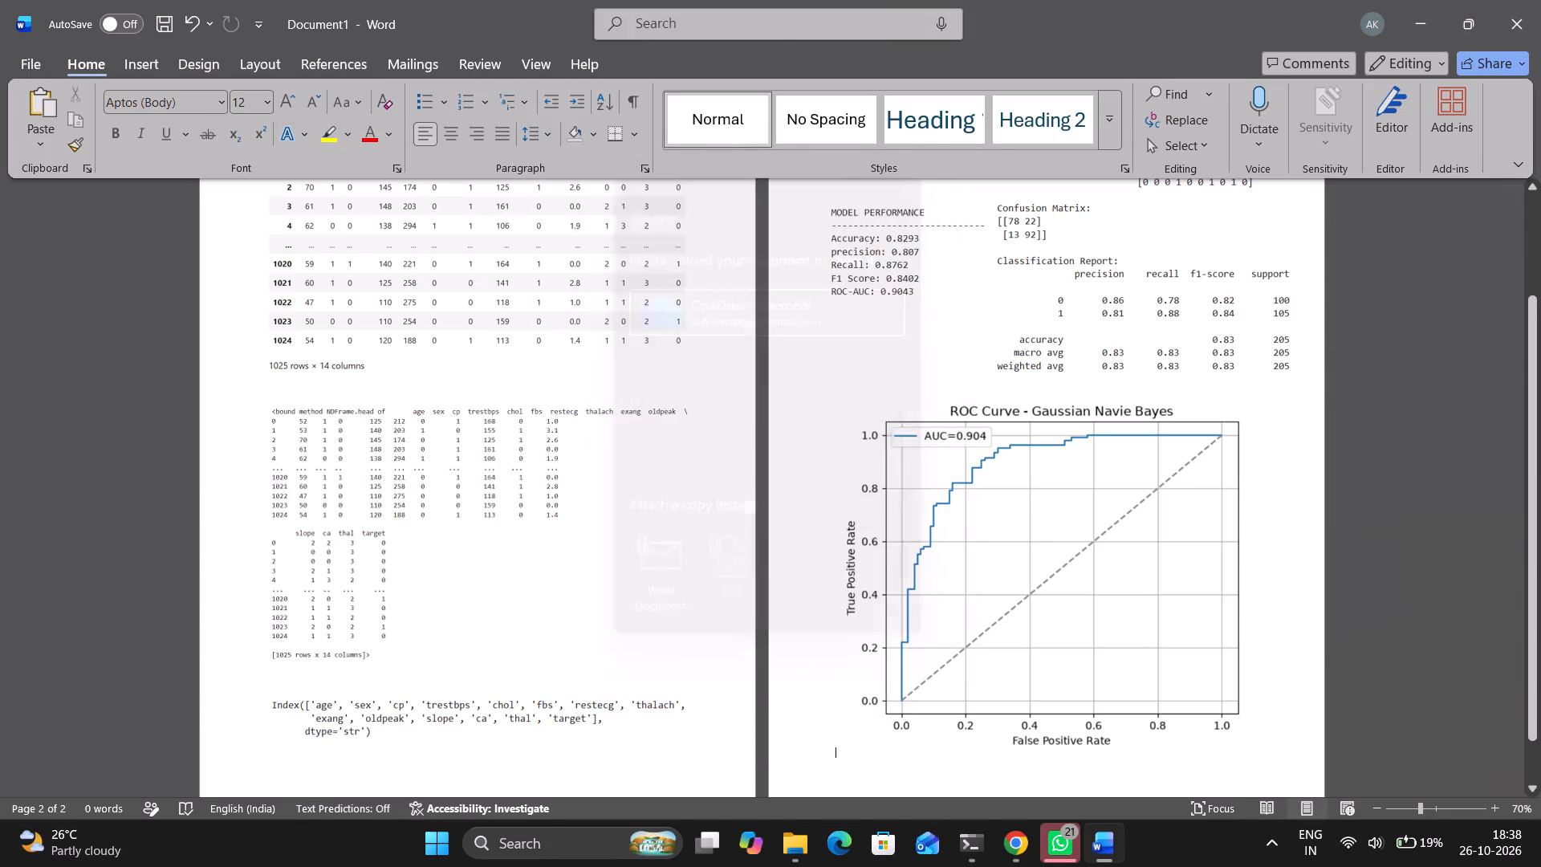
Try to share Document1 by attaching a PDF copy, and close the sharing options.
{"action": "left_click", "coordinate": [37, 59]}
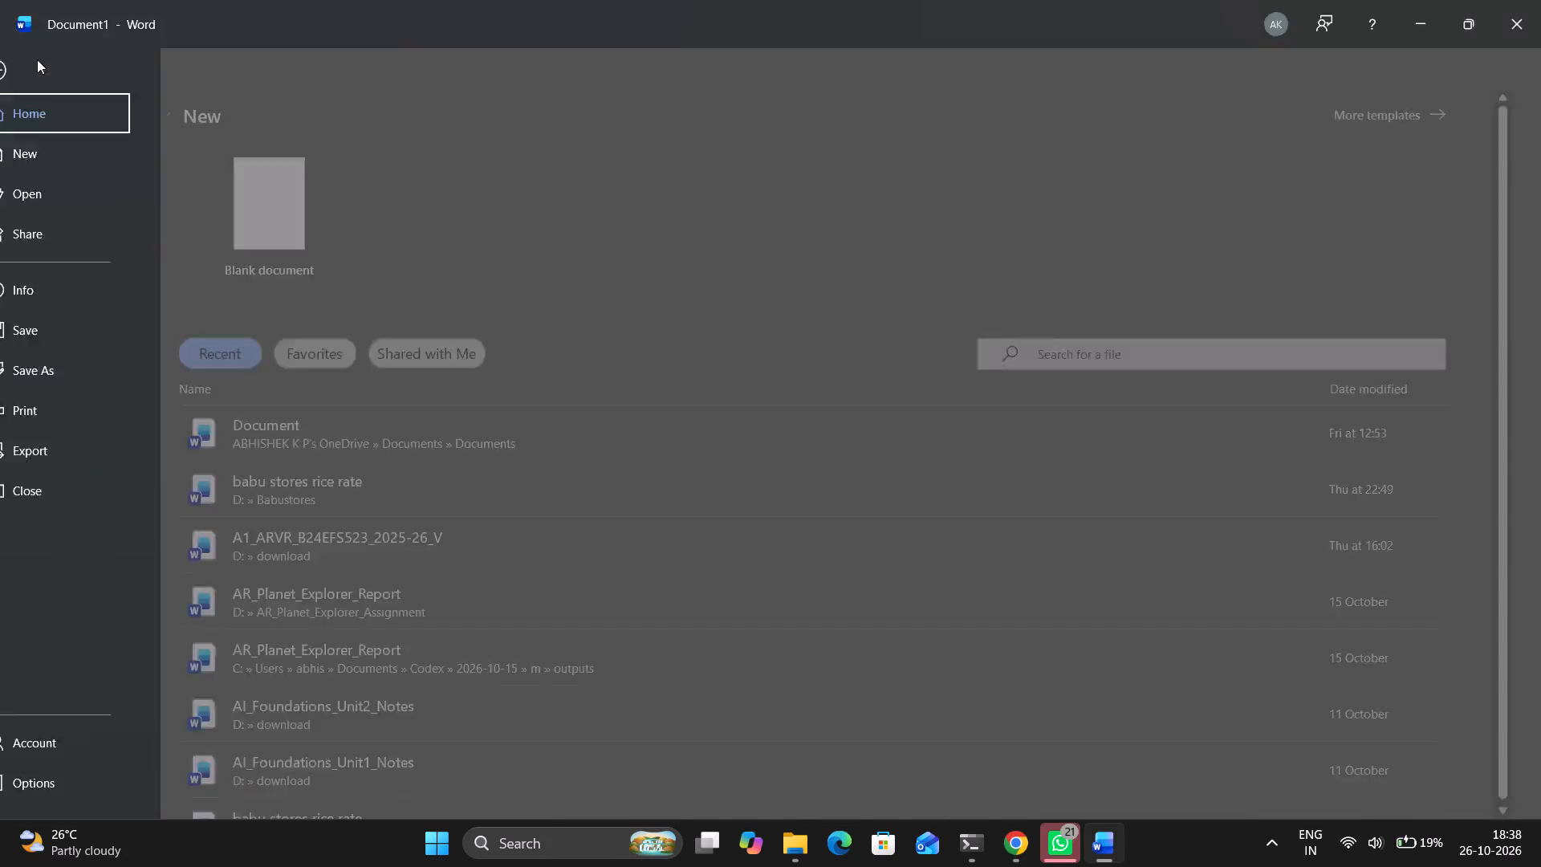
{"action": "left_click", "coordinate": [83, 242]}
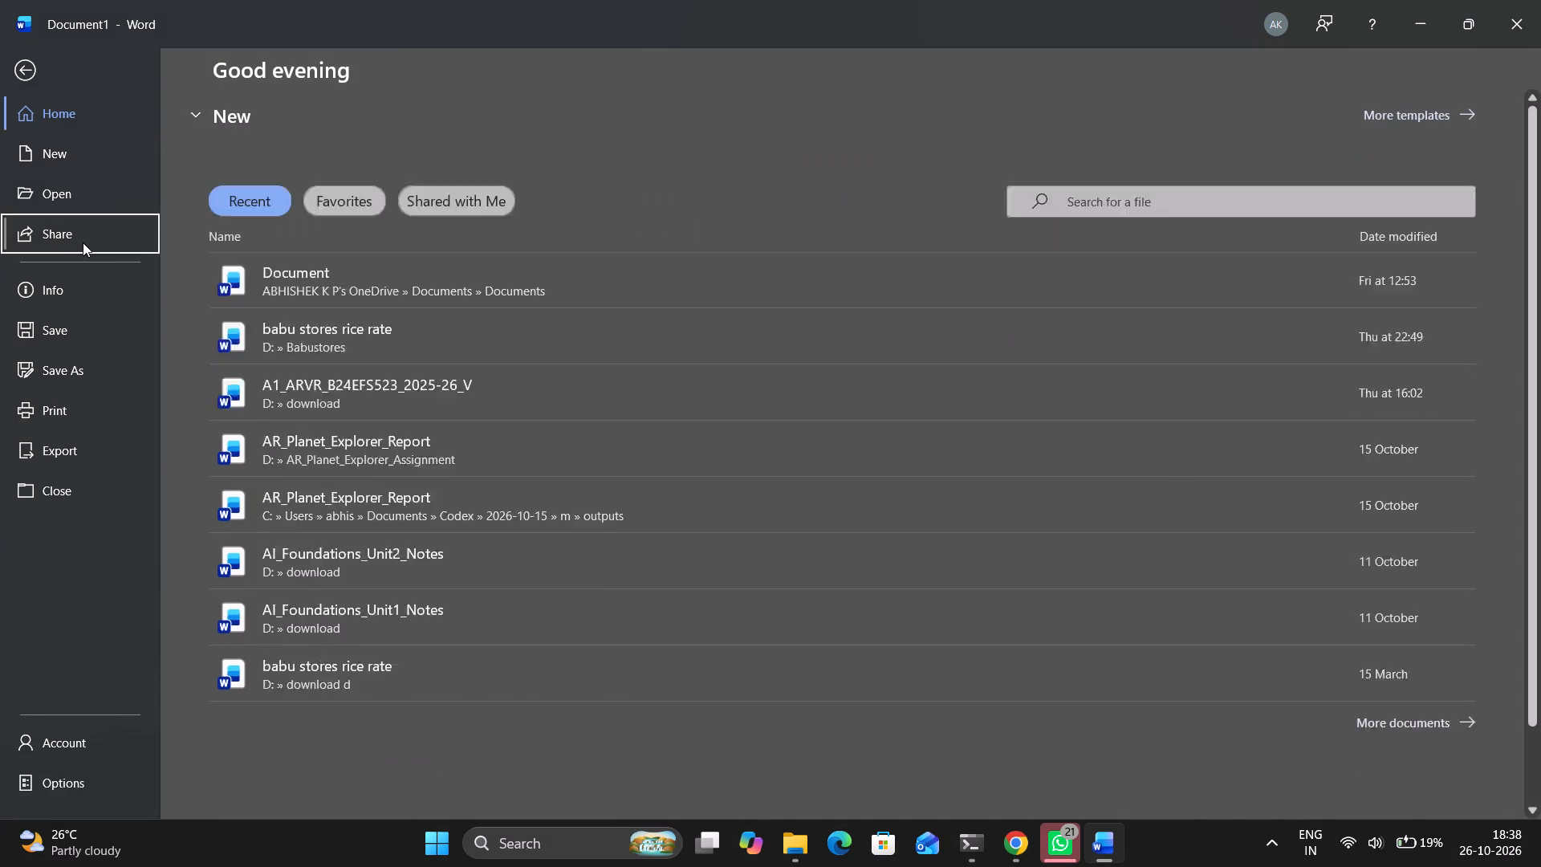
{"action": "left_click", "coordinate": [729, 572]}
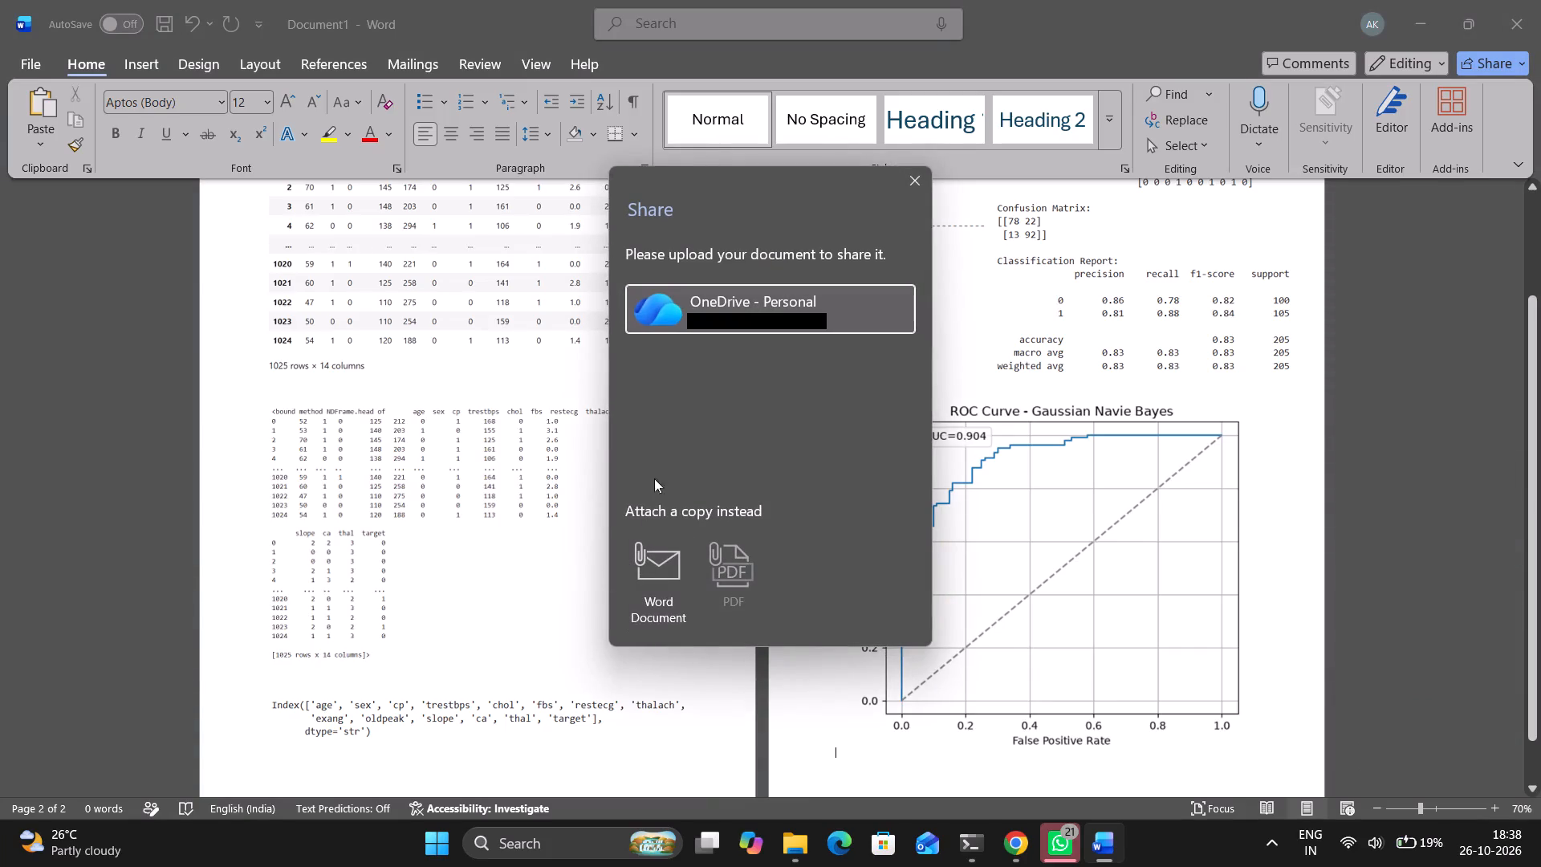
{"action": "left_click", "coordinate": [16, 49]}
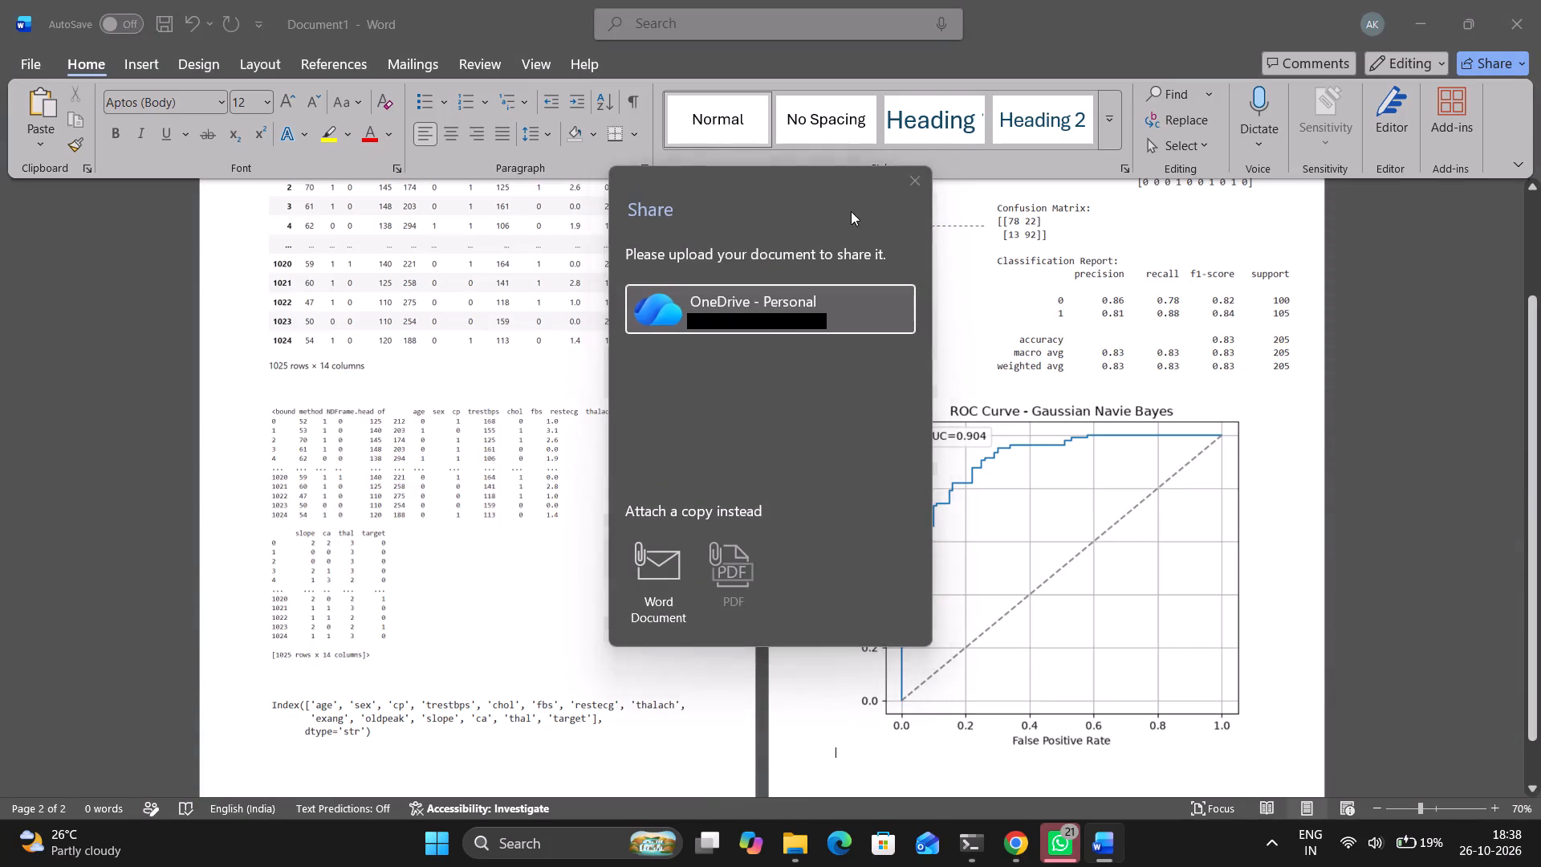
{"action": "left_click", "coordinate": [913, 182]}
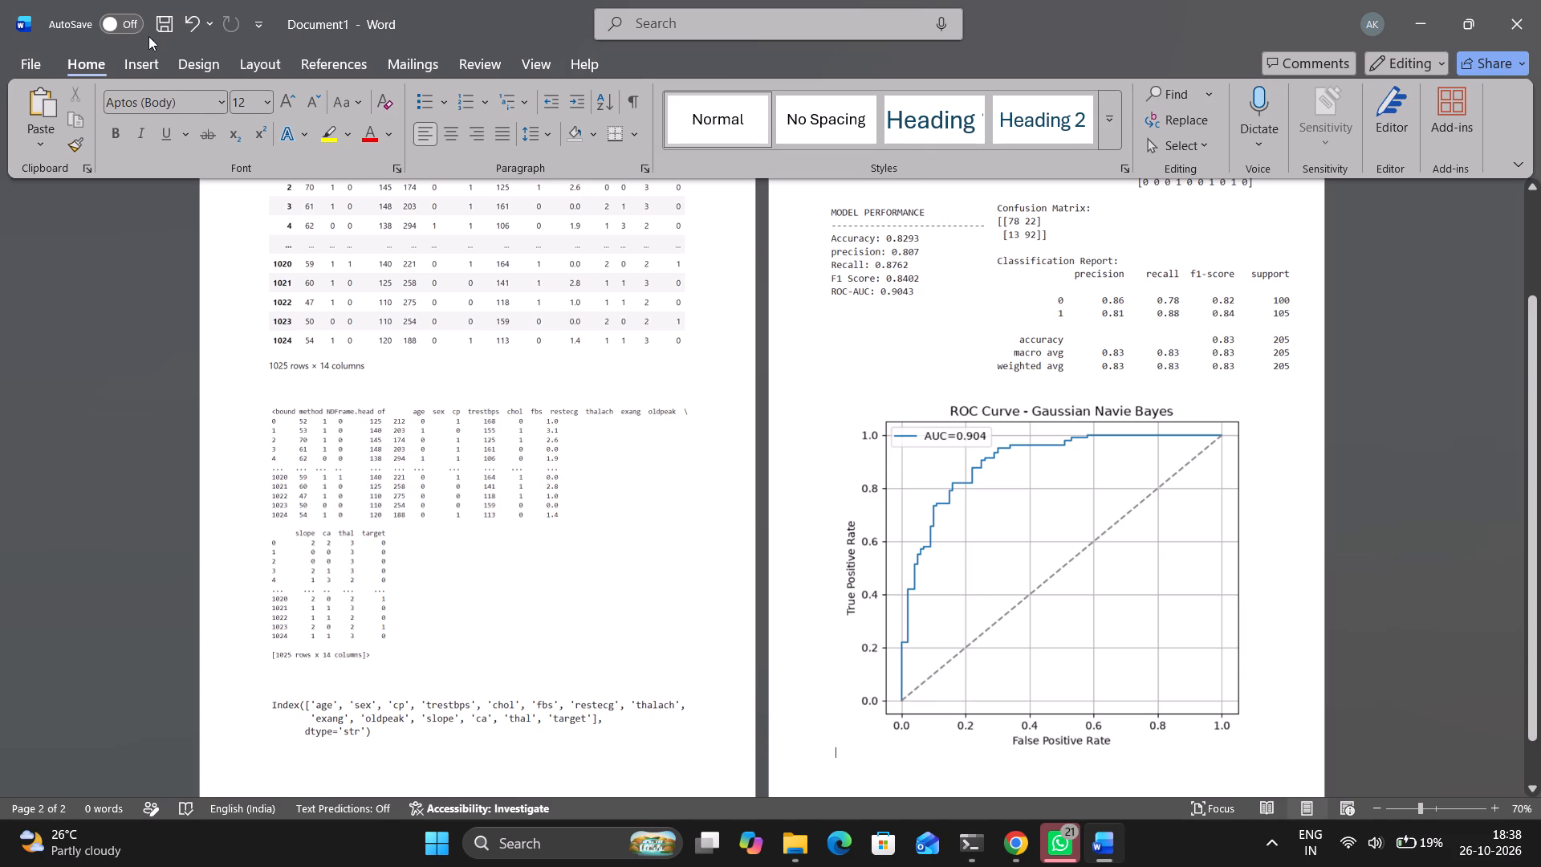
Set the printer for Document1 to Microsoft Print to PDF and turn on Print to File.
{"action": "key", "text": "ctrl+p"}
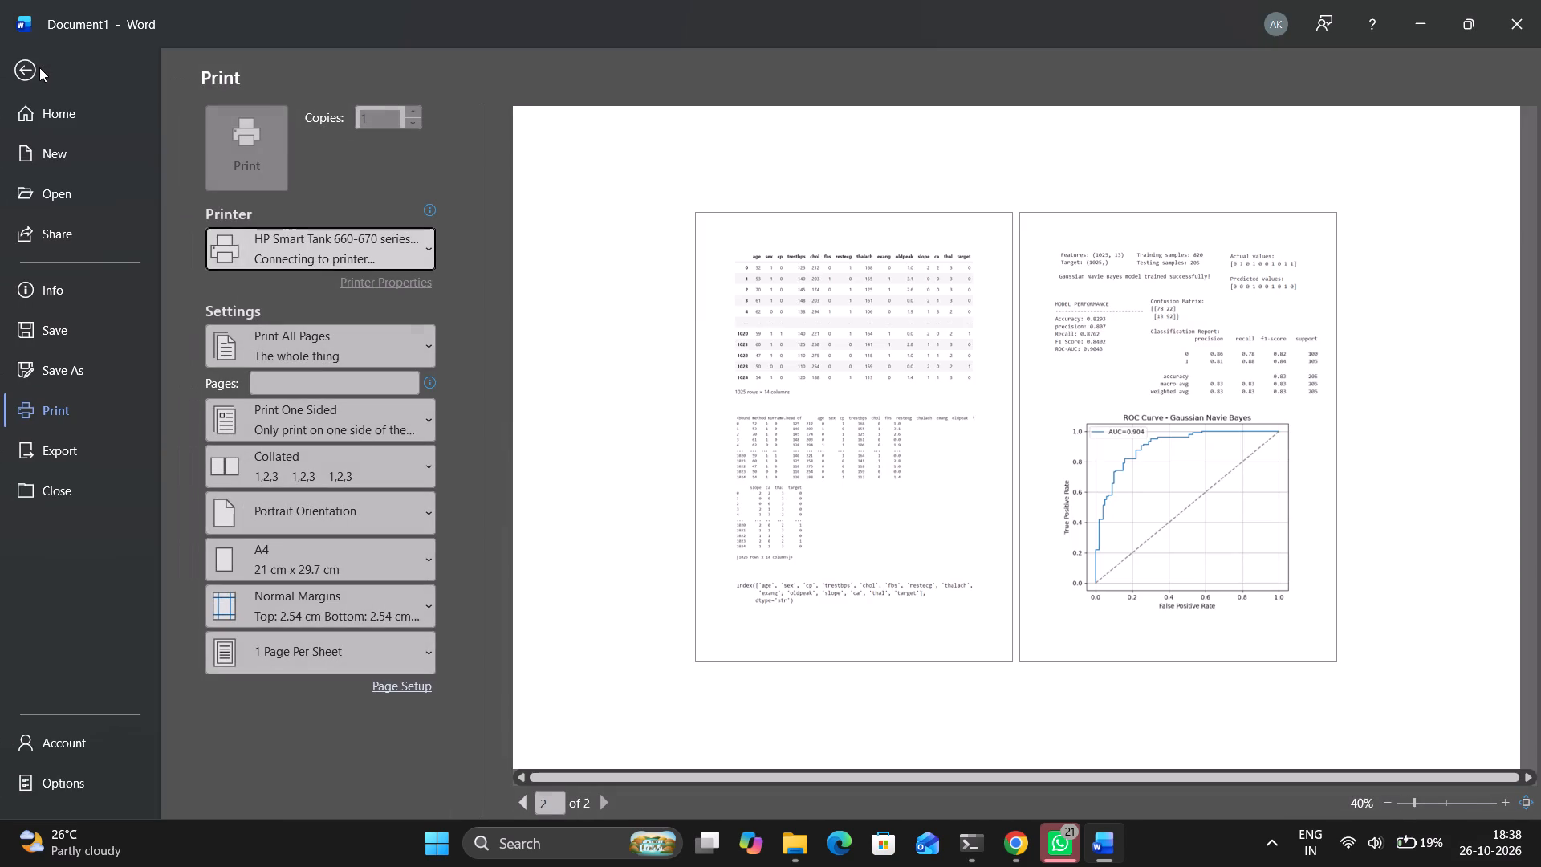
{"action": "left_click", "coordinate": [322, 250]}
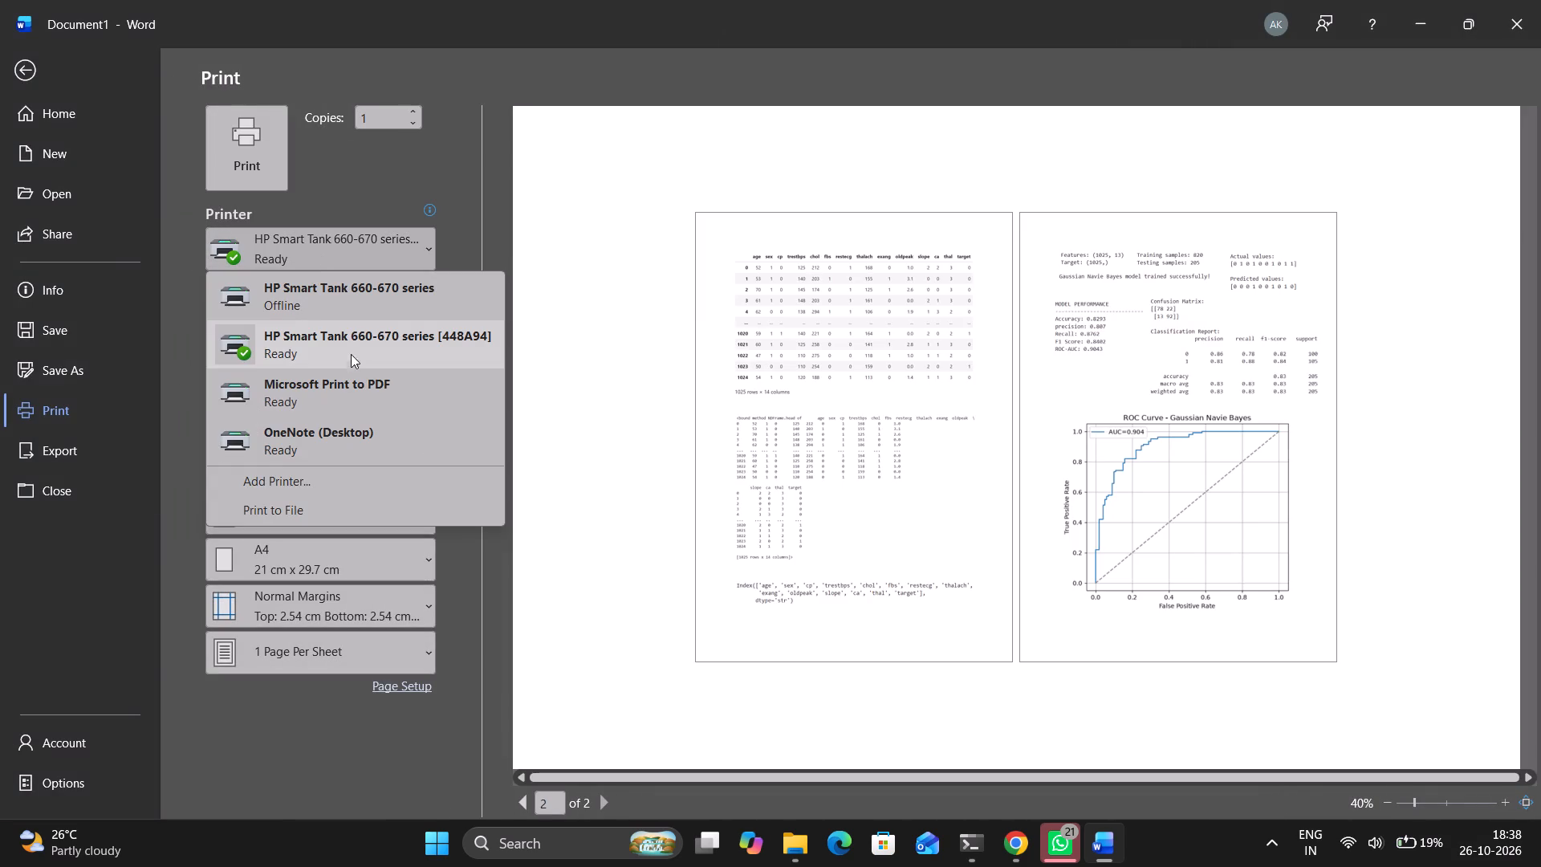
{"action": "left_click", "coordinate": [352, 389]}
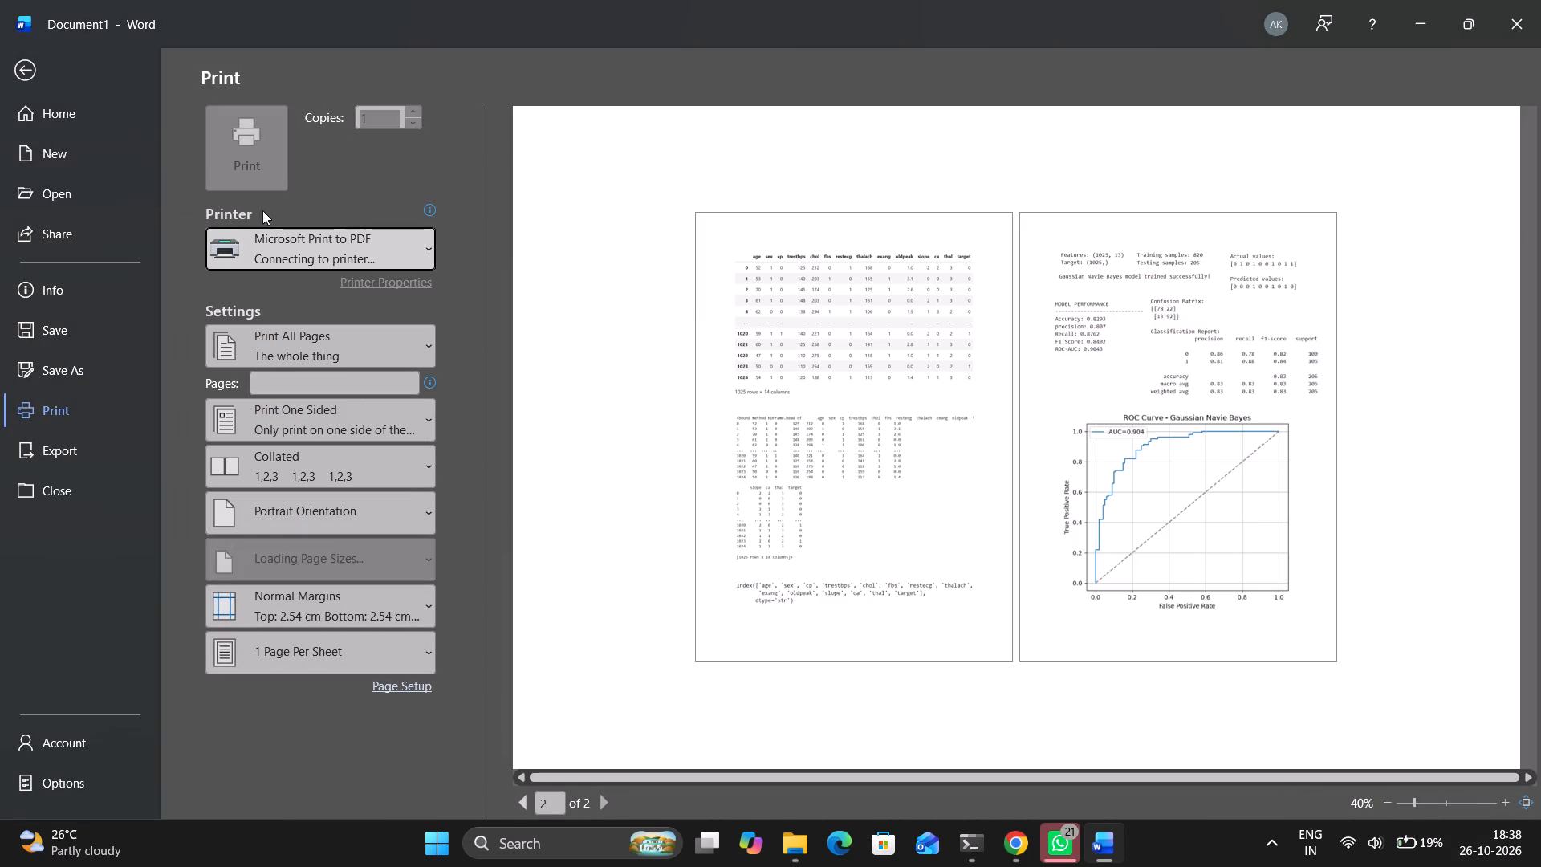
{"action": "left_click", "coordinate": [296, 253]}
{"action": "left_click", "coordinate": [303, 502]}
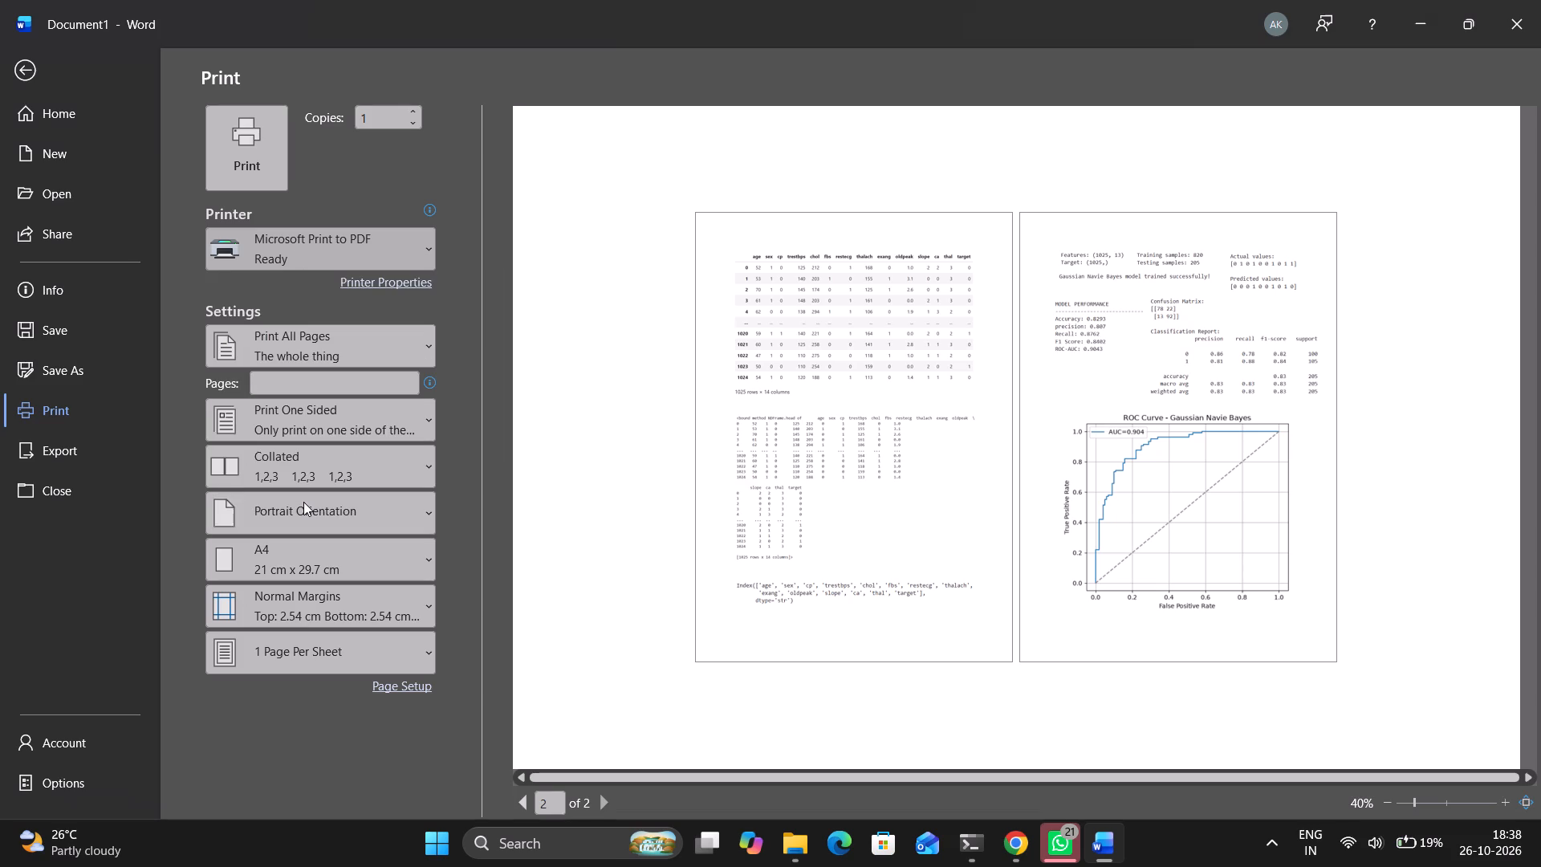
Print all pages of Document1 to a file on Local Disk (D:), using the suggested name ml print.pdf.
{"action": "left_click", "coordinate": [238, 193]}
{"action": "left_click", "coordinate": [244, 160]}
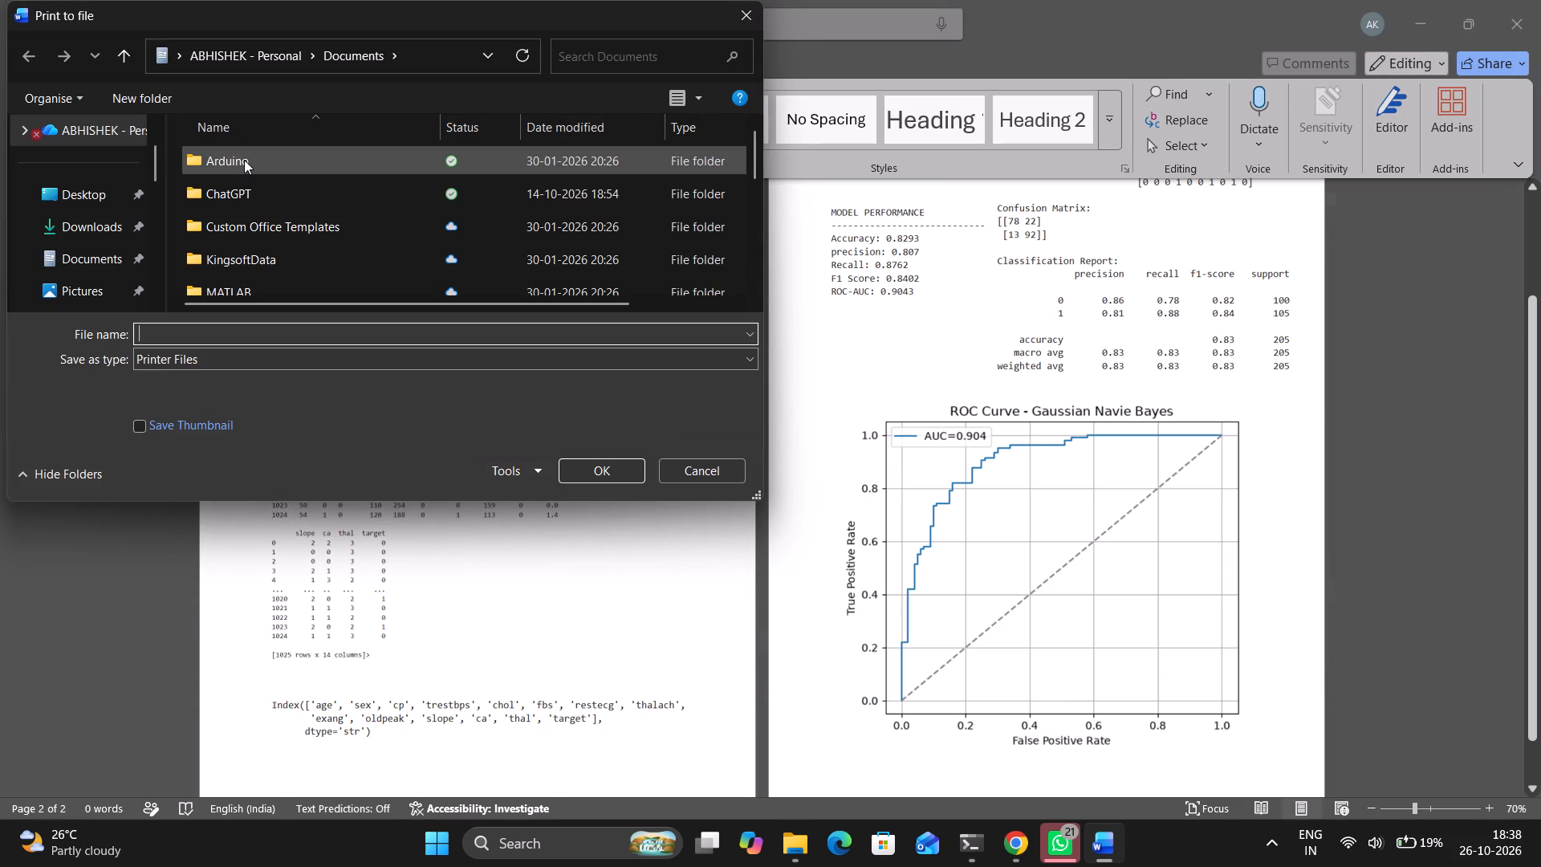
{"action": "scroll", "coordinate": [80, 222], "scroll_direction": "down", "scroll_amount": 2}
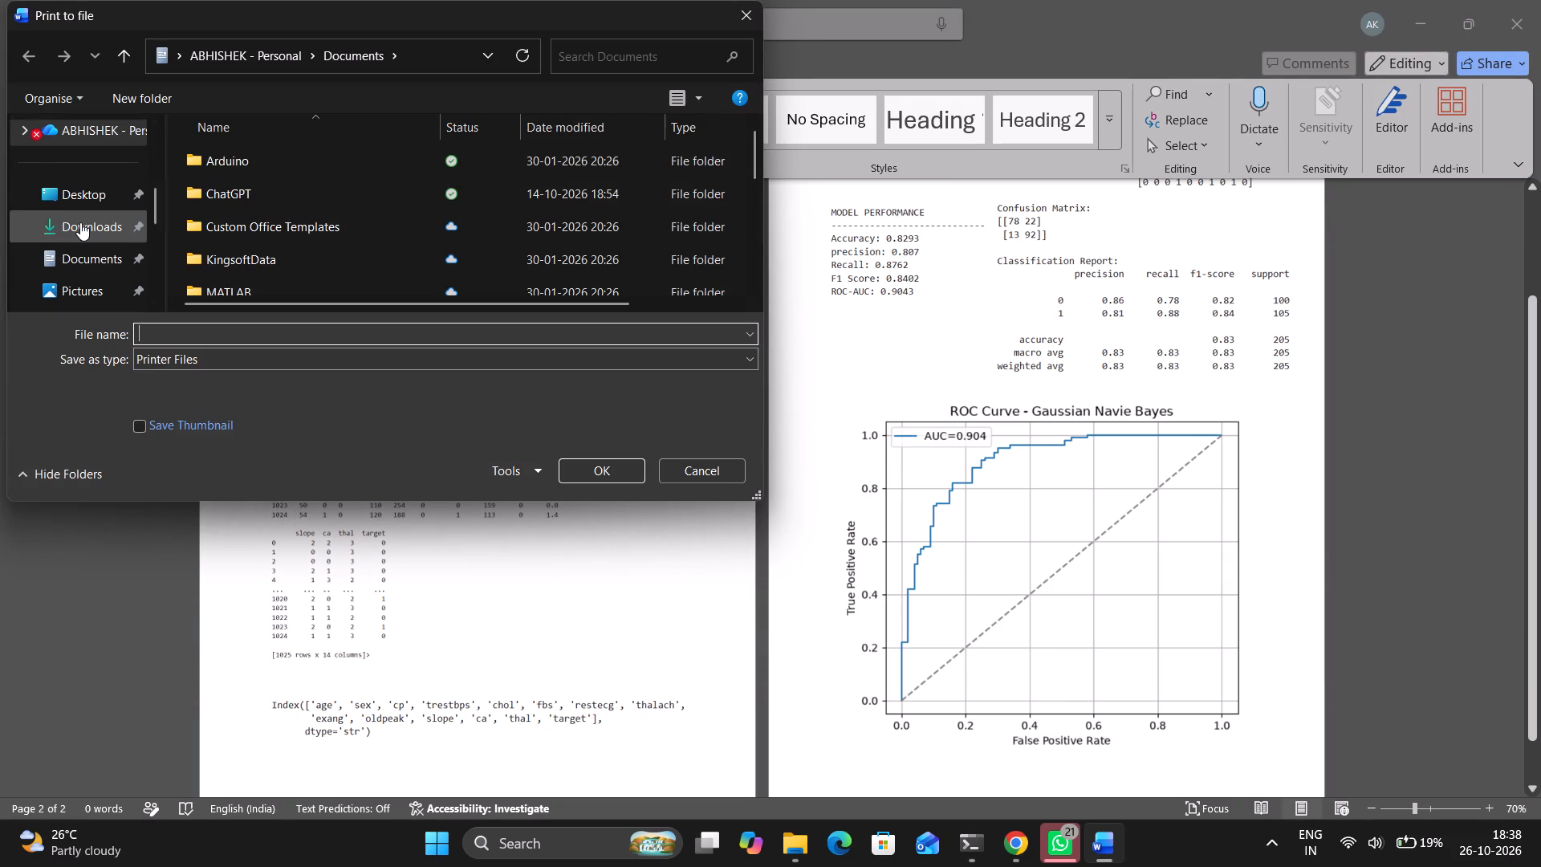
{"action": "scroll", "coordinate": [80, 222], "scroll_direction": "down", "scroll_amount": 3}
{"action": "left_click", "coordinate": [81, 161]}
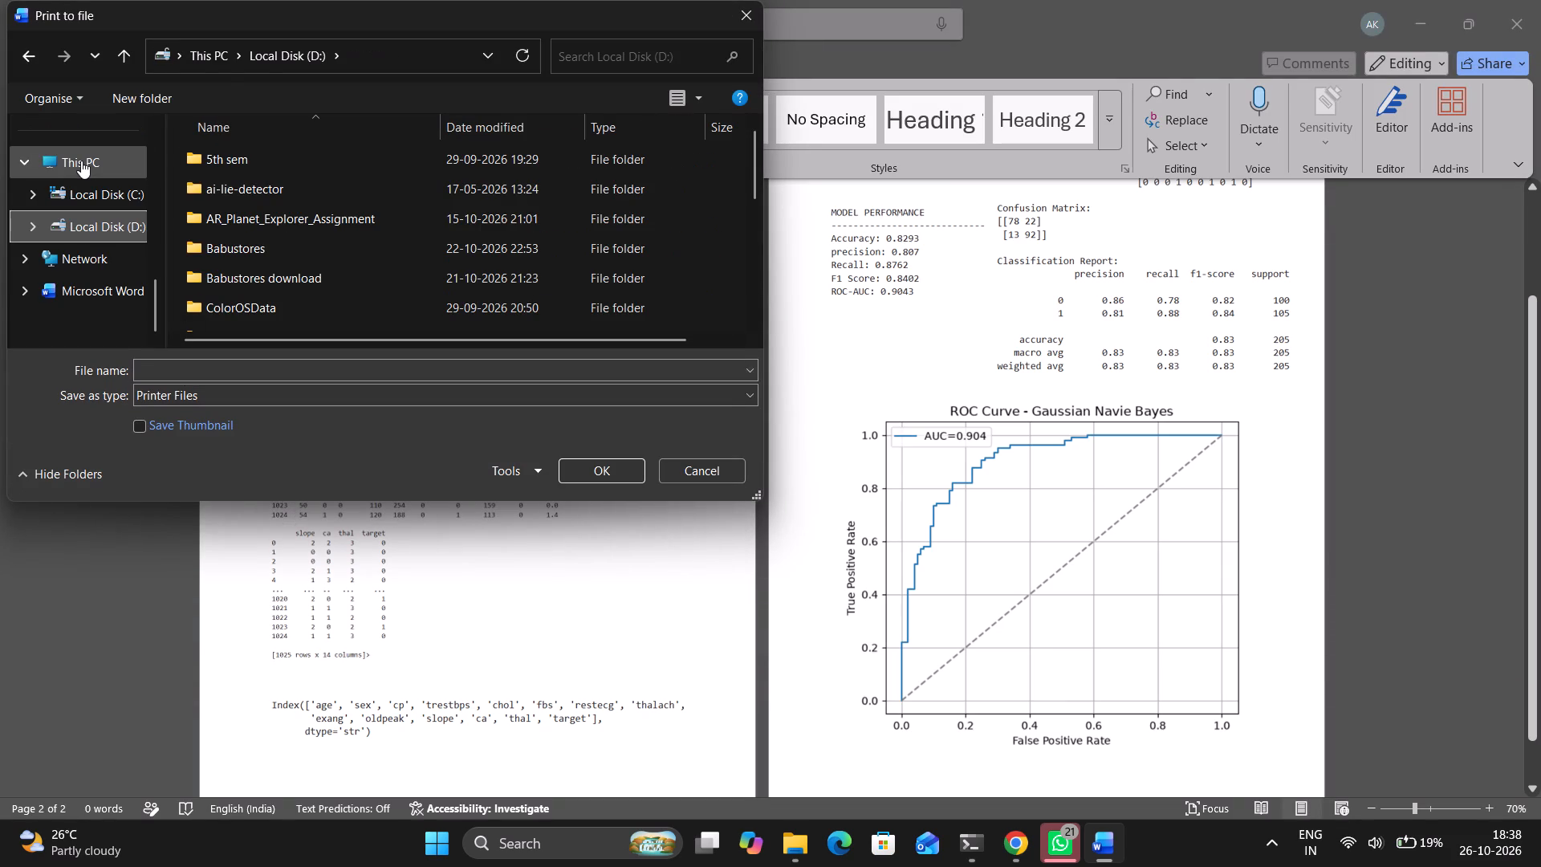
{"action": "type", "text": "ml"}
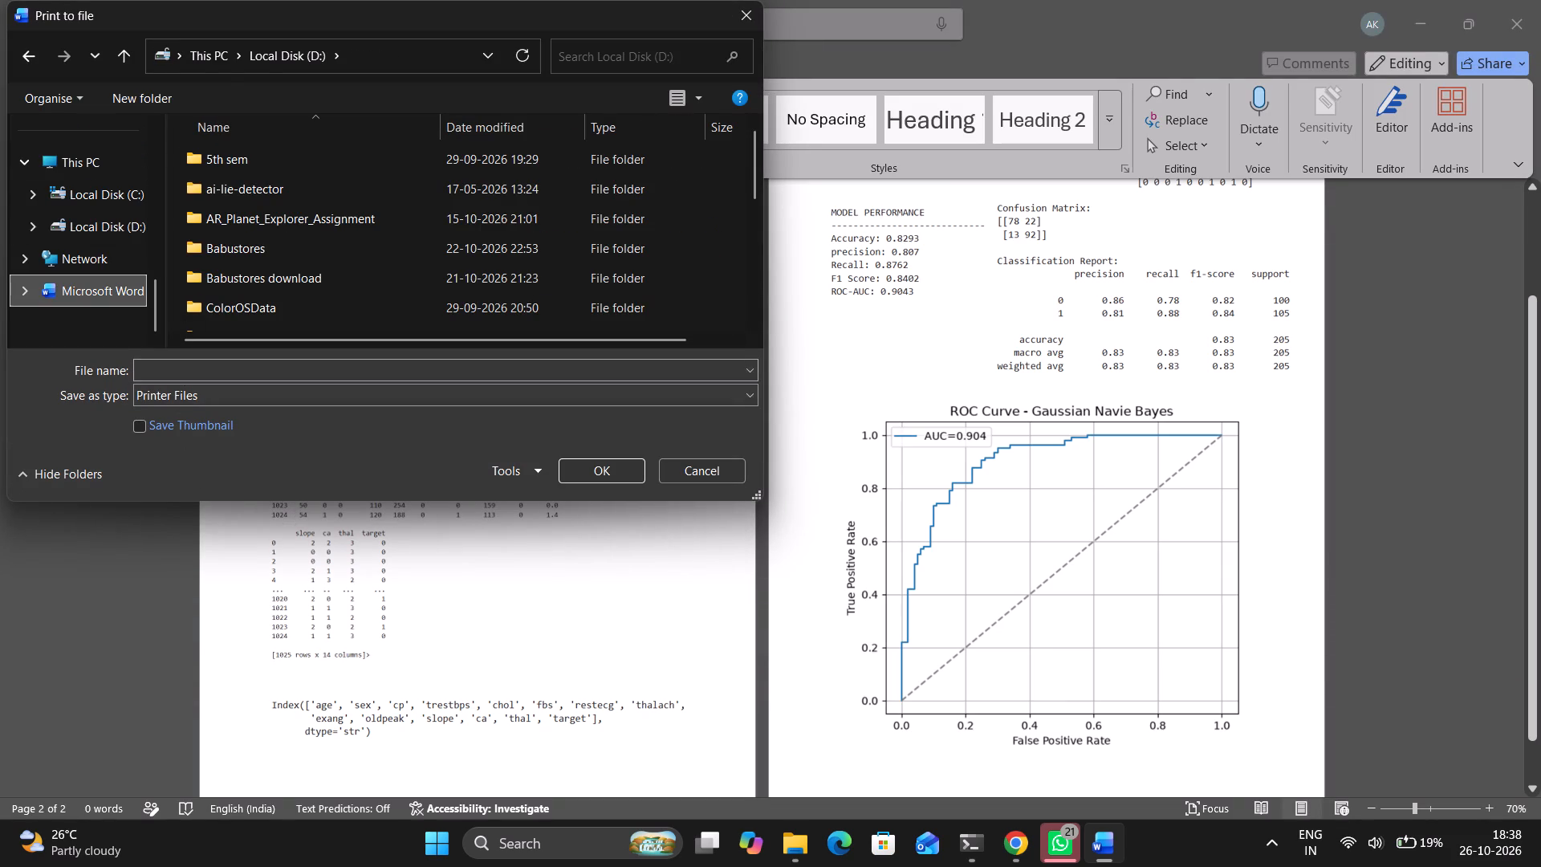
{"action": "left_click", "coordinate": [194, 366]}
{"action": "type", "text": "ml"}
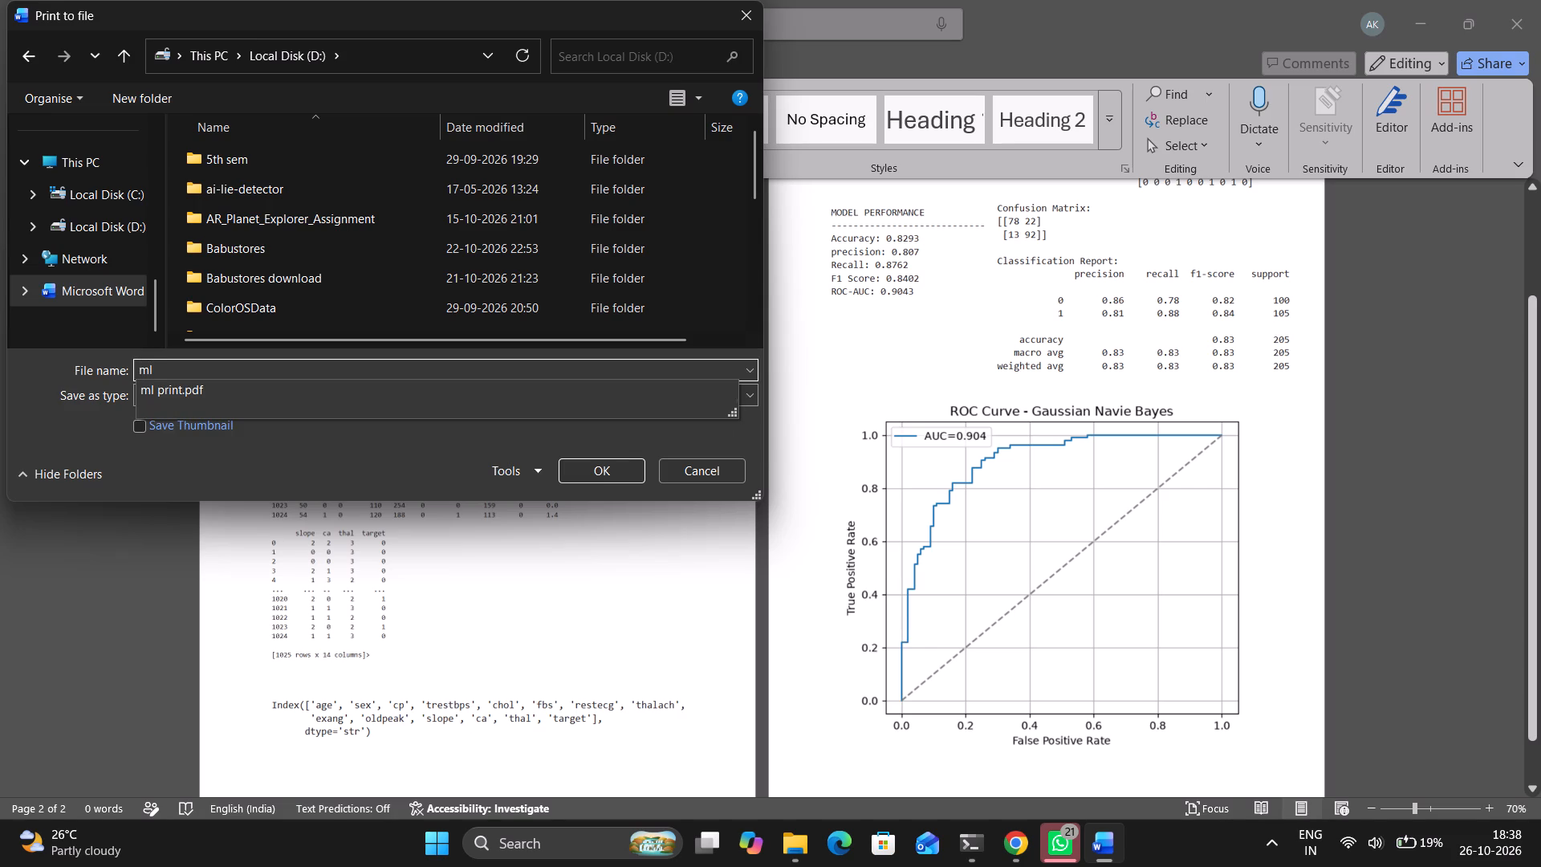
{"action": "key", "text": "Down"}
{"action": "key", "text": "Down"}
{"action": "key", "text": "Down"}
{"action": "key", "text": "Return"}
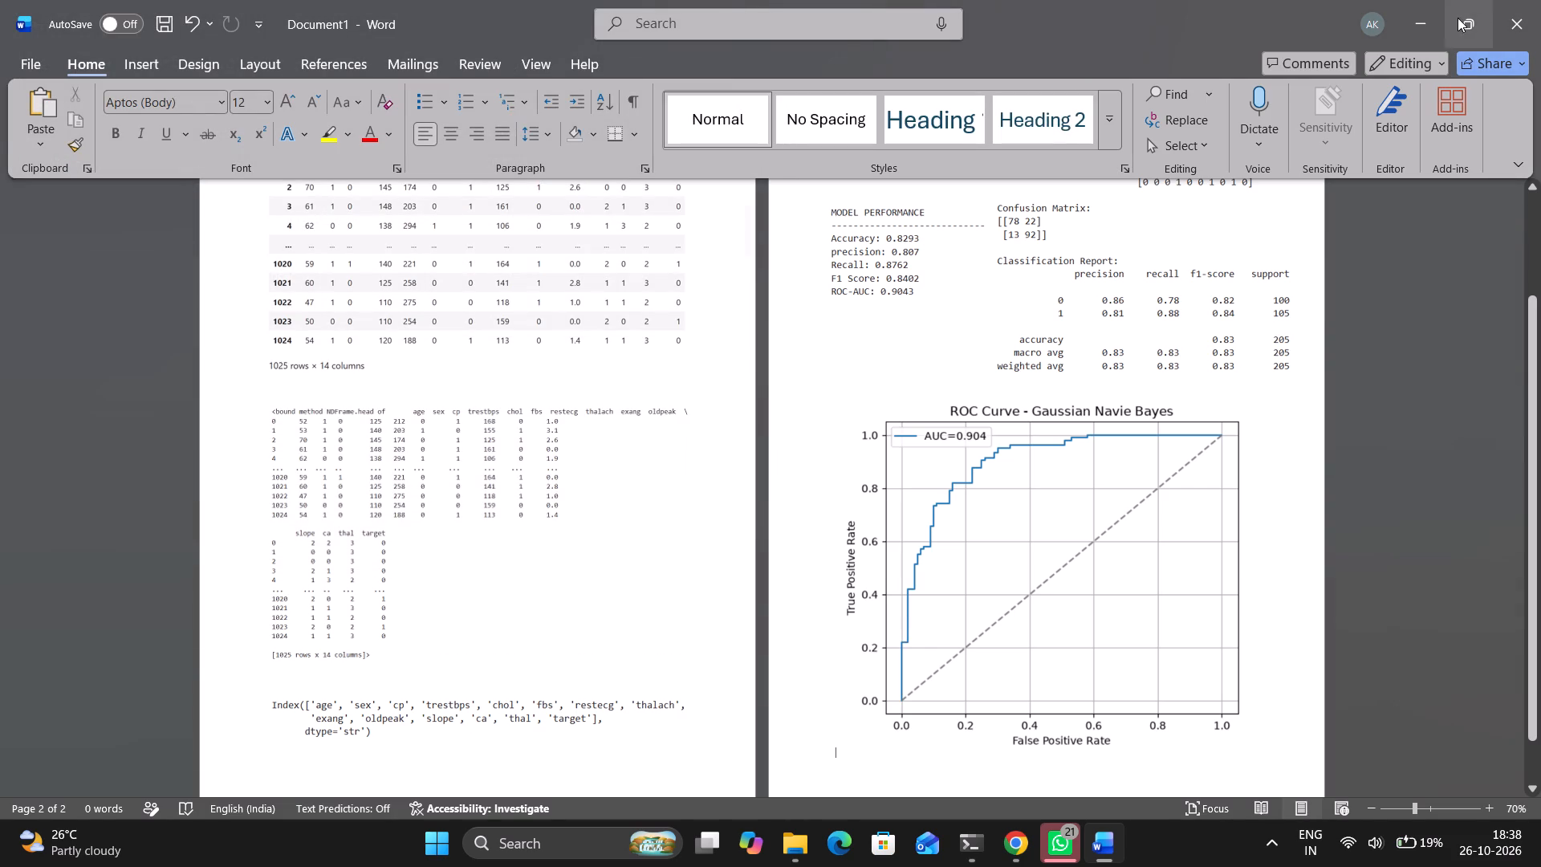
Close Document1 without saving its changes, and try to close the remaining empty Word window.
{"action": "left_click", "coordinate": [1510, 6]}
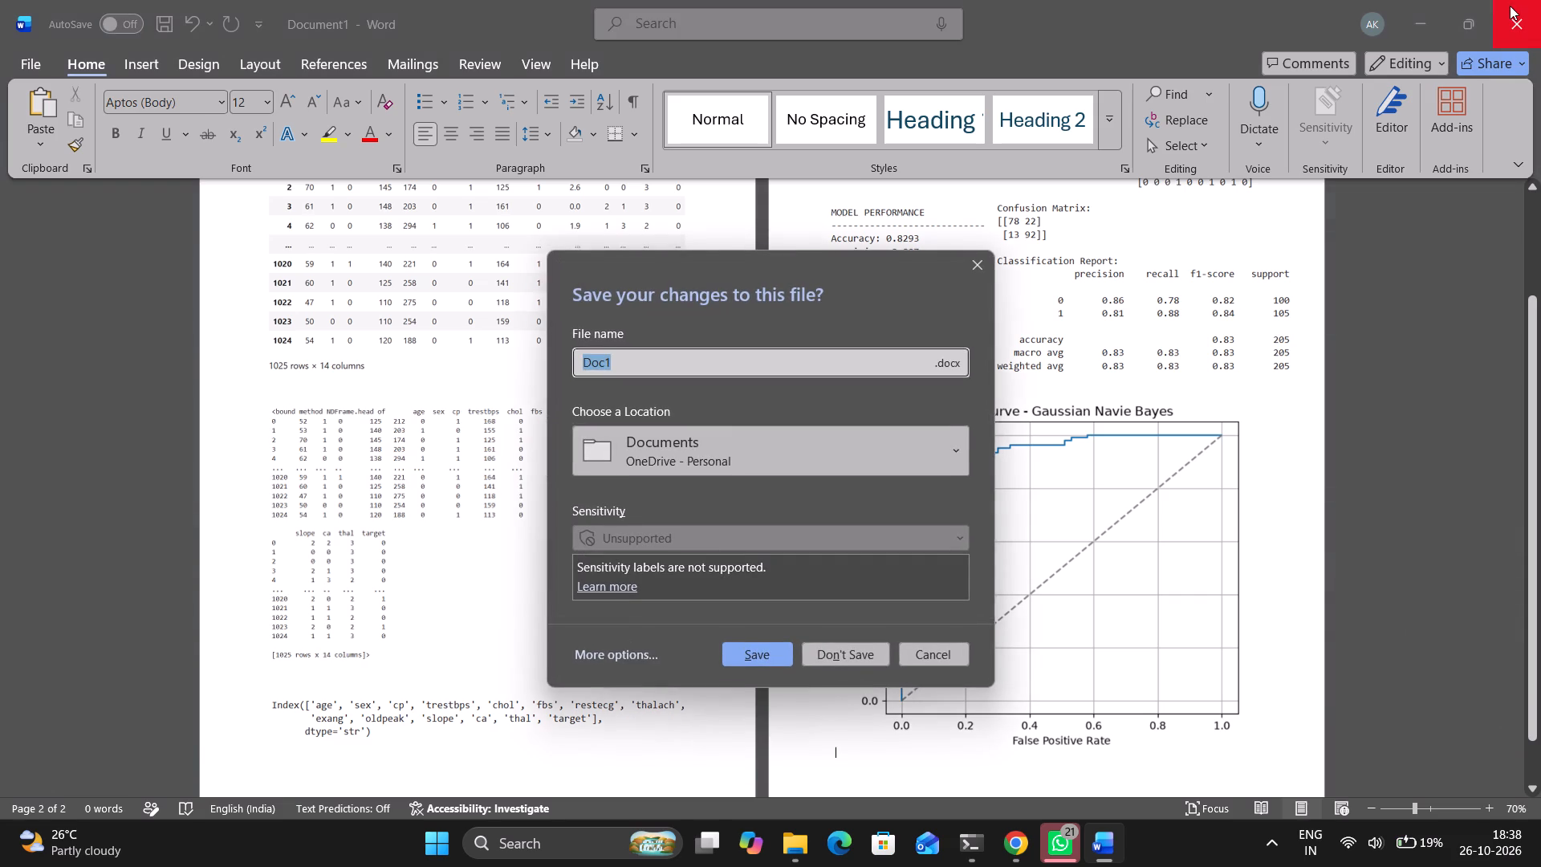
{"action": "left_click", "coordinate": [848, 646]}
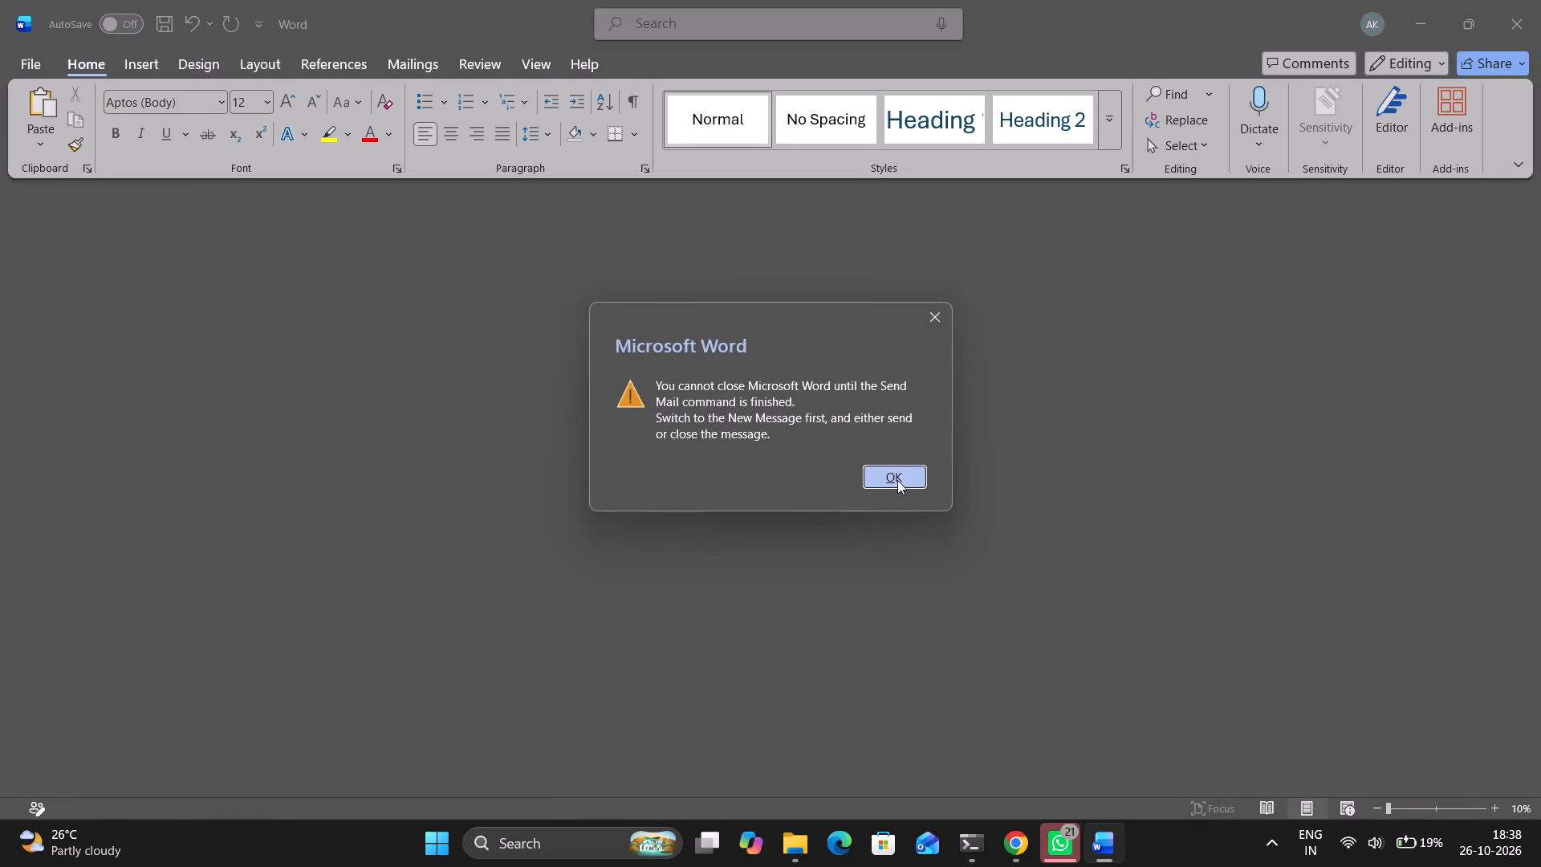
{"action": "left_click", "coordinate": [897, 480]}
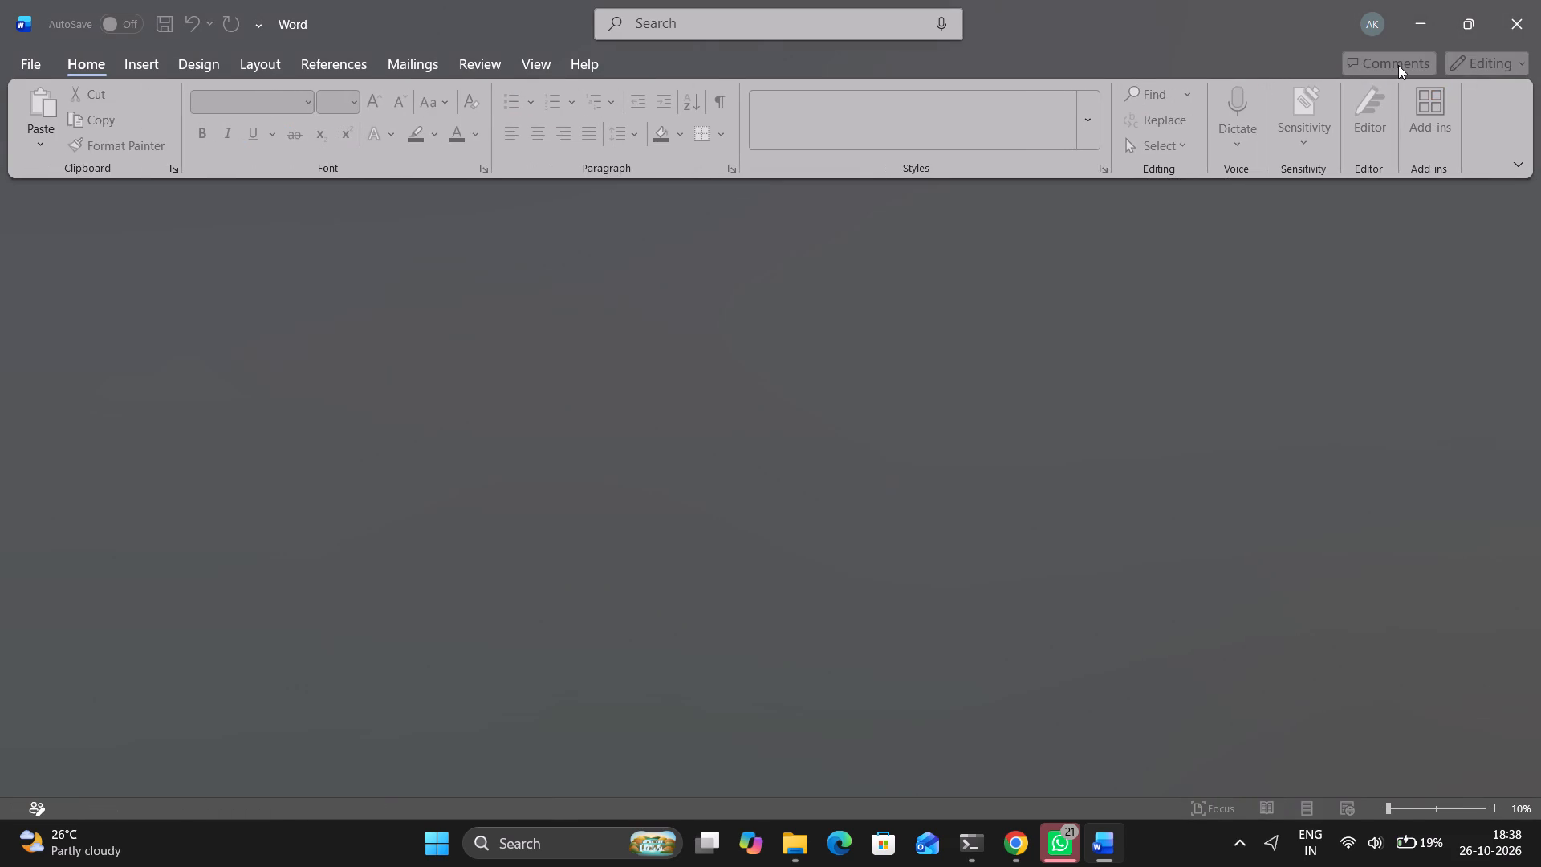
{"action": "left_click", "coordinate": [1539, 9]}
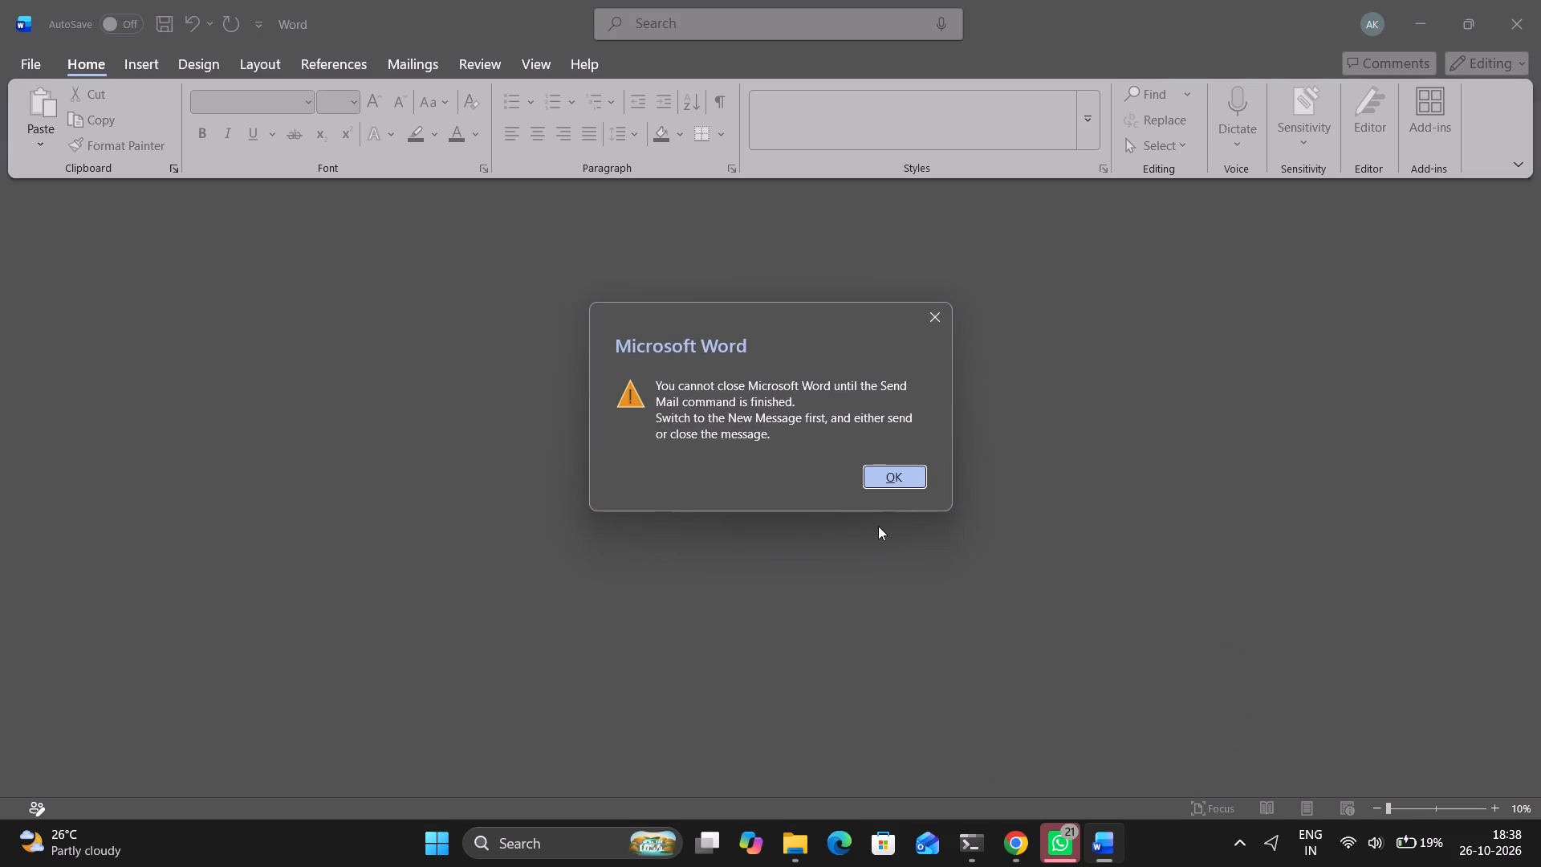
{"action": "left_click", "coordinate": [876, 472]}
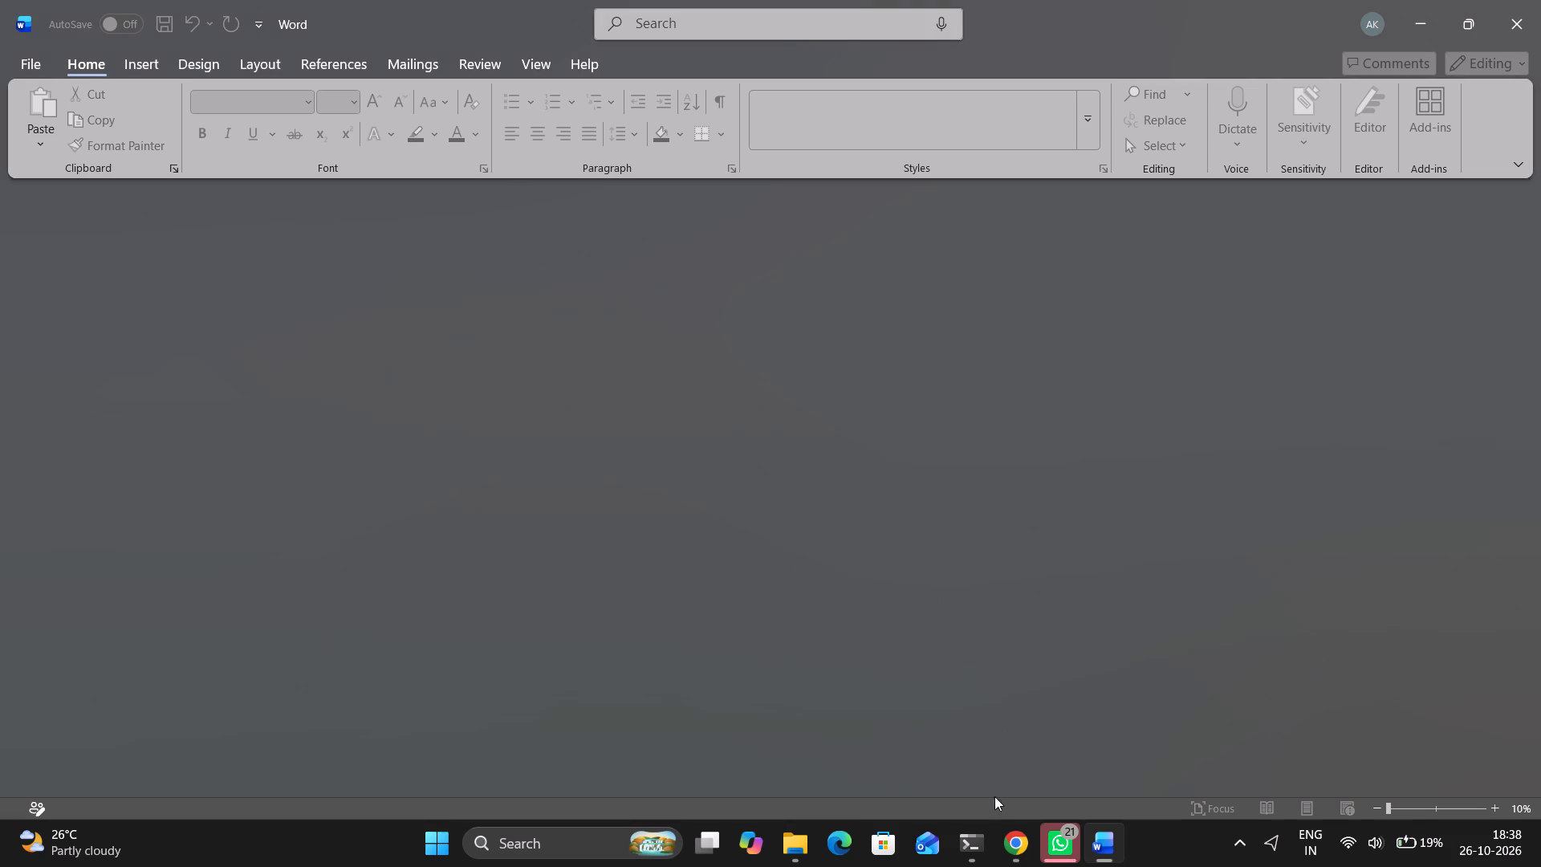
Switch to the Untitled Jupyter notebook in Chrome and look over the df.head output and the cells after it.
{"action": "left_click", "coordinate": [1003, 831]}
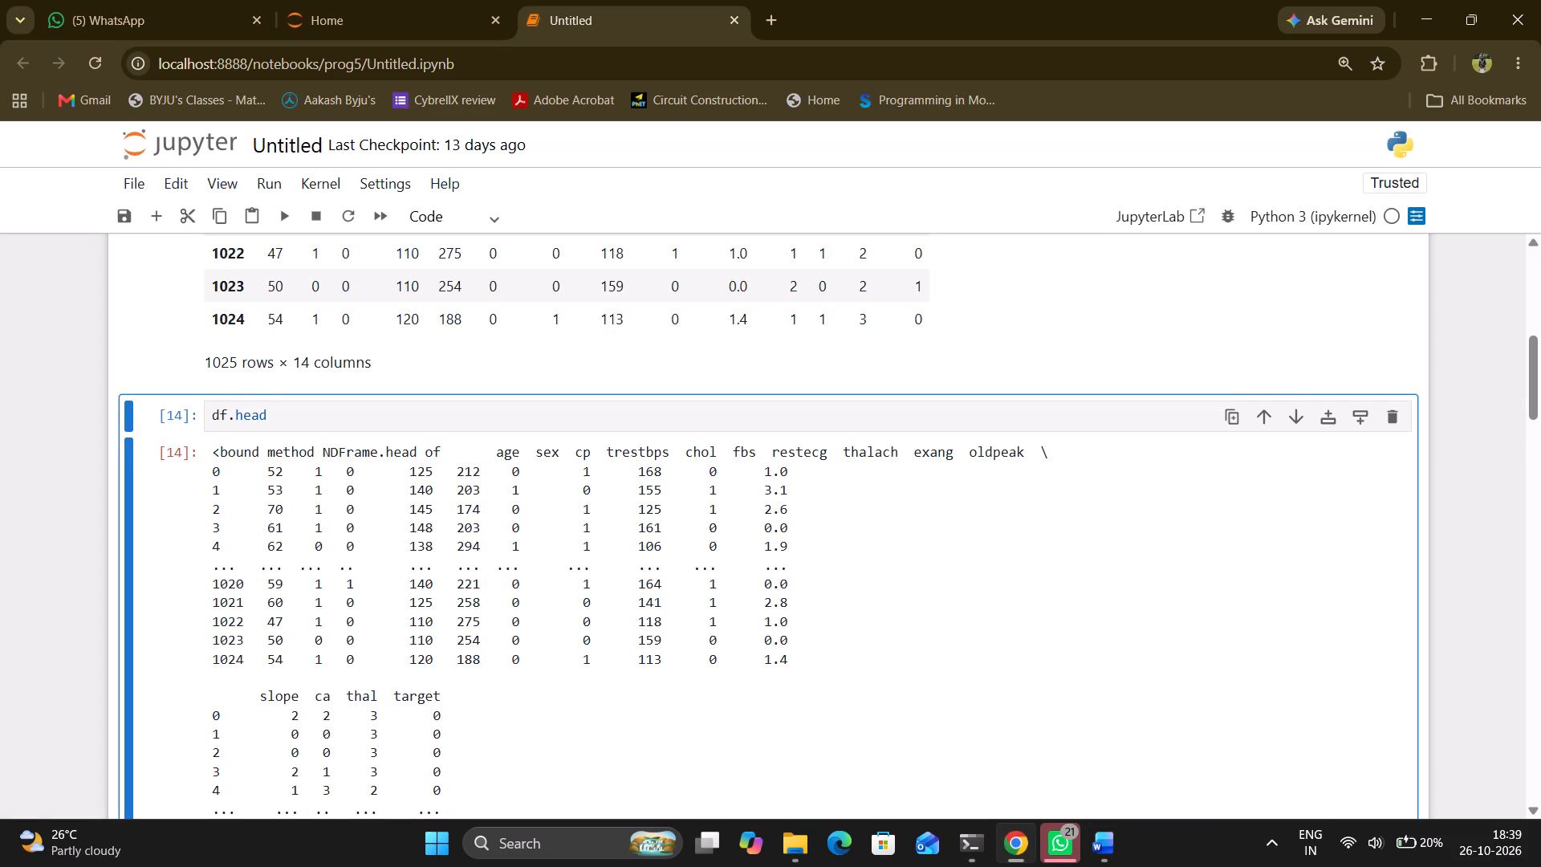
{"action": "scroll", "coordinate": [803, 584], "scroll_direction": "down", "scroll_amount": 2}
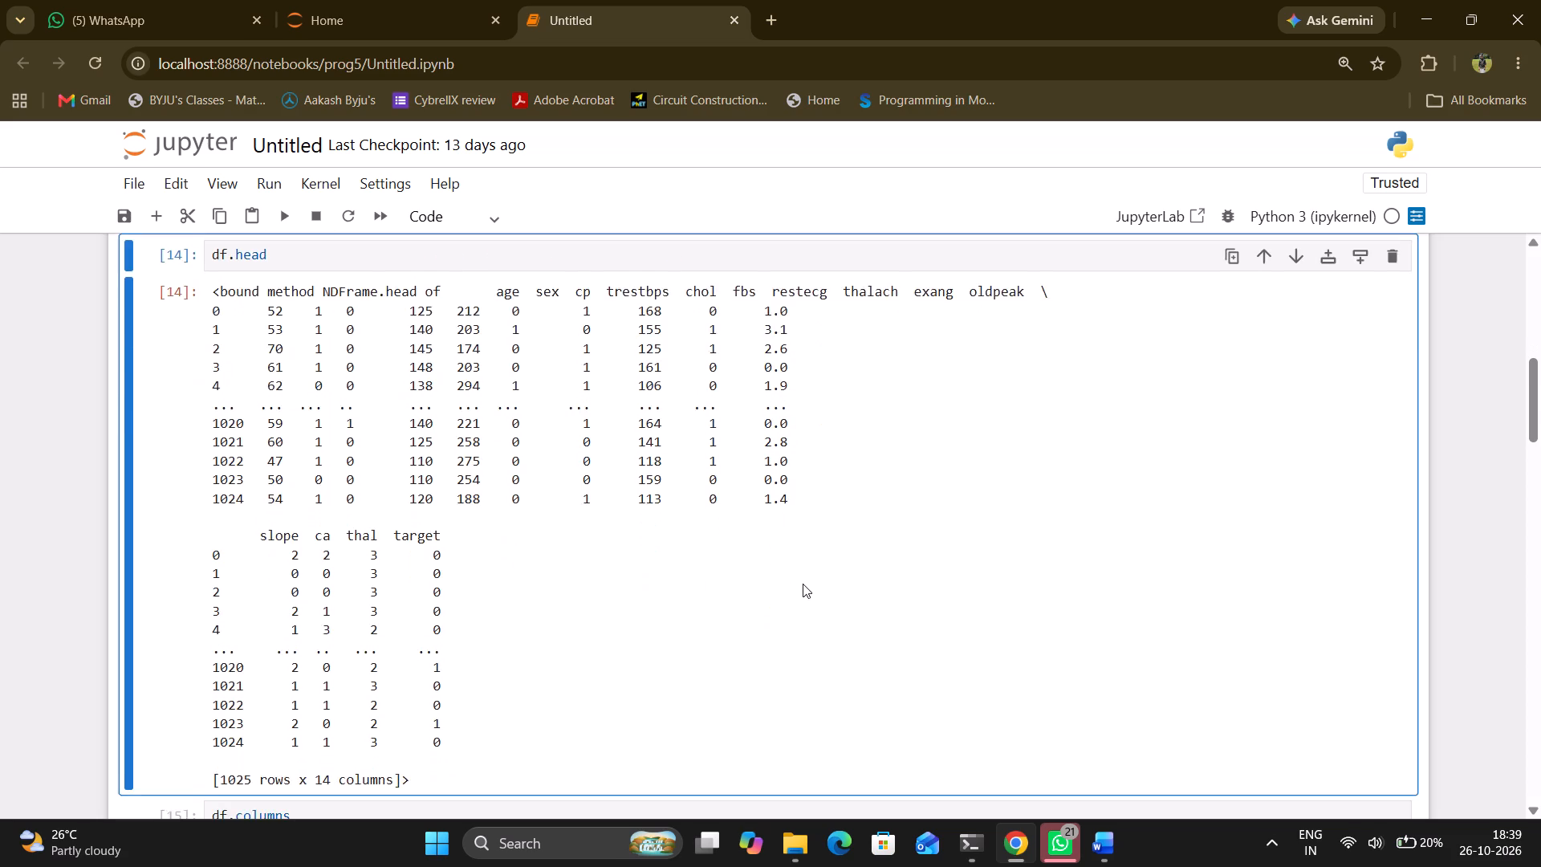
{"action": "scroll", "coordinate": [803, 584], "scroll_direction": "down", "scroll_amount": 3}
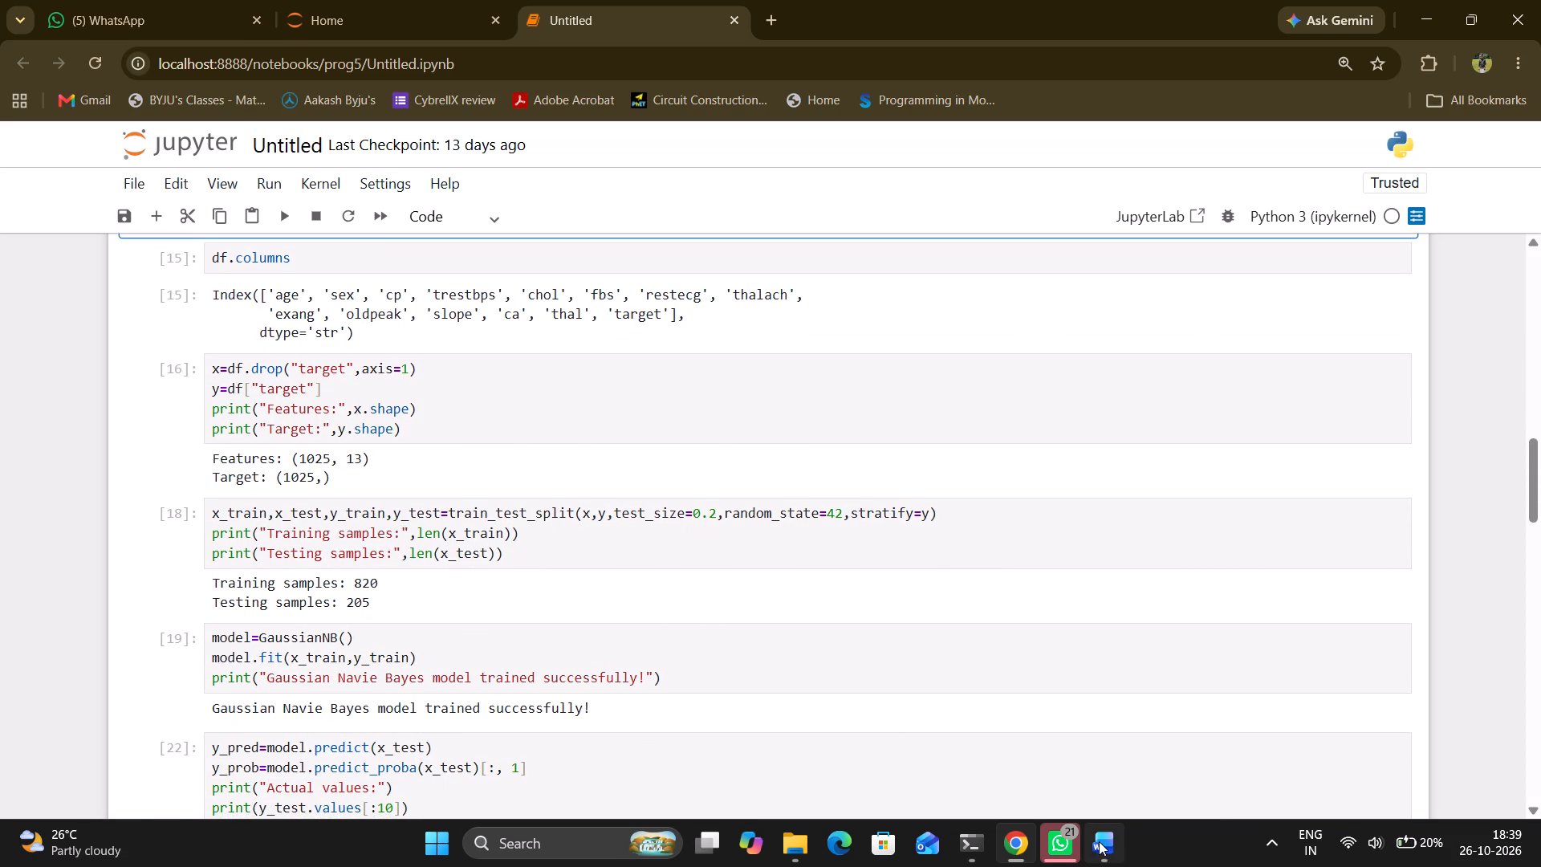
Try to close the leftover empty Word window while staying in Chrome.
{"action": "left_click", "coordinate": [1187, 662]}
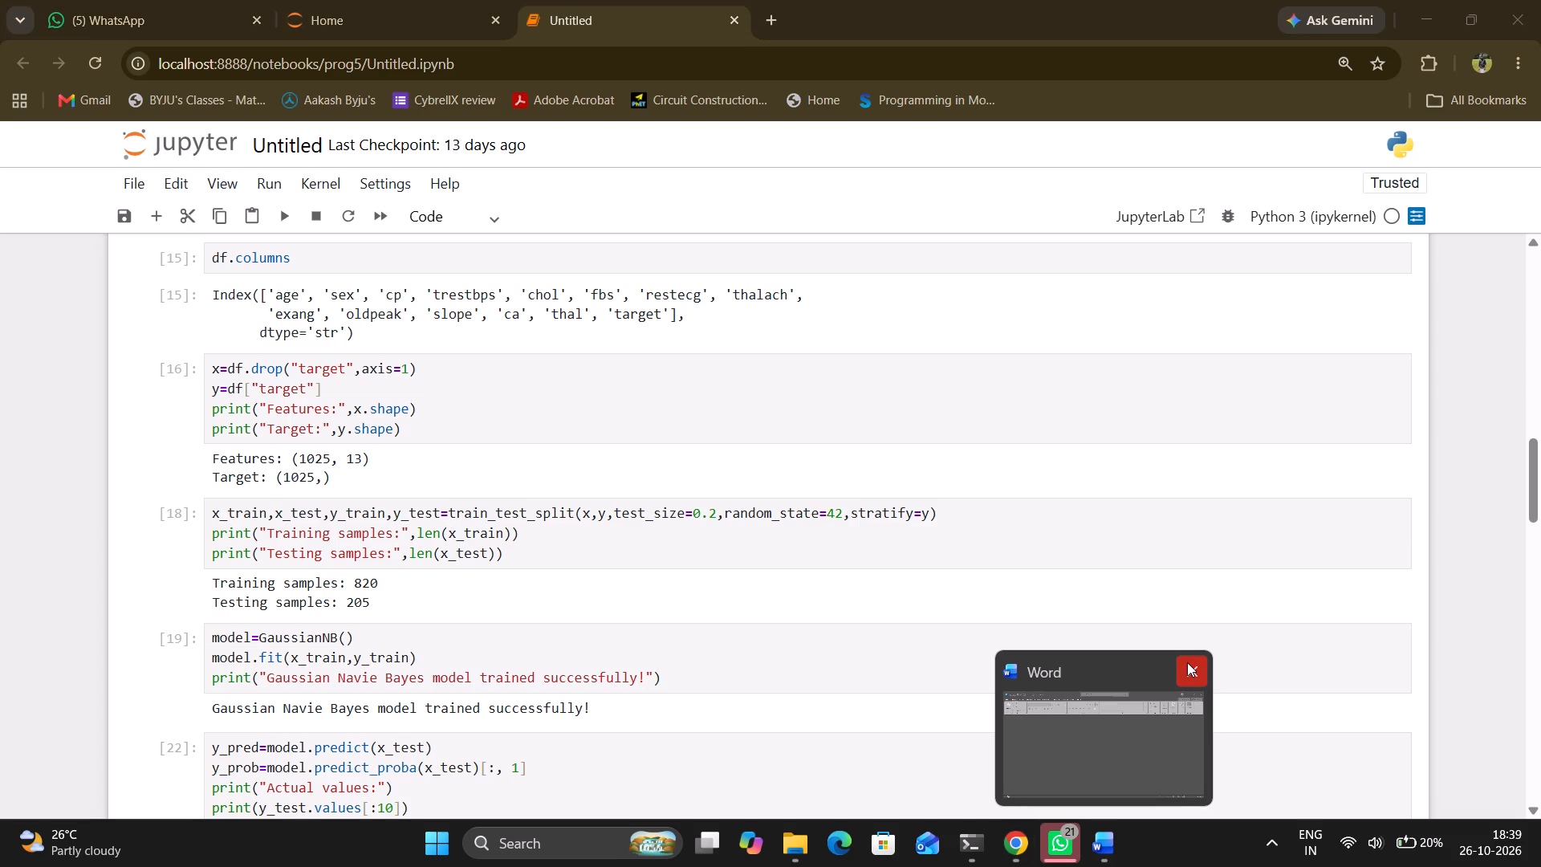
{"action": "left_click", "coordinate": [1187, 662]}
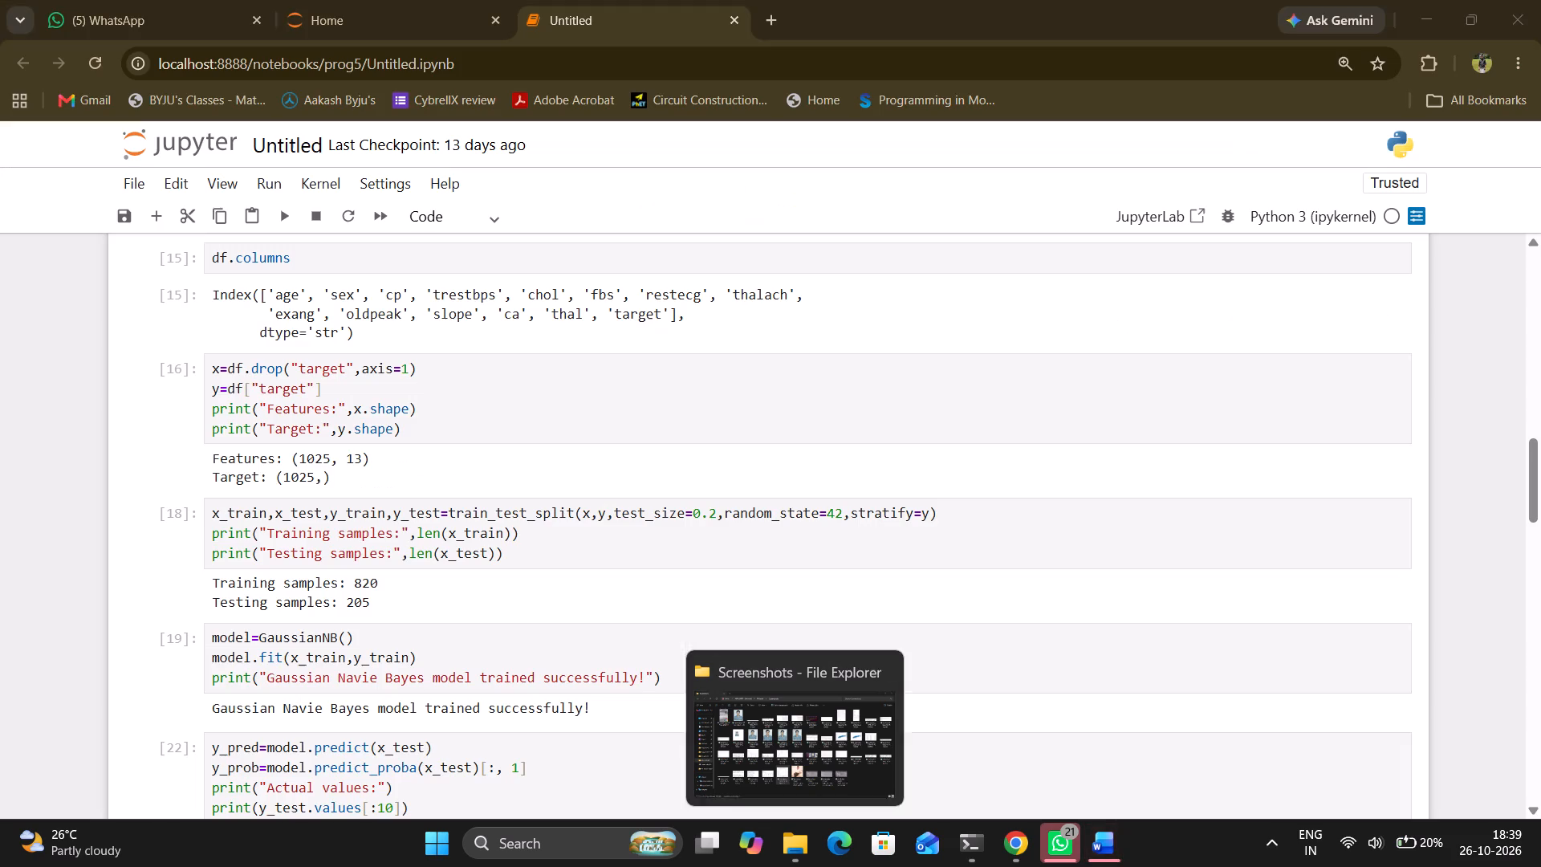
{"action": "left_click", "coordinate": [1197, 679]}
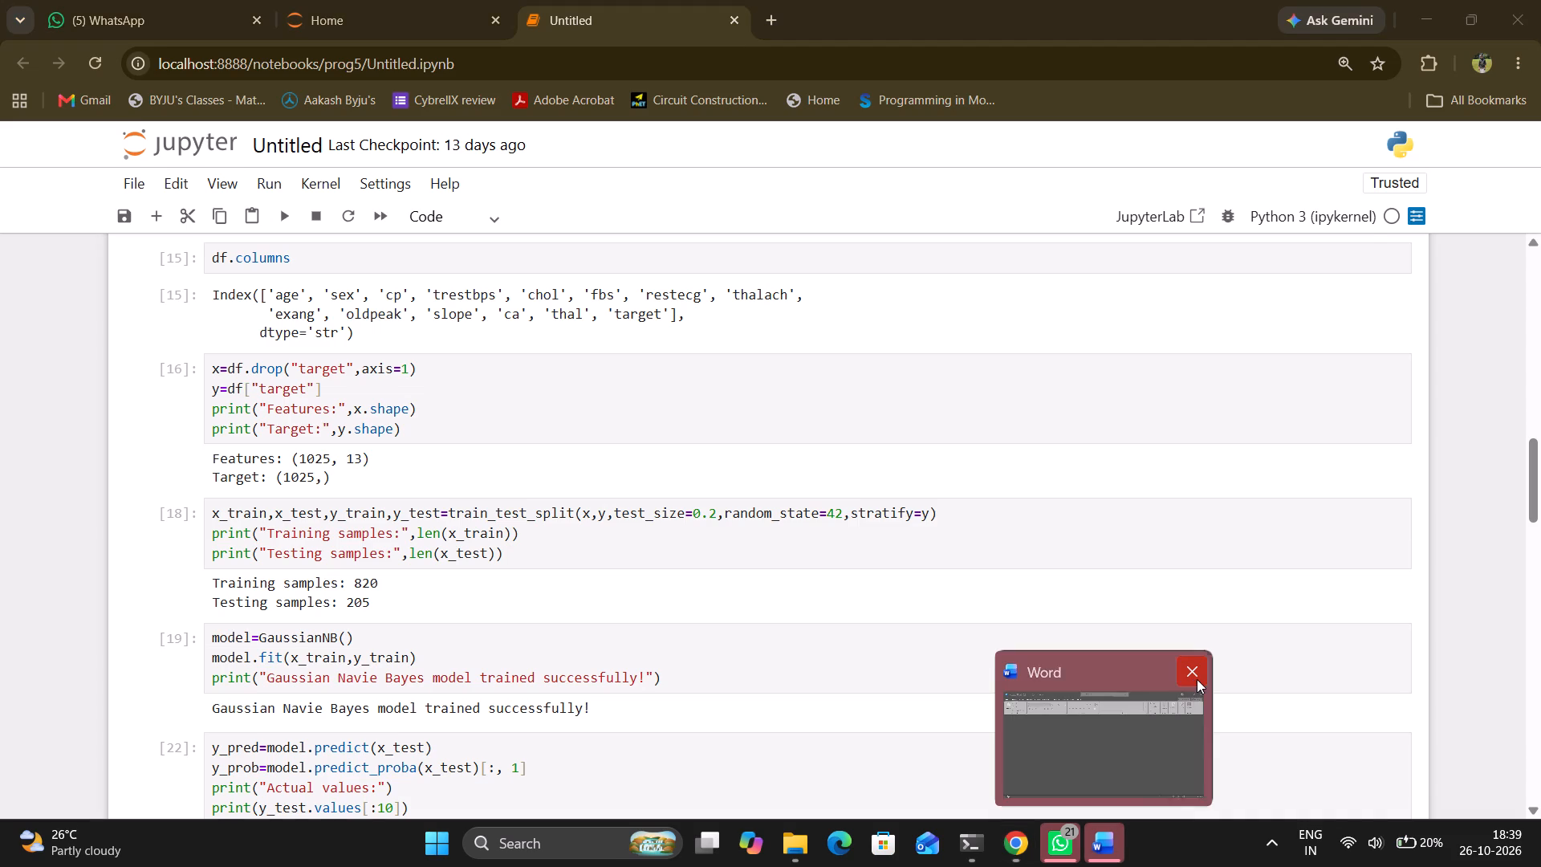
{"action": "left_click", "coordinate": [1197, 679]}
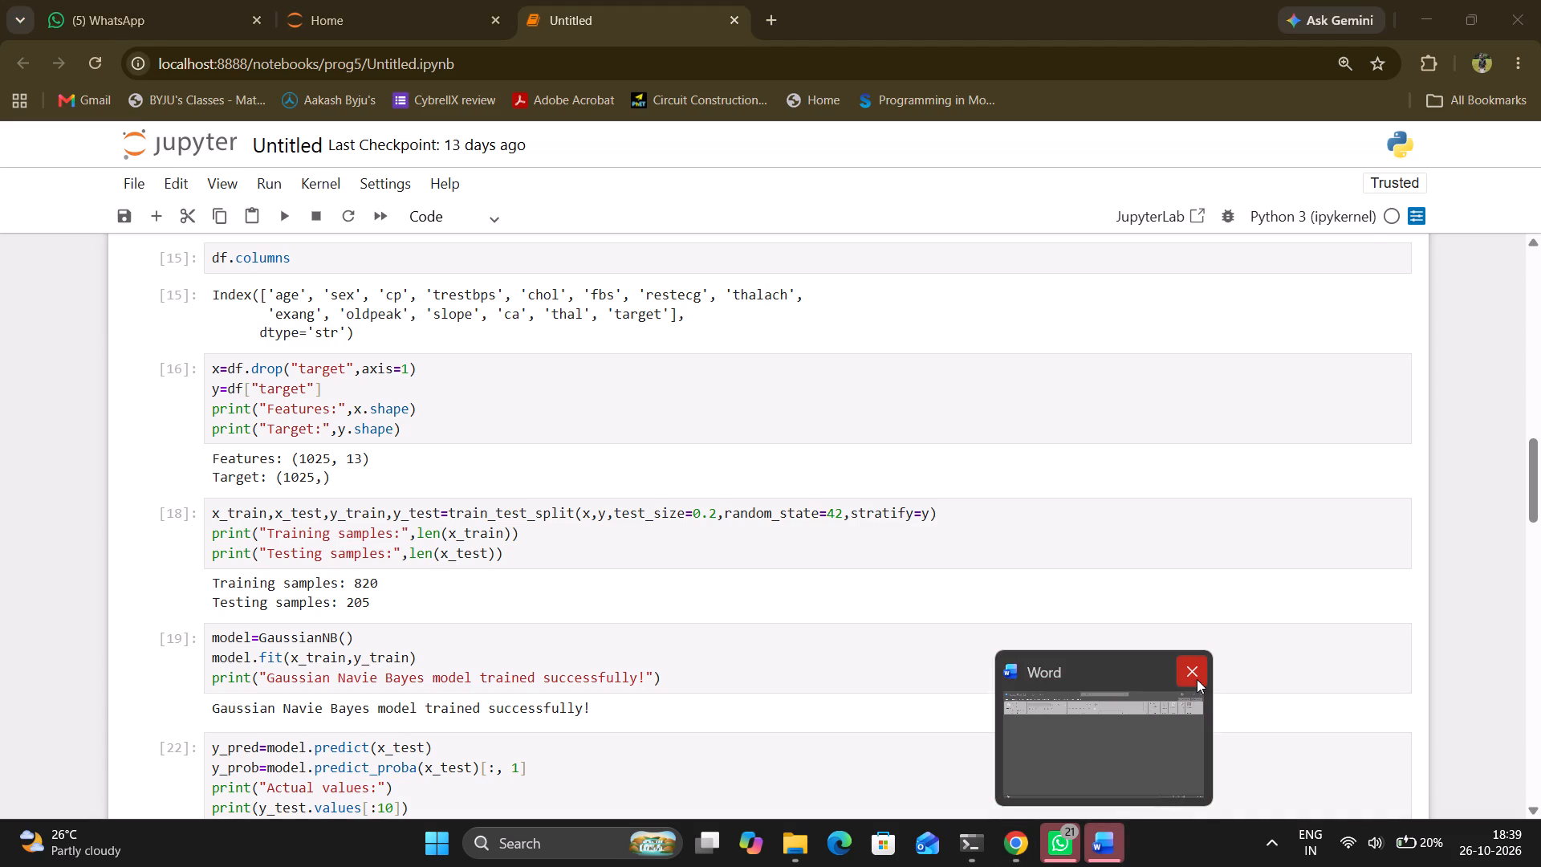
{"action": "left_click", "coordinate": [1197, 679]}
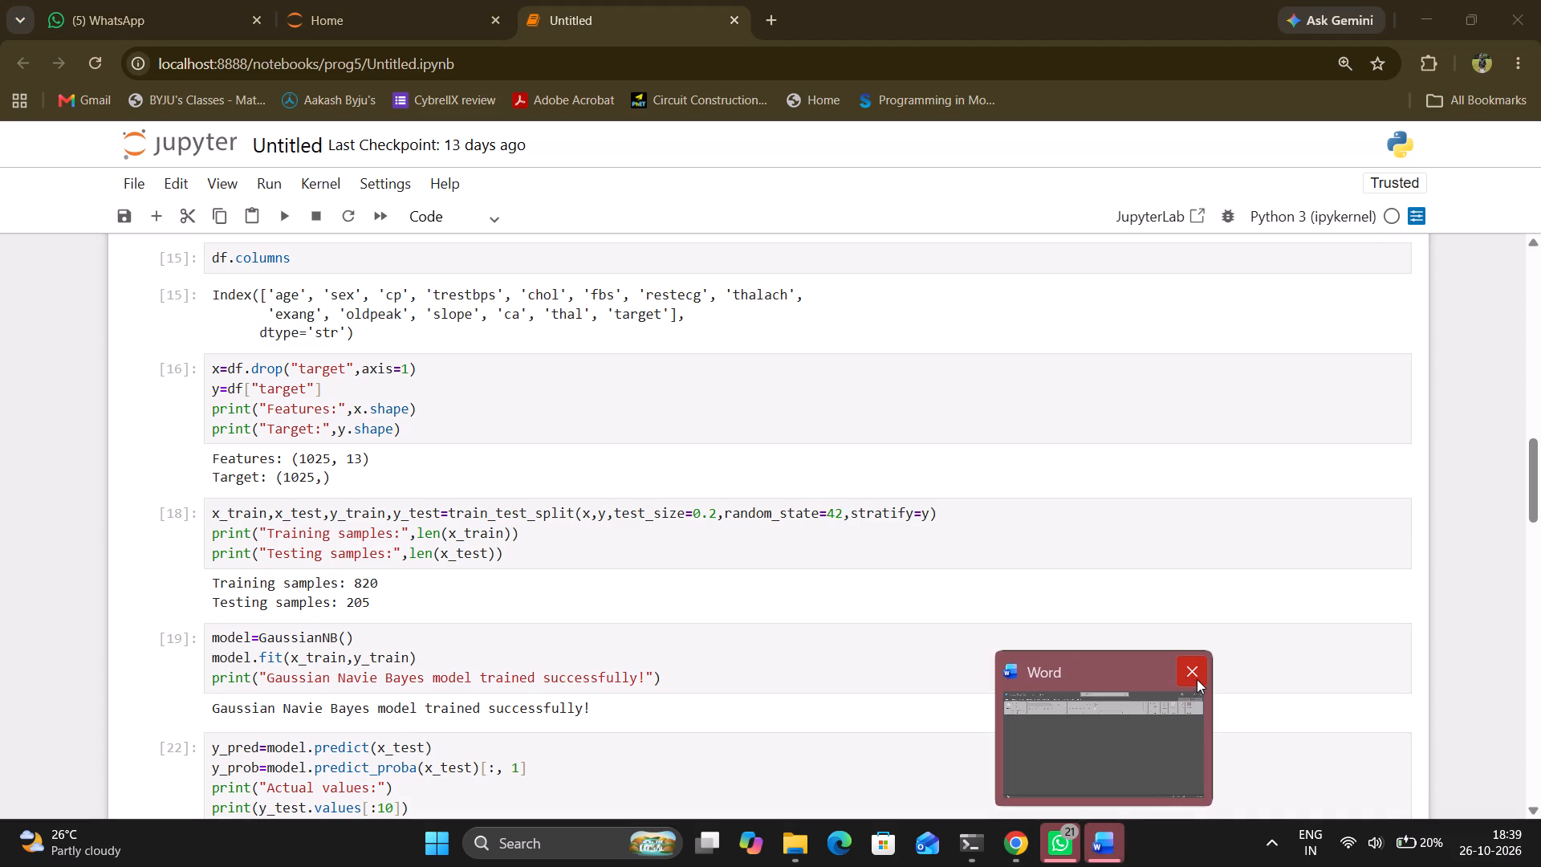
Switch to the WhatsApp desktop app.
{"action": "left_click", "coordinate": [1064, 844]}
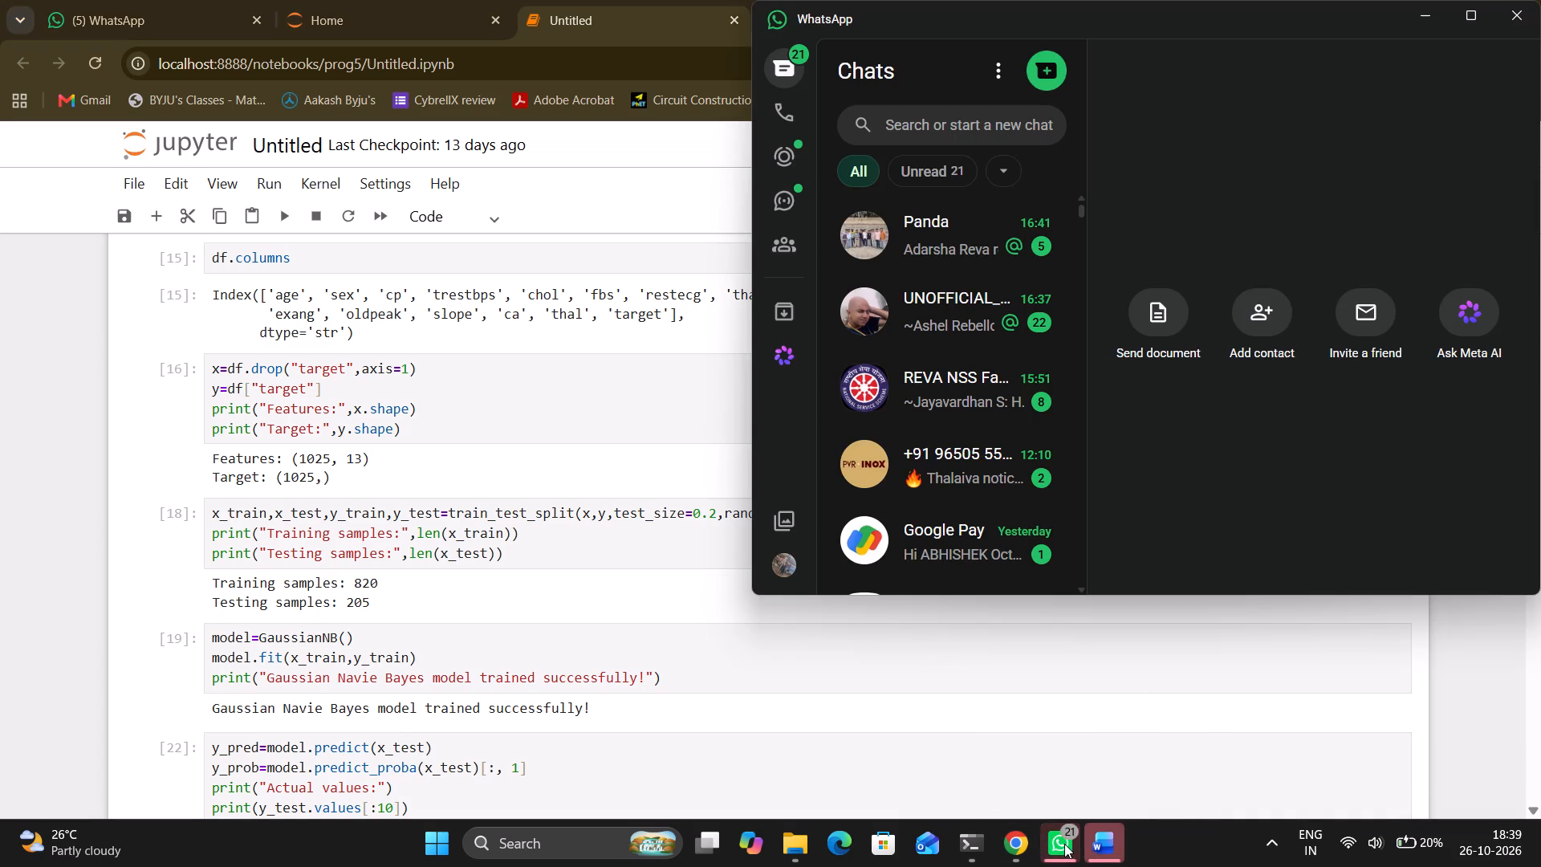